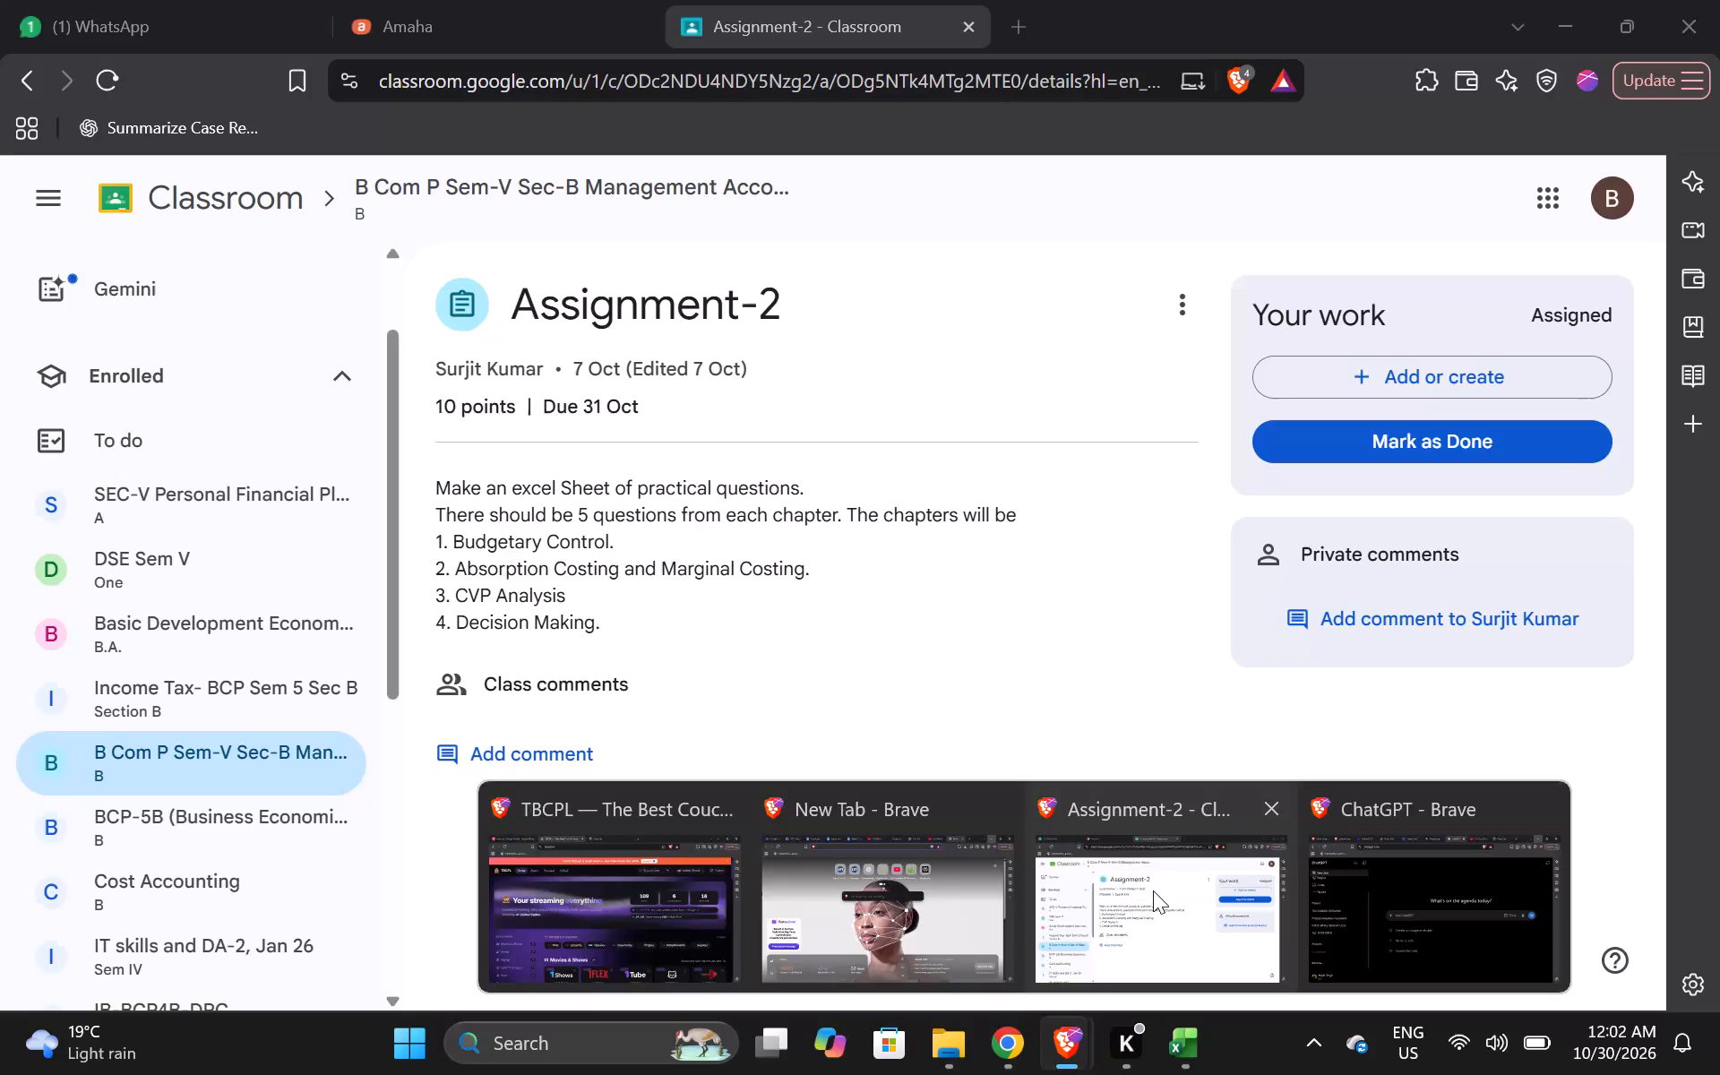
Check the Assignment-2 brief in Classroom and switch to Excel to examine the problems across the budgeting workbook's sheets.
click(1153, 890)
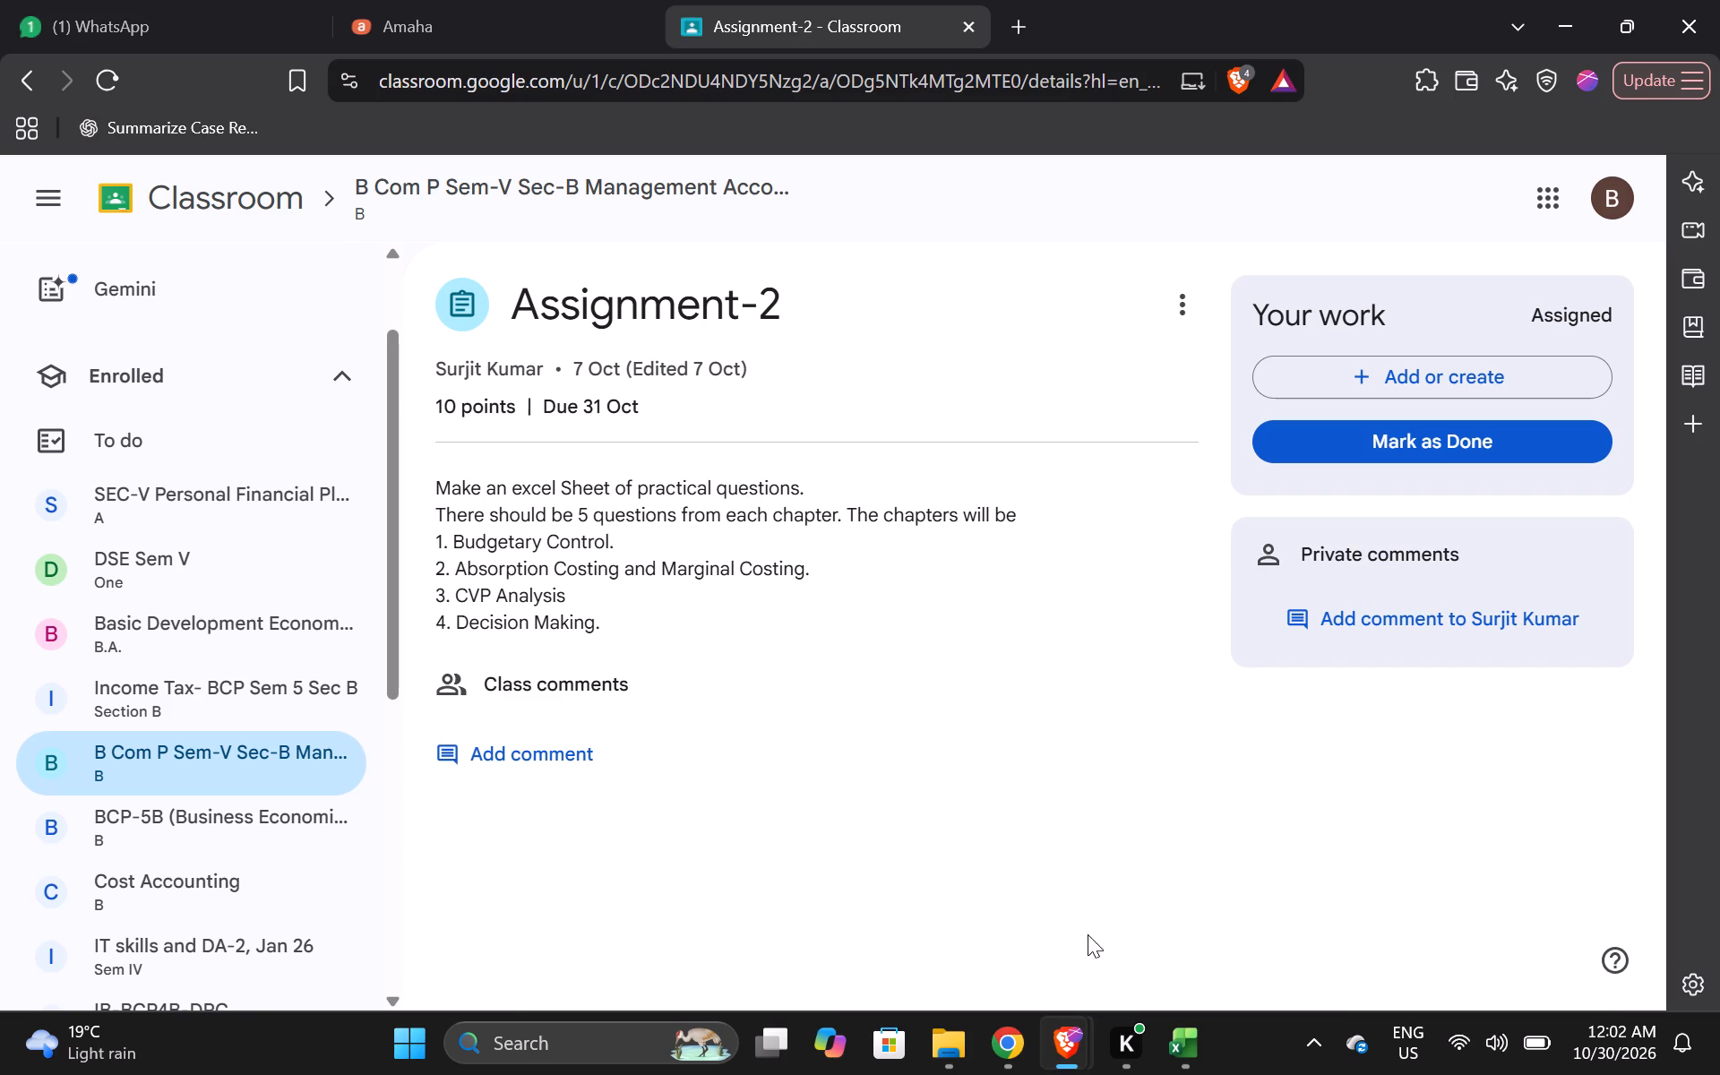
click(1168, 1040)
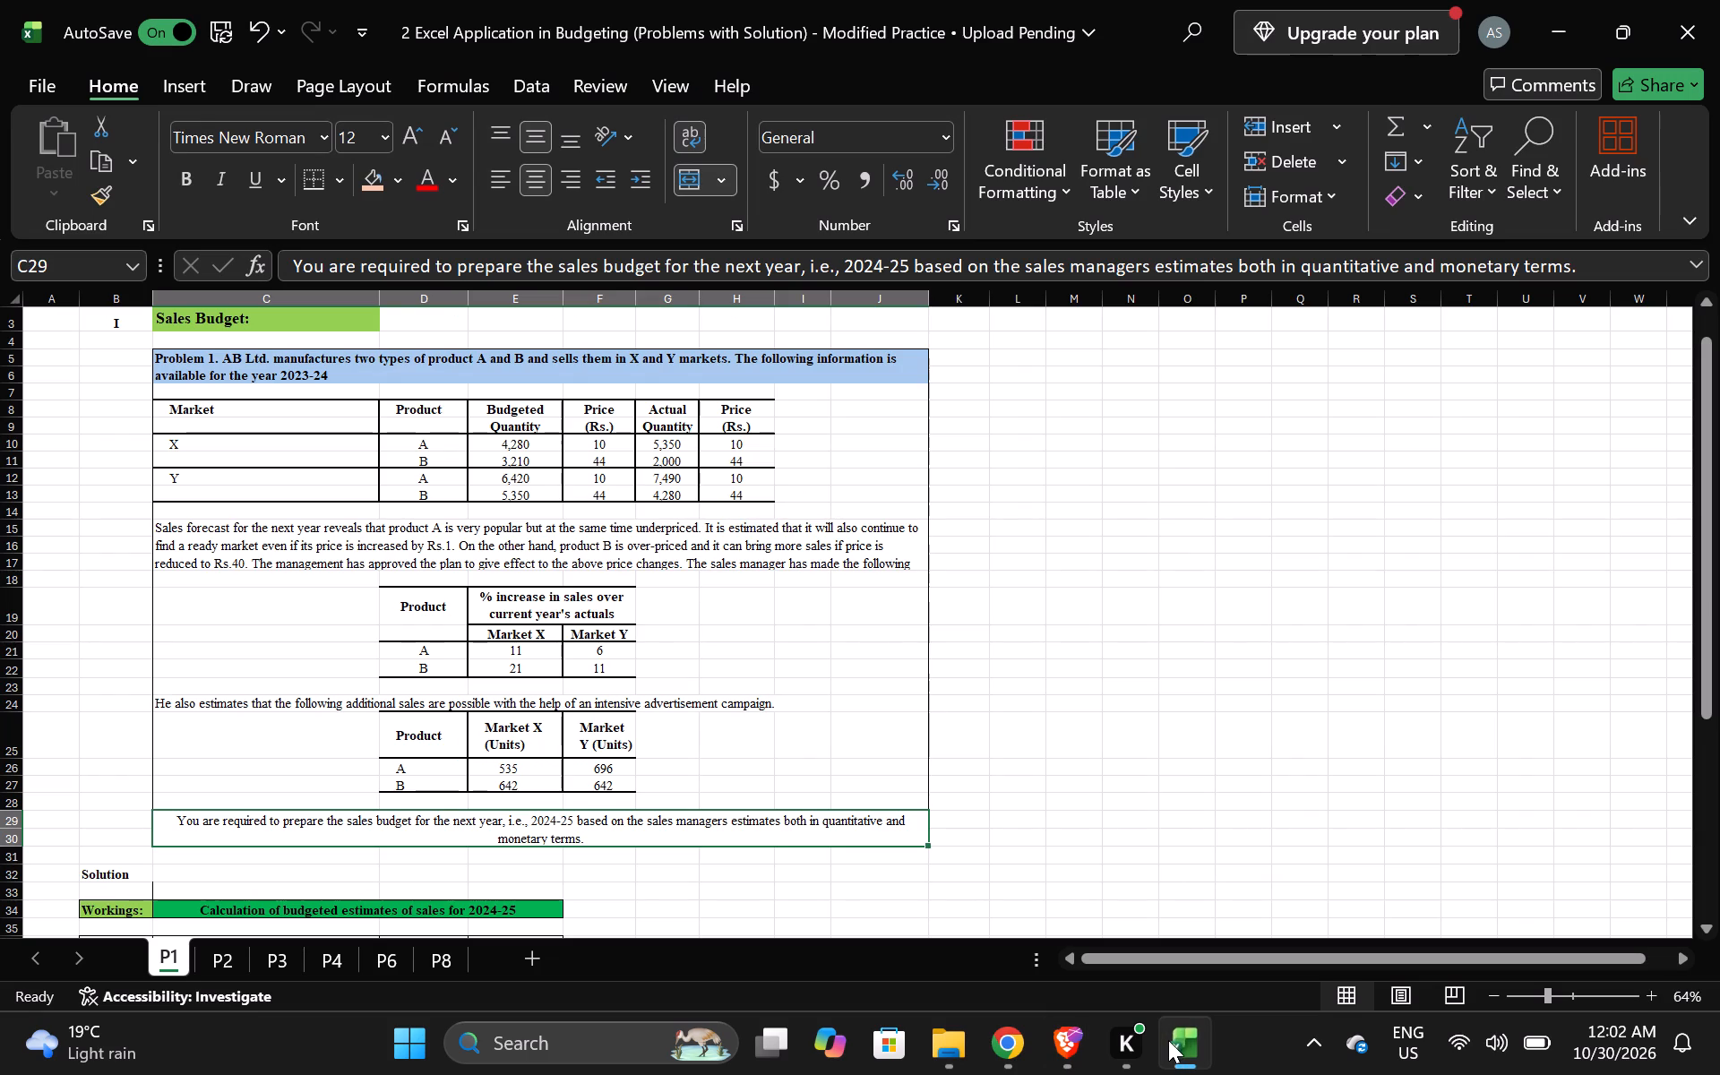
scroll(1074, 649, up, 3)
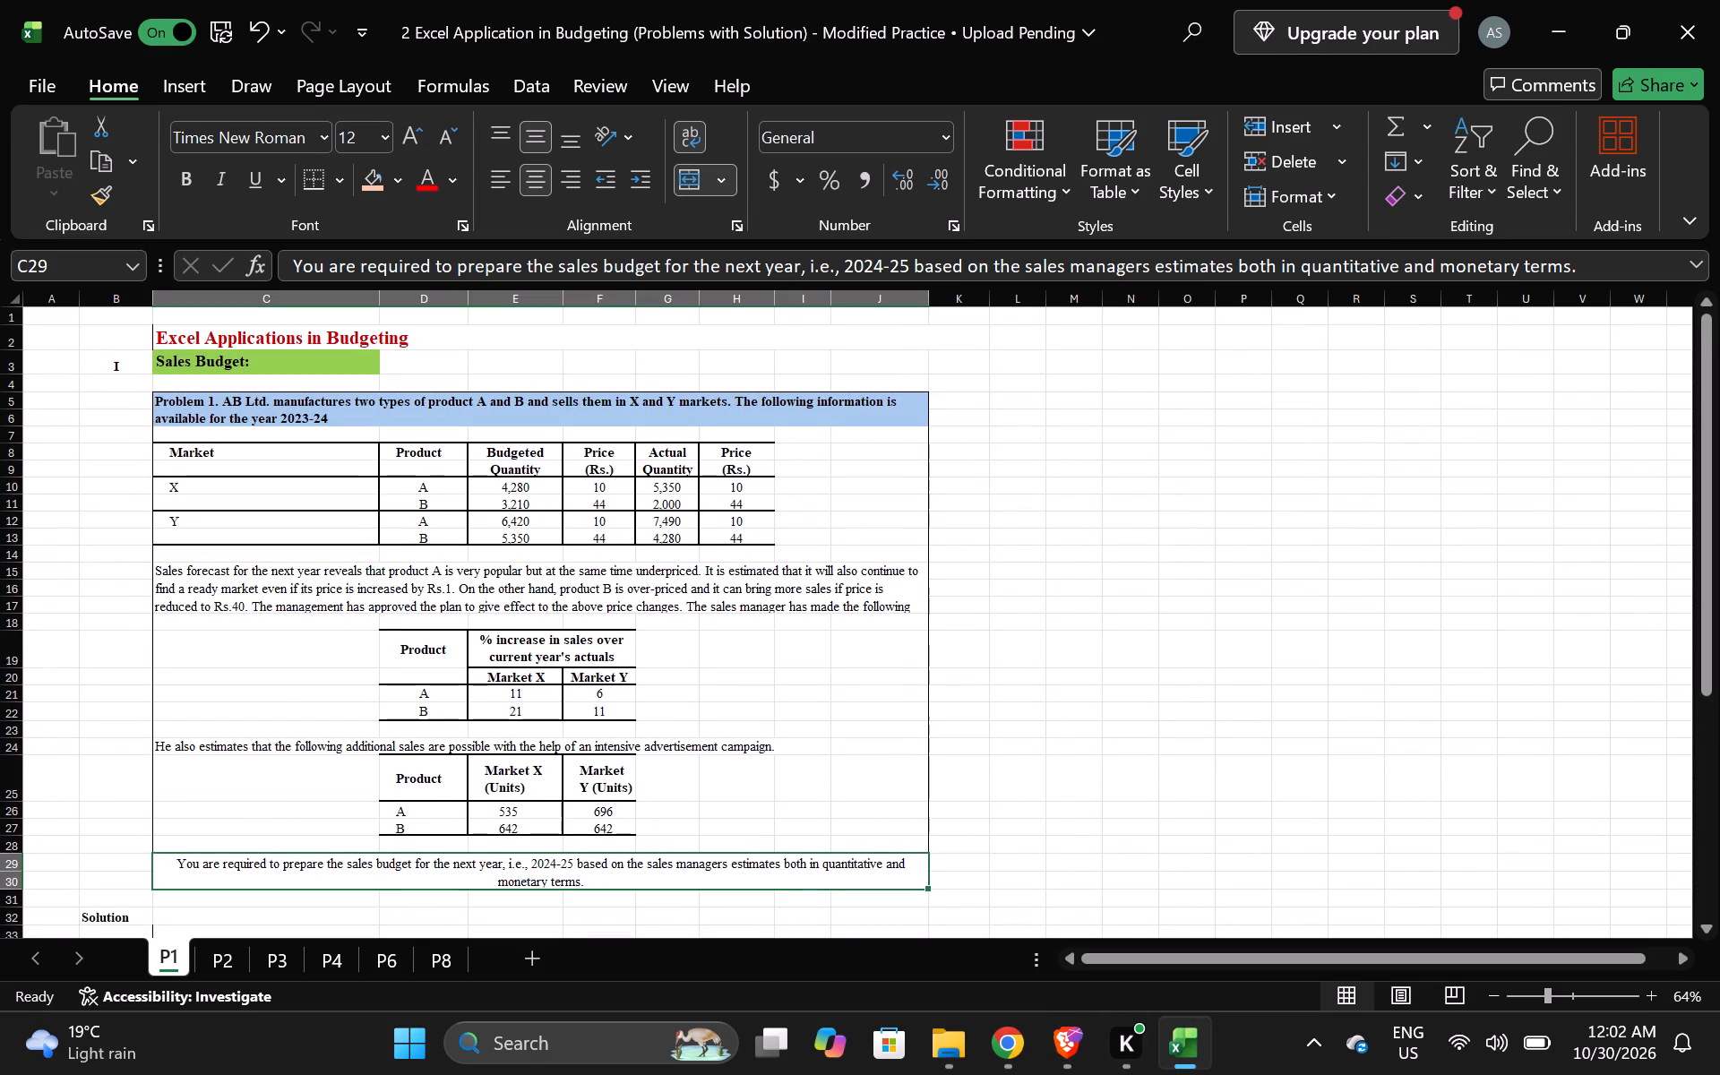
click(230, 956)
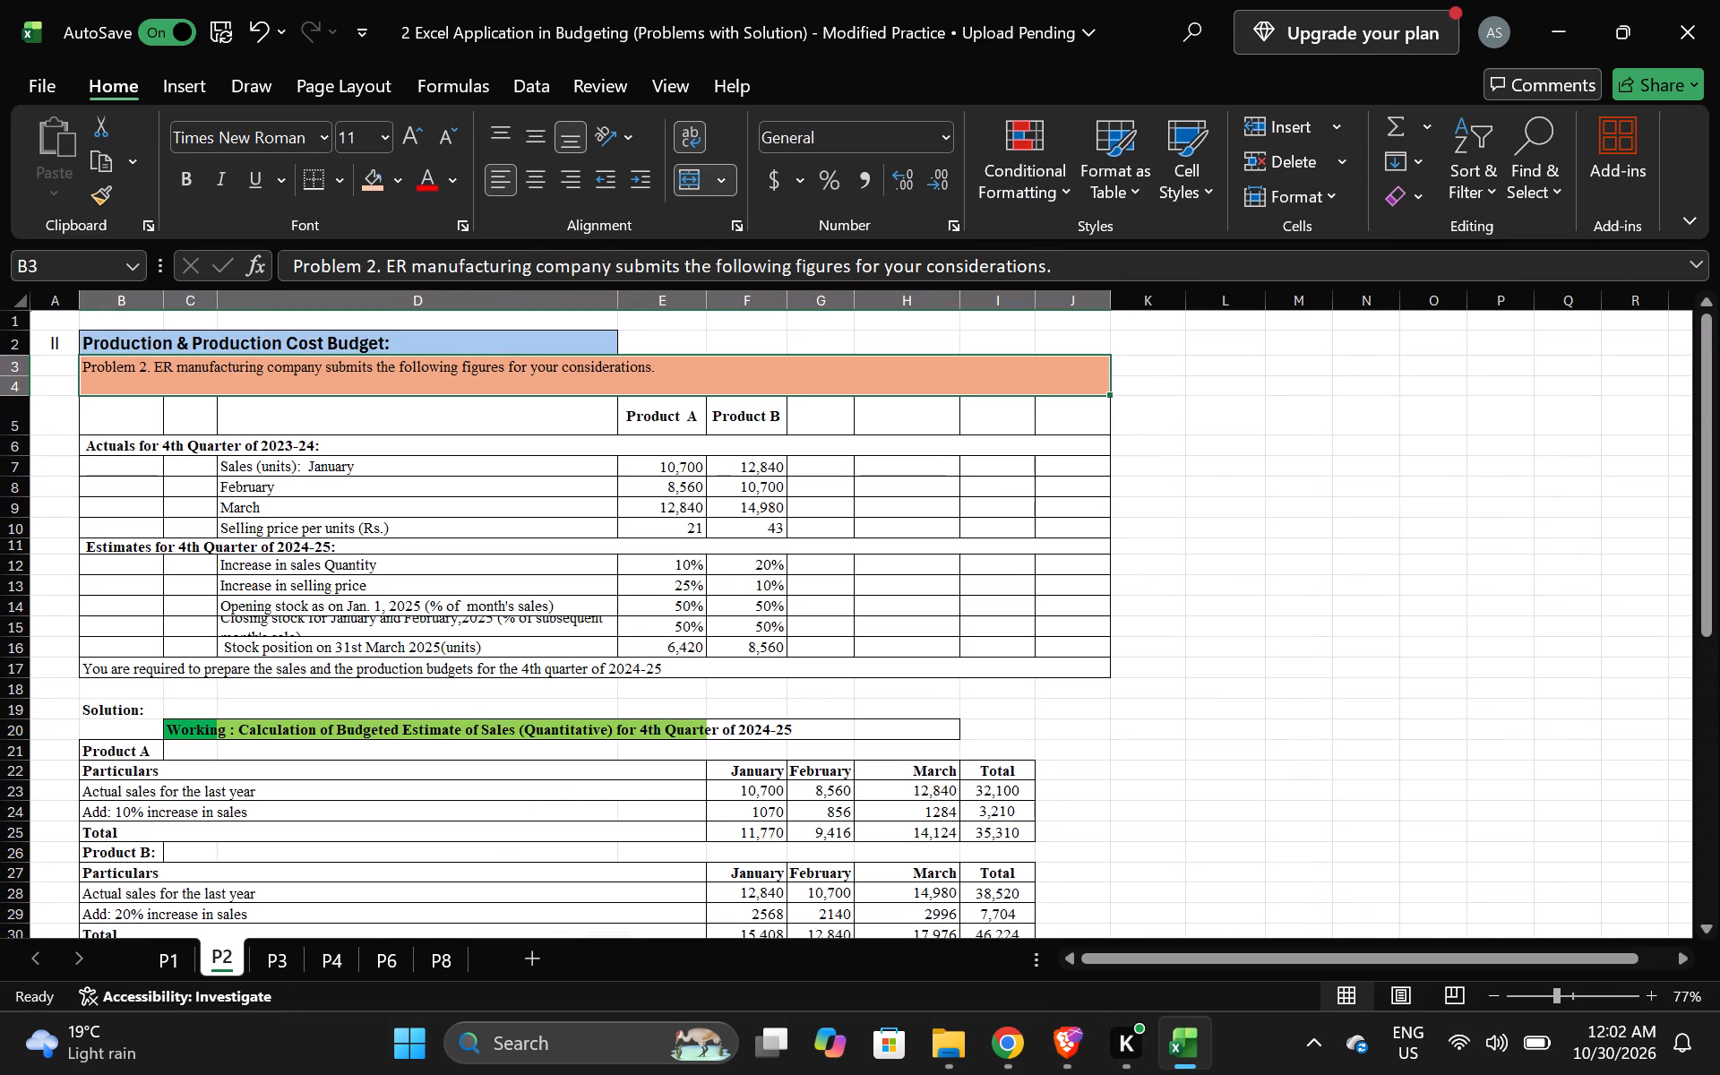
click(442, 971)
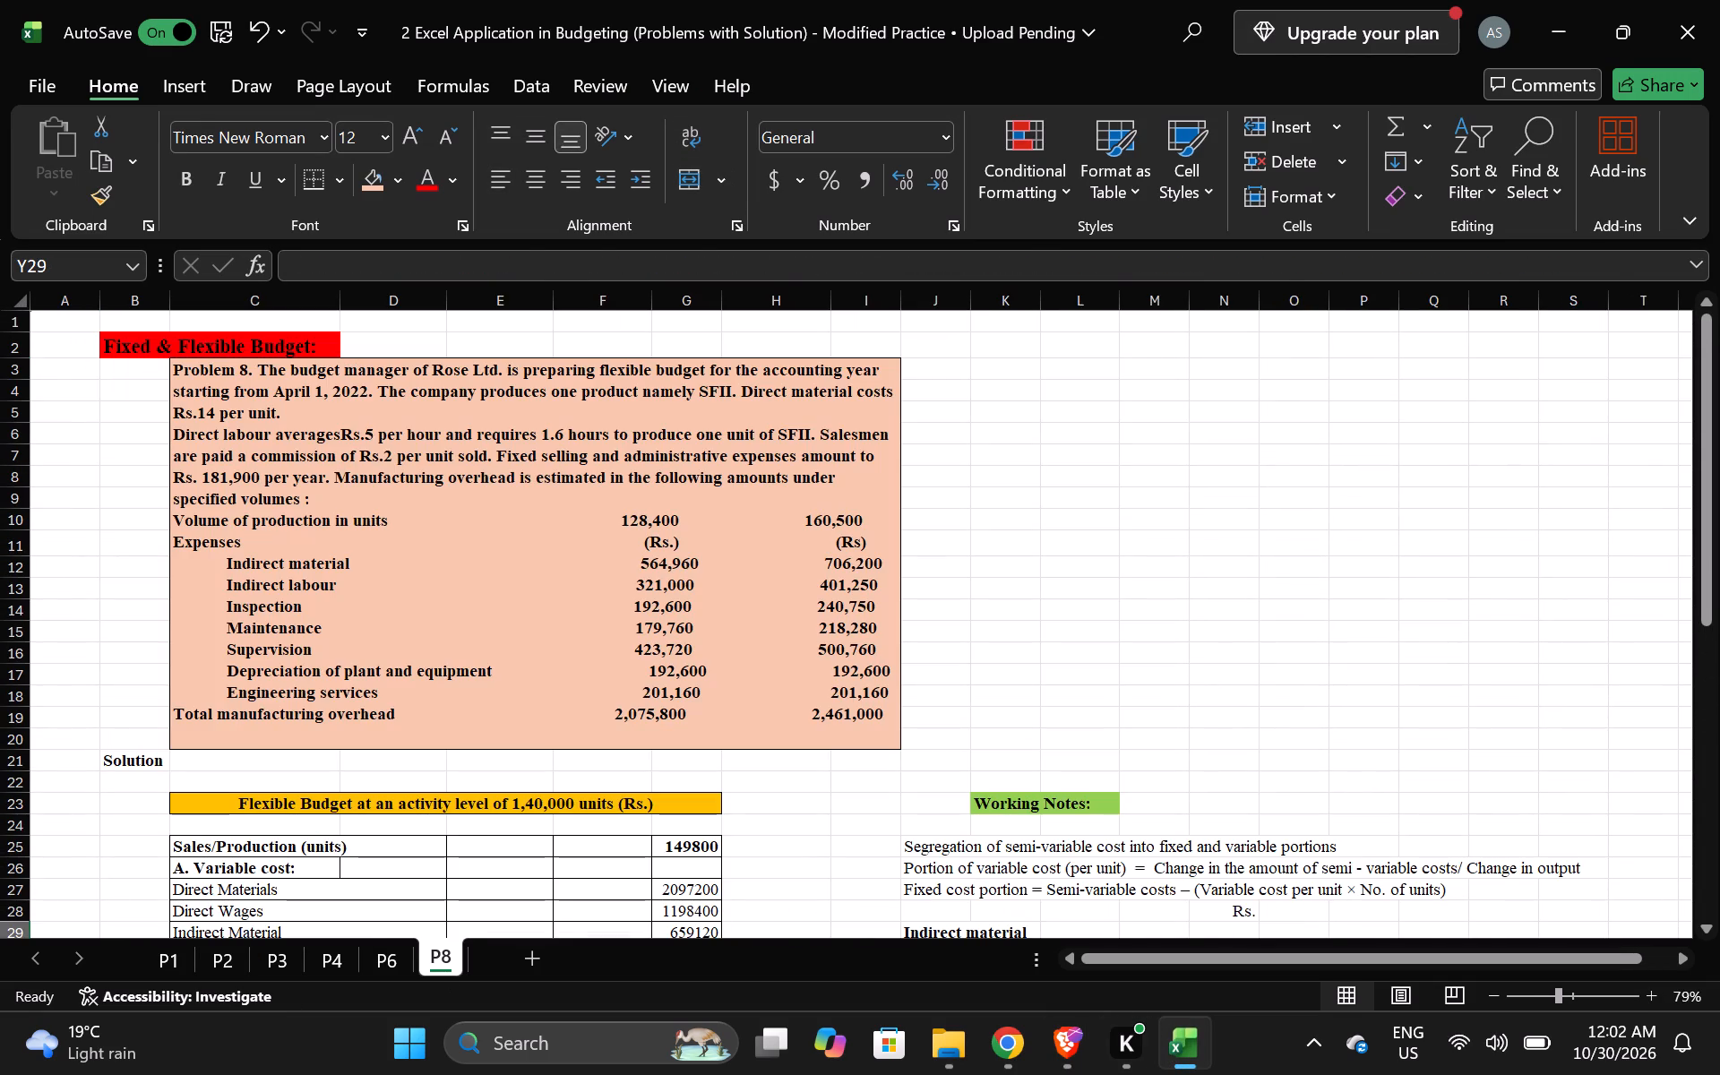
click(395, 967)
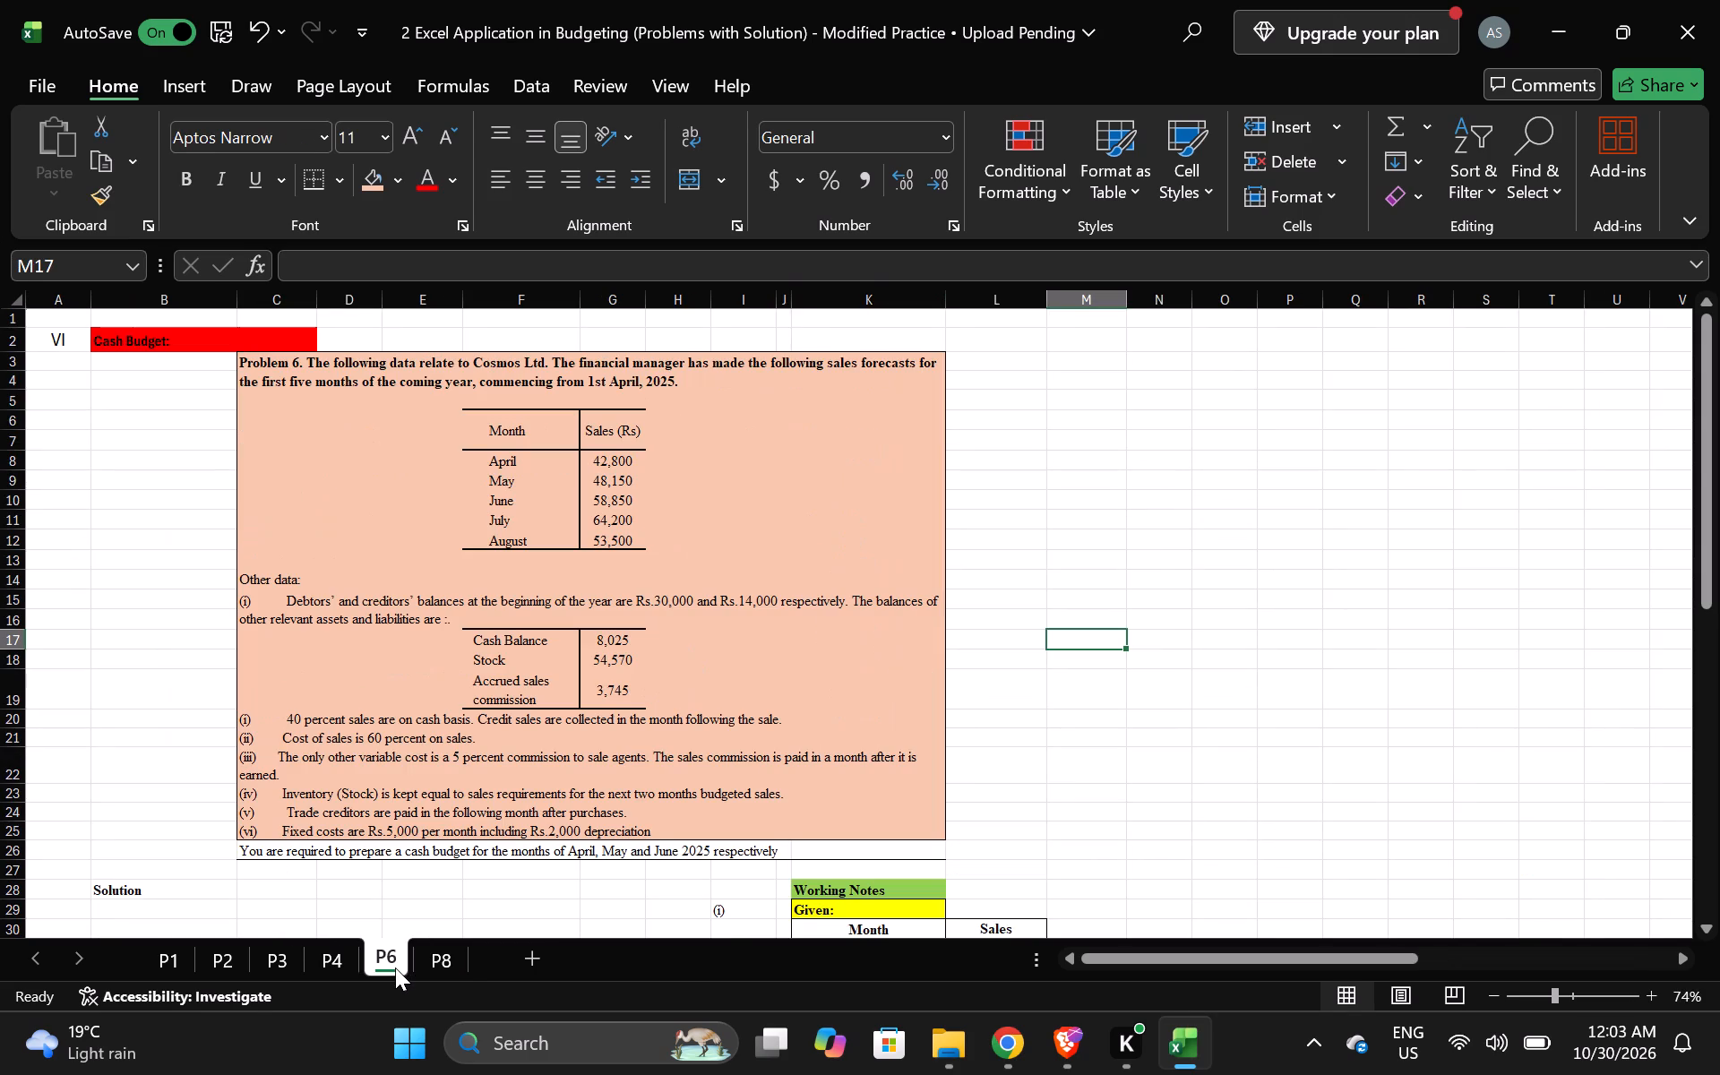
click(317, 959)
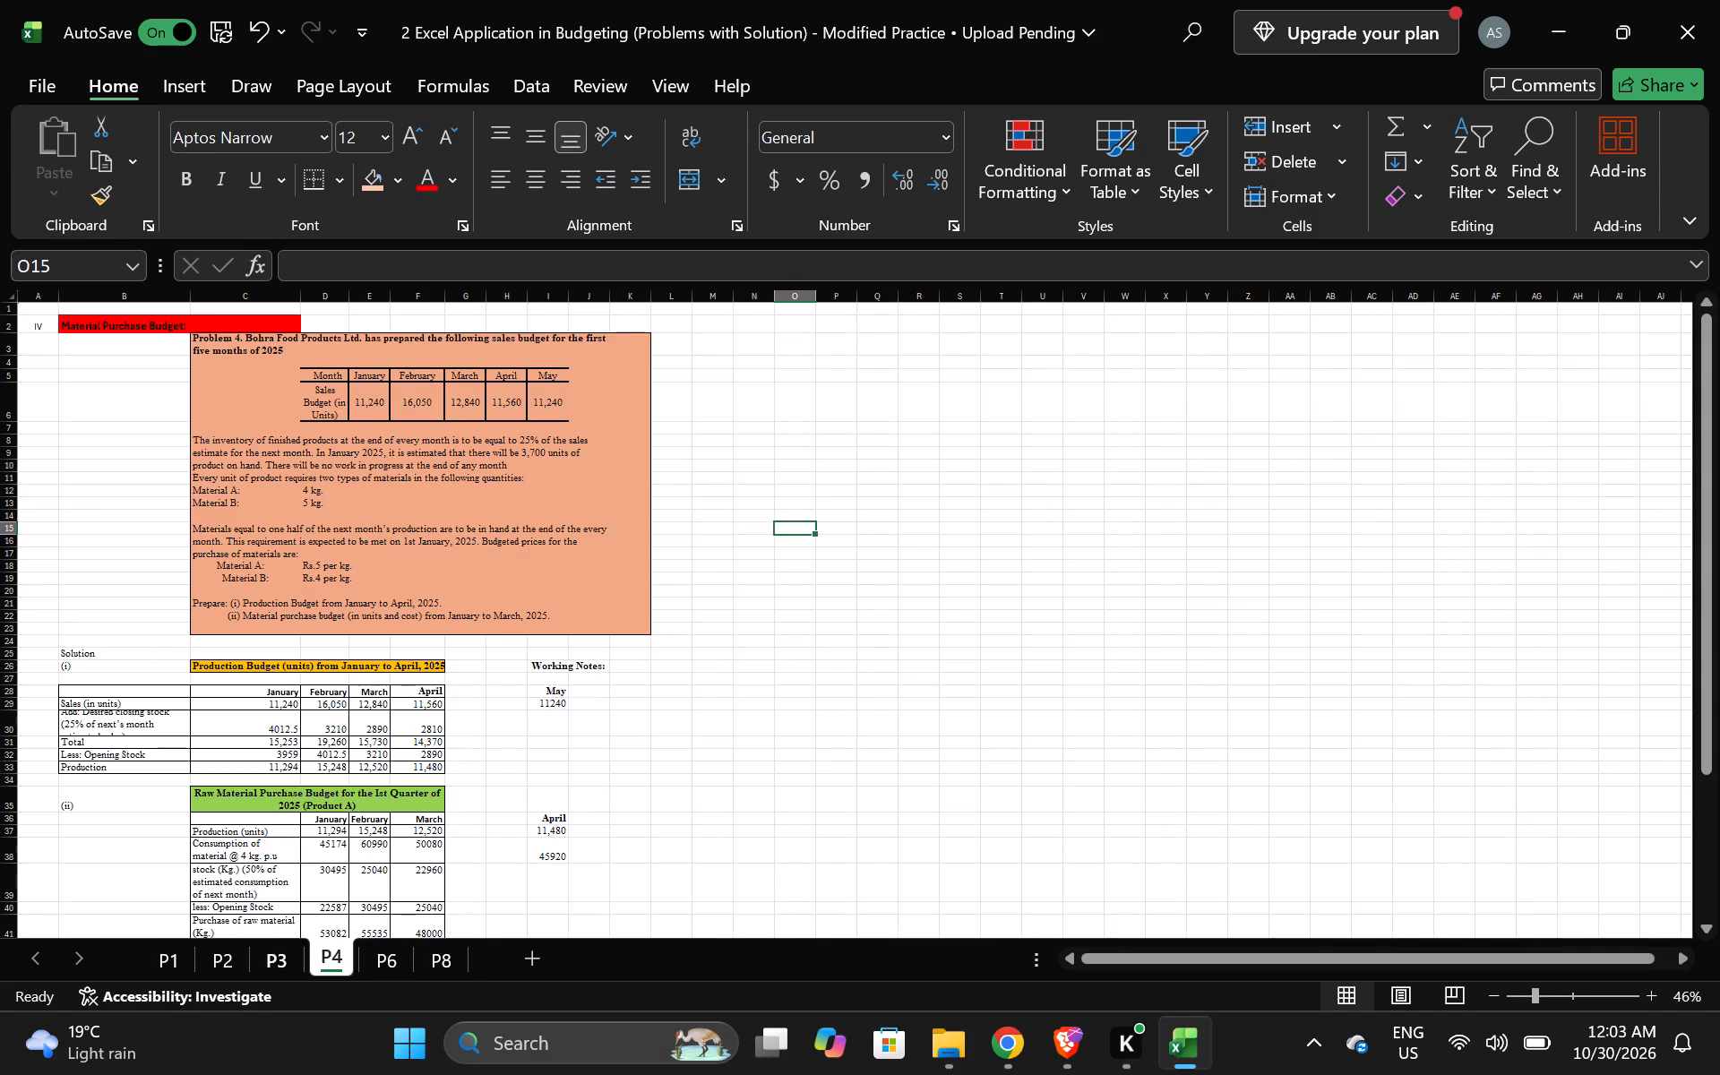
scroll(271, 490, up, 3)
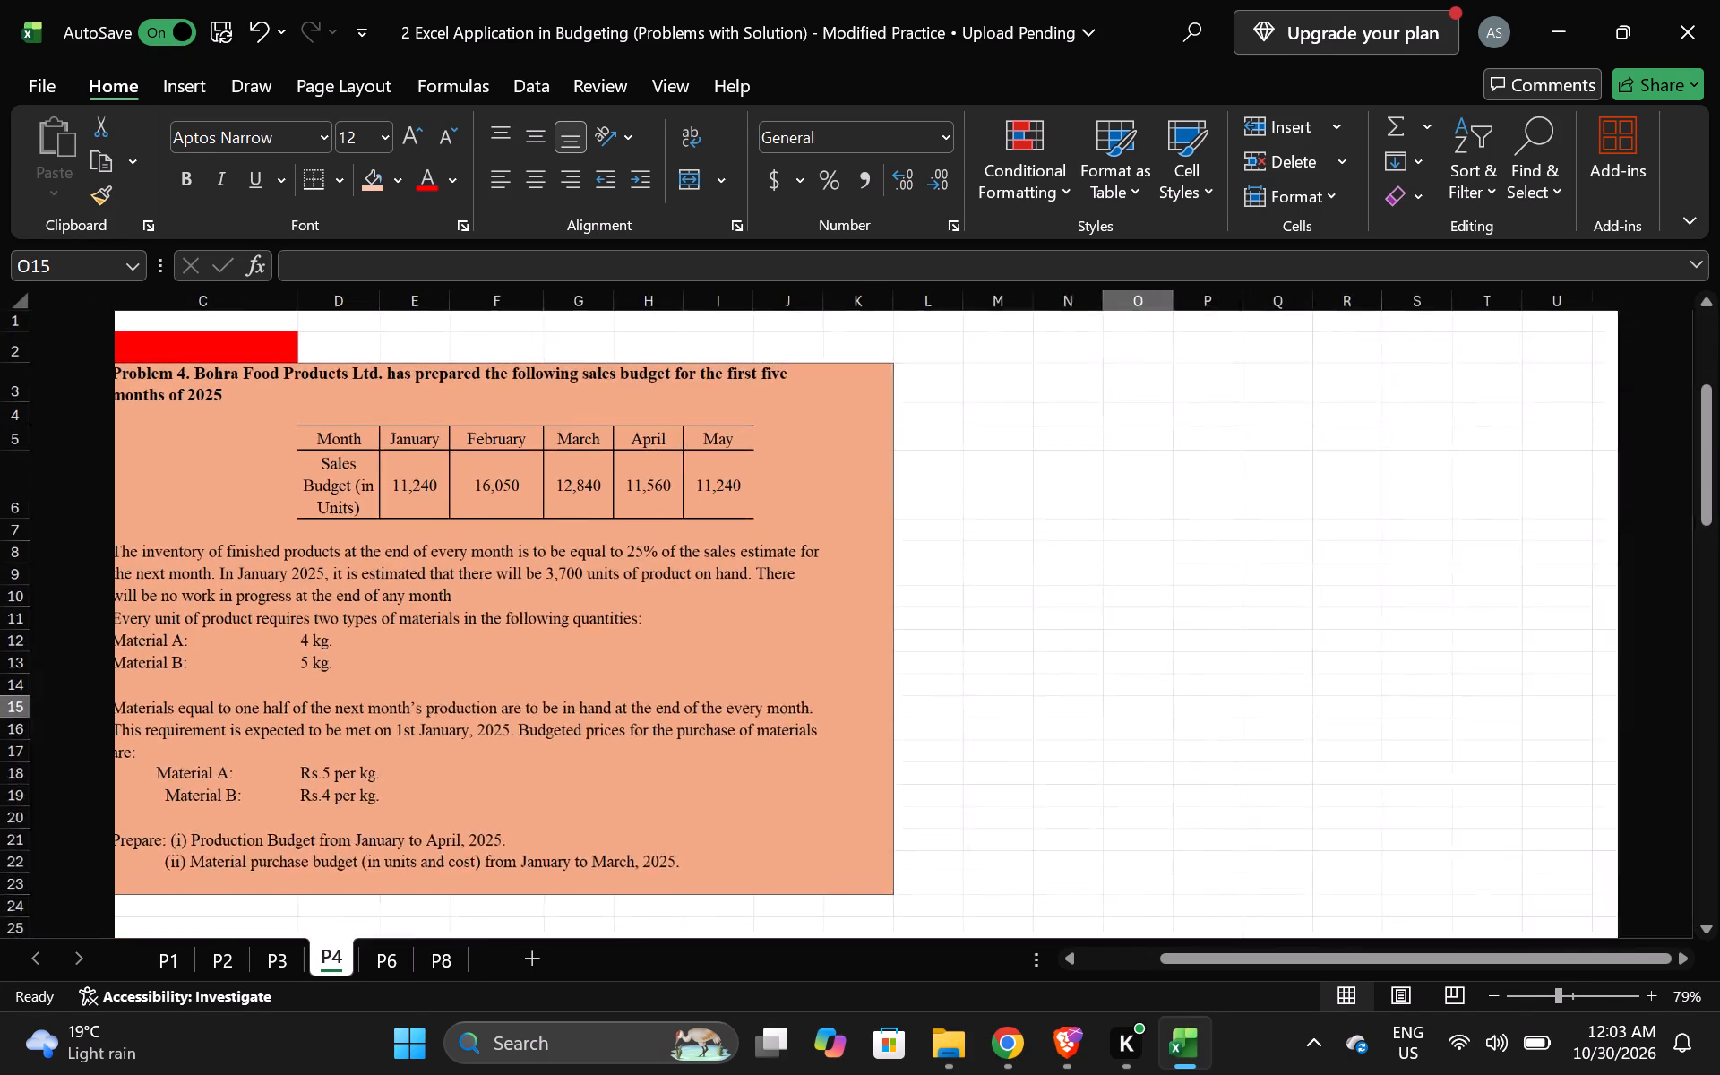
Change the problem number in the Cosmos Ltd. cash budget question on sheet P6 to 5.
click(381, 965)
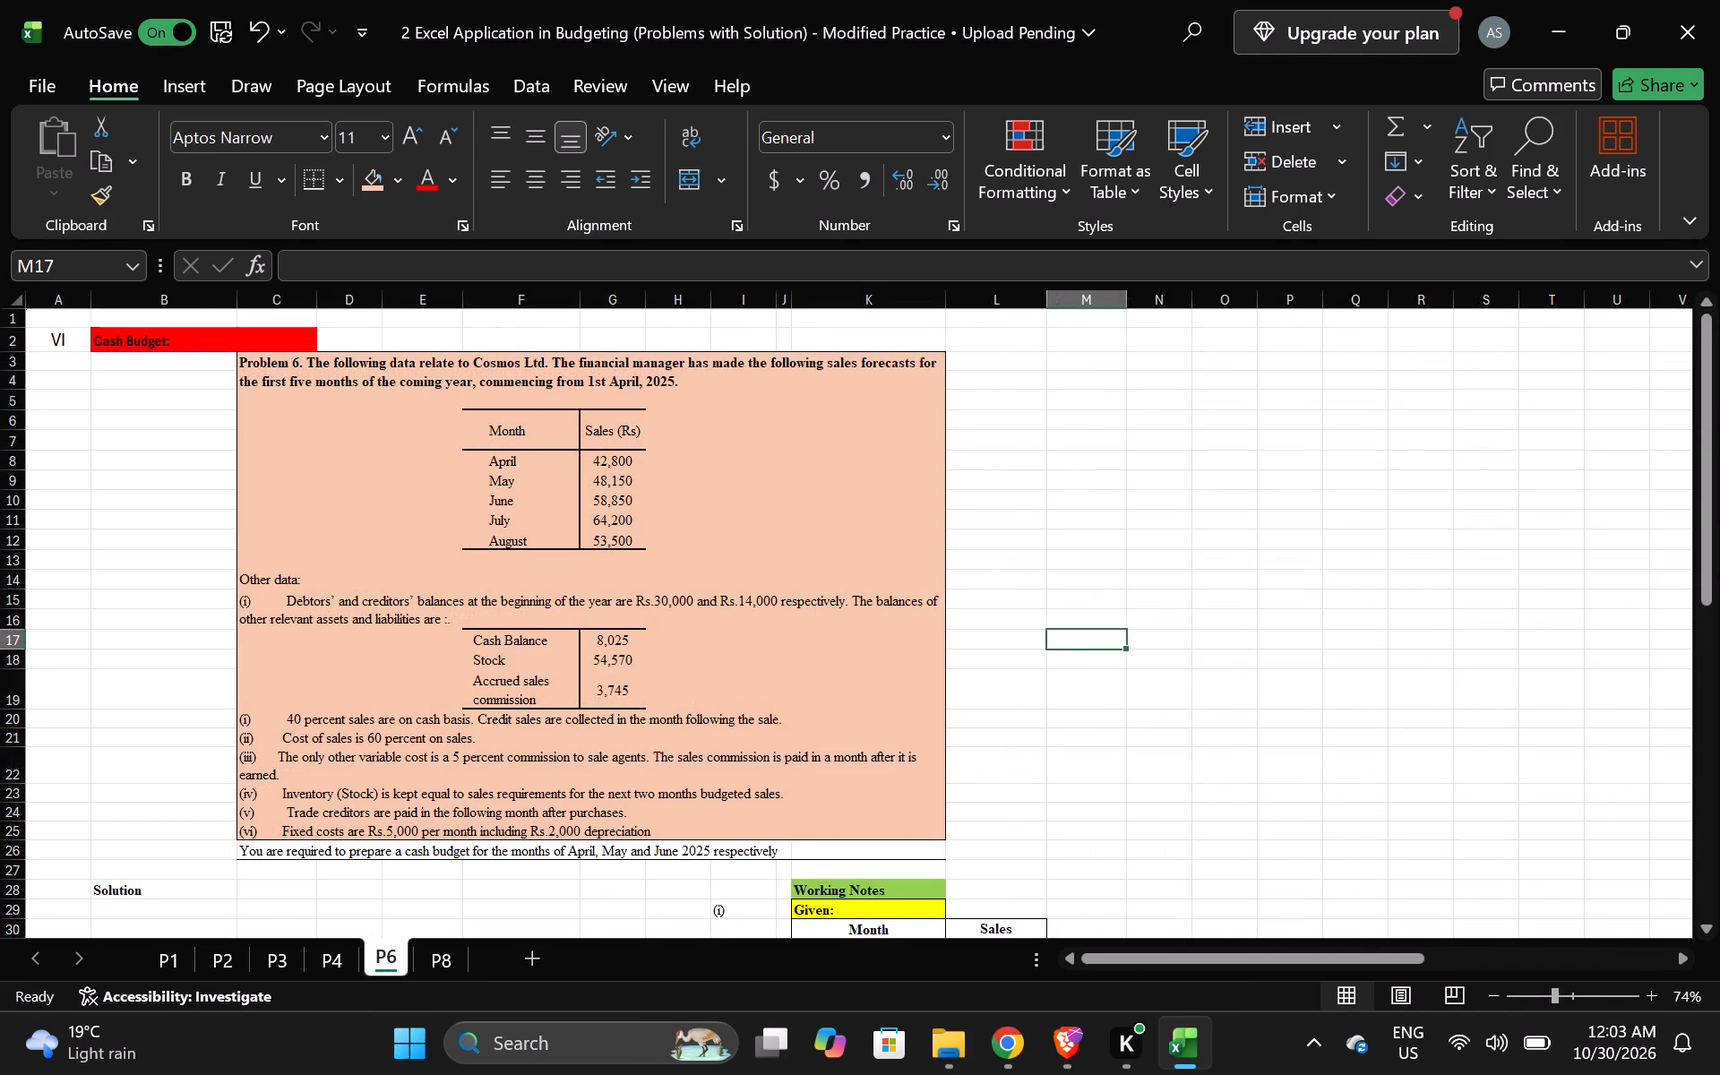
double_click(299, 369)
key(BackSpace)
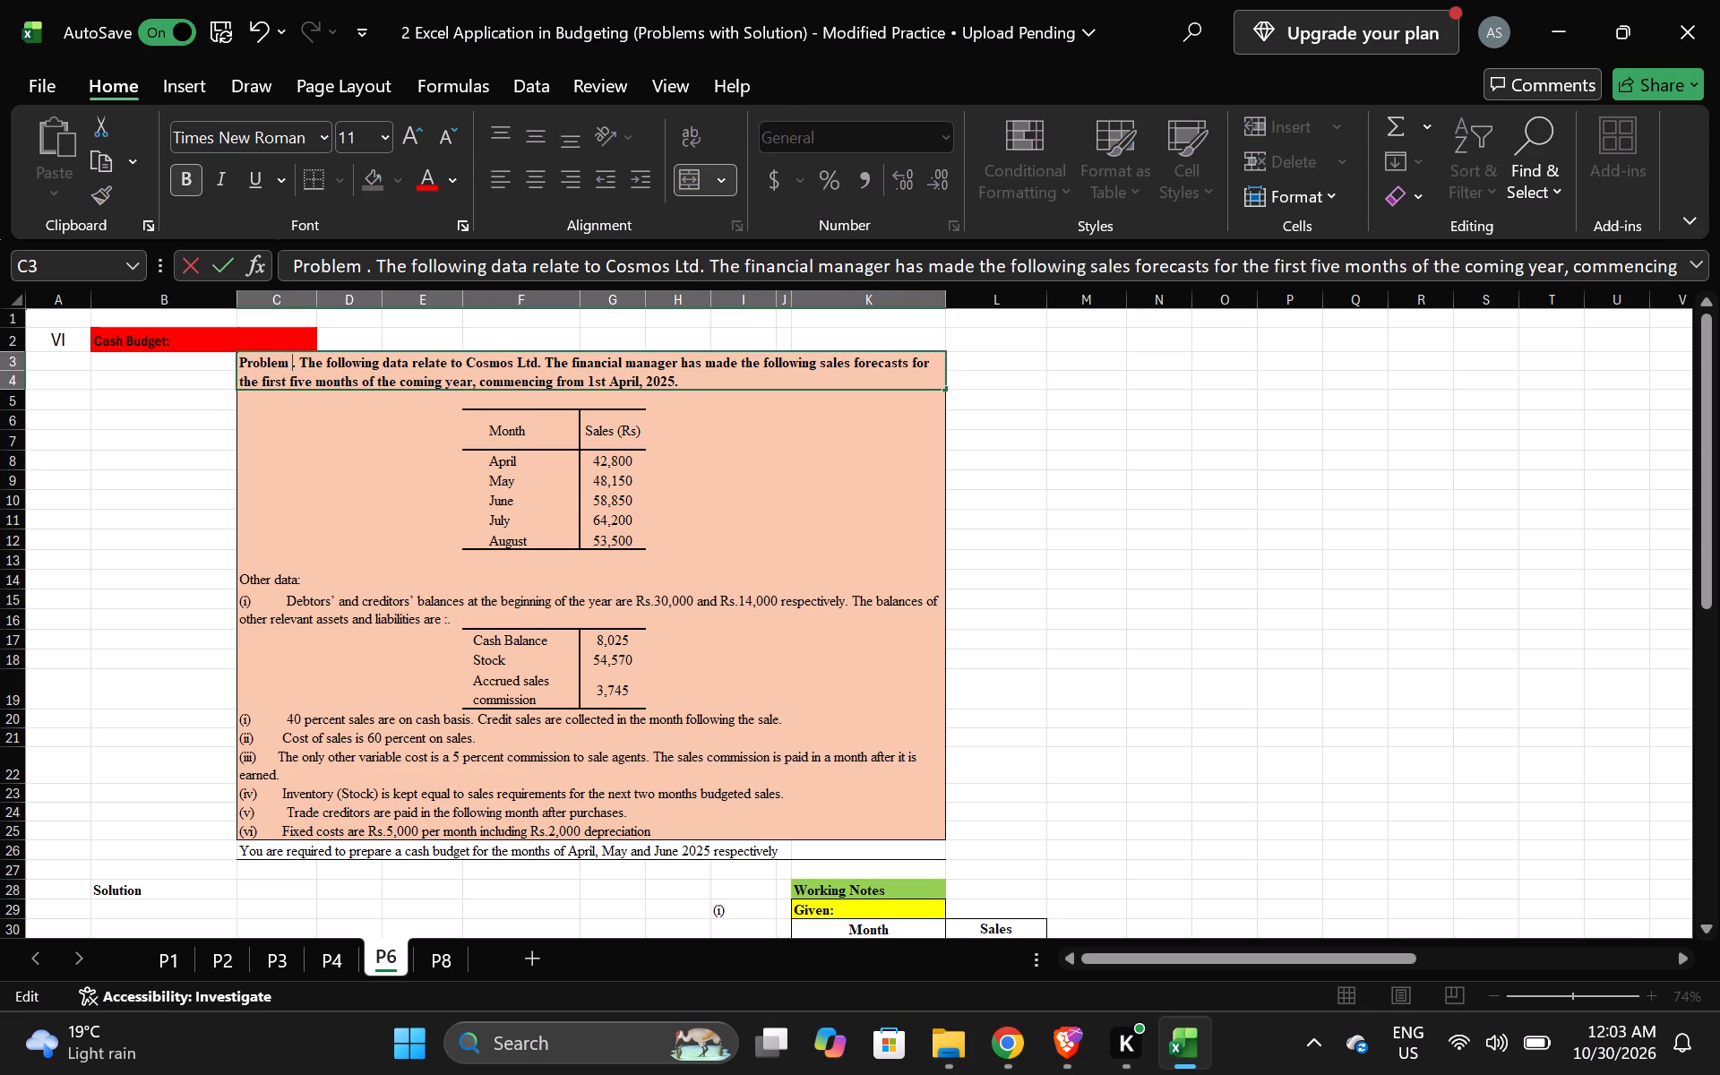
key(5)
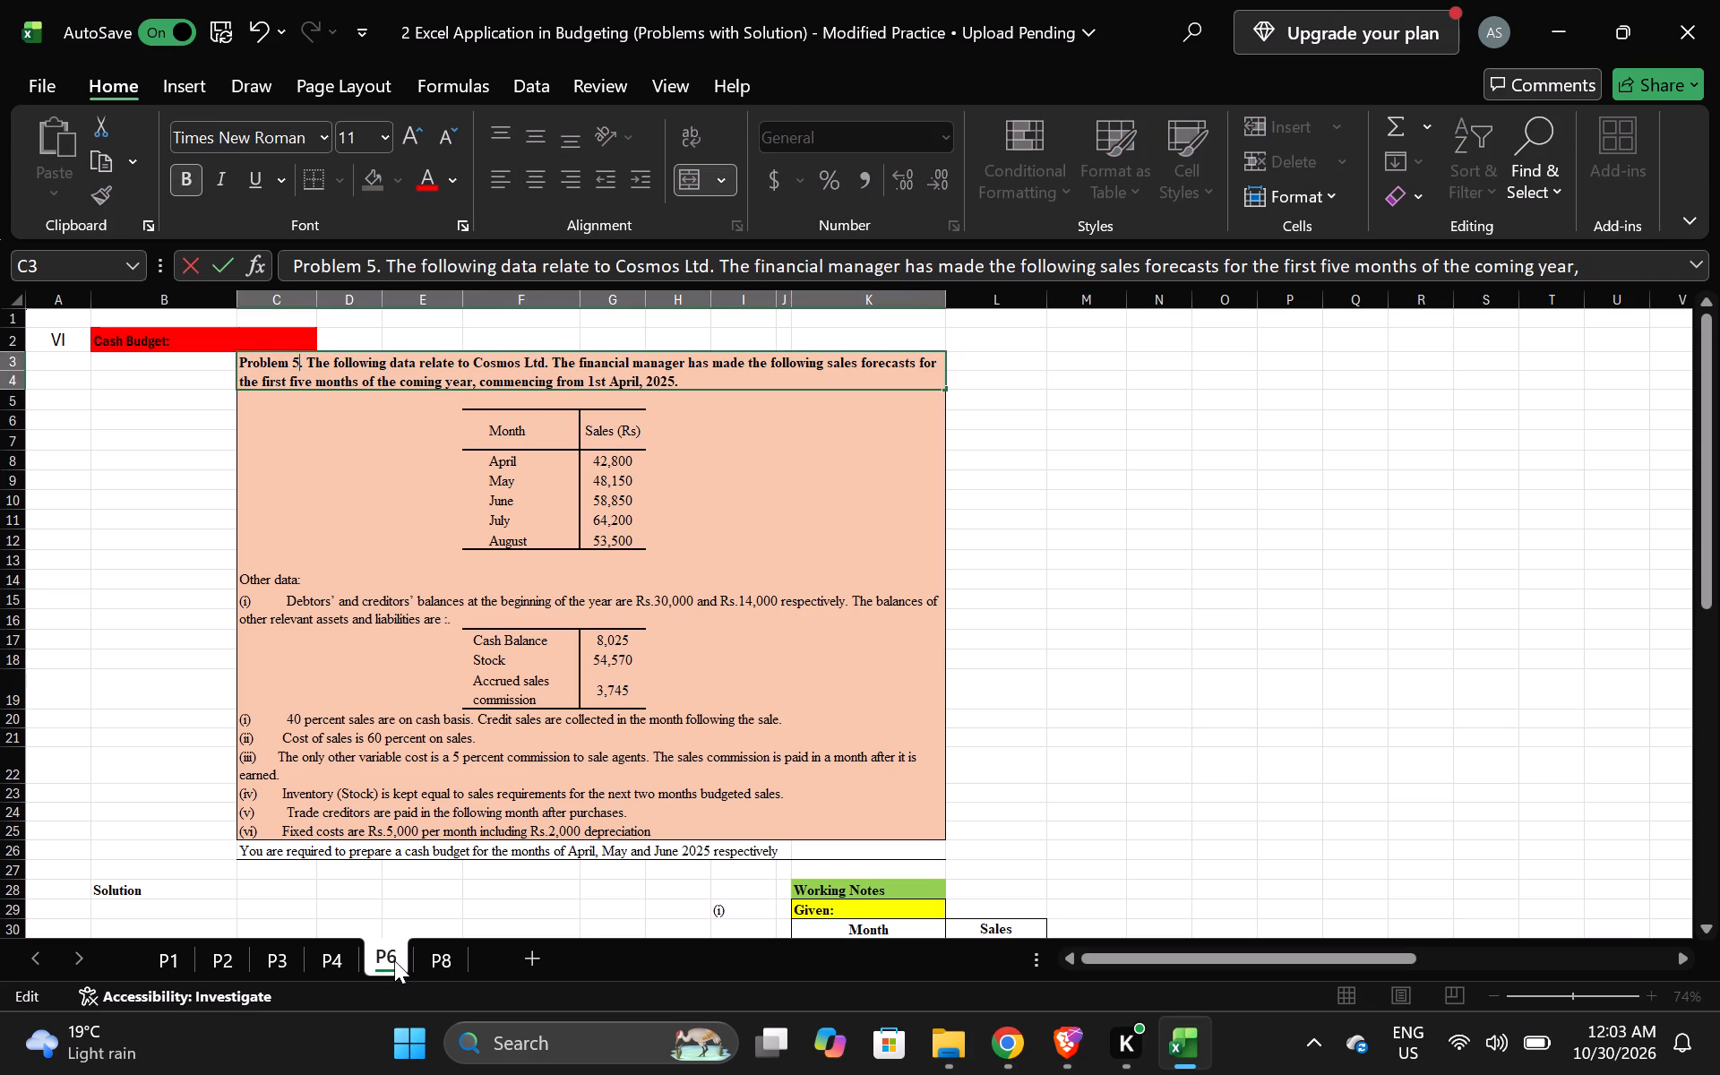
Rename the cash budget sheet as P5.
right_click(394, 960)
click(467, 610)
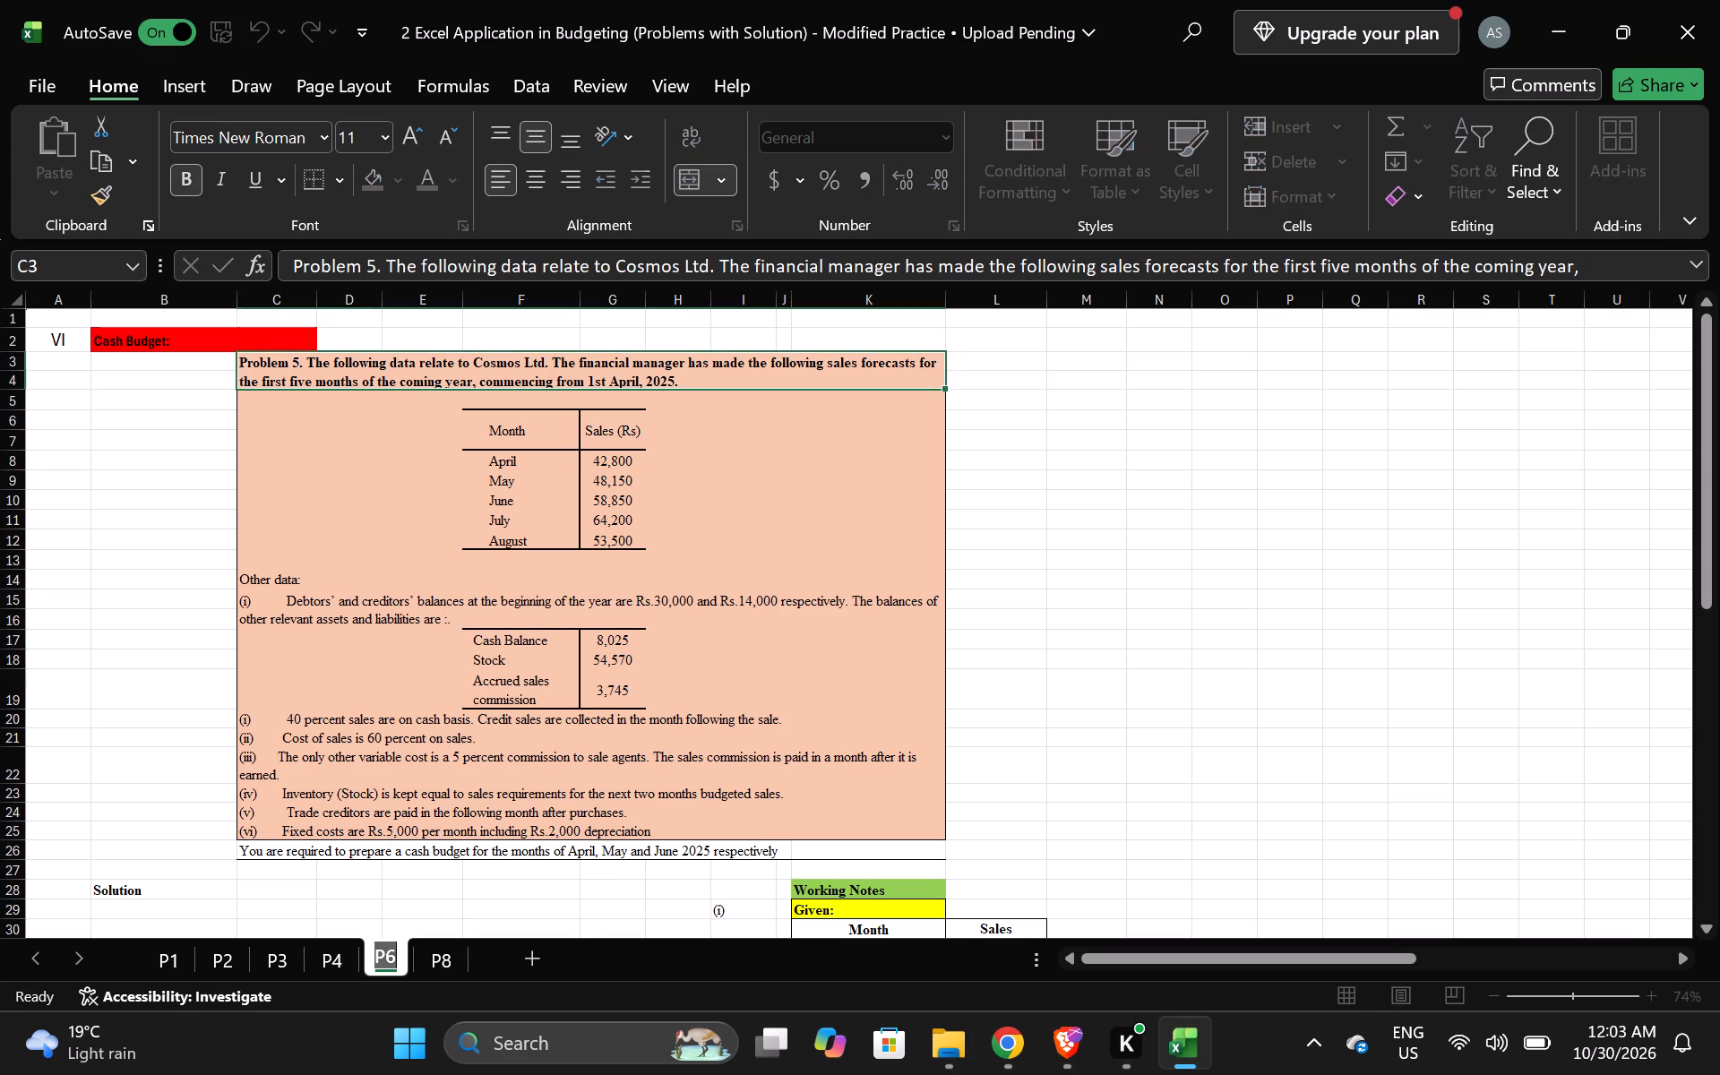
key(Right)
key(BackSpace)
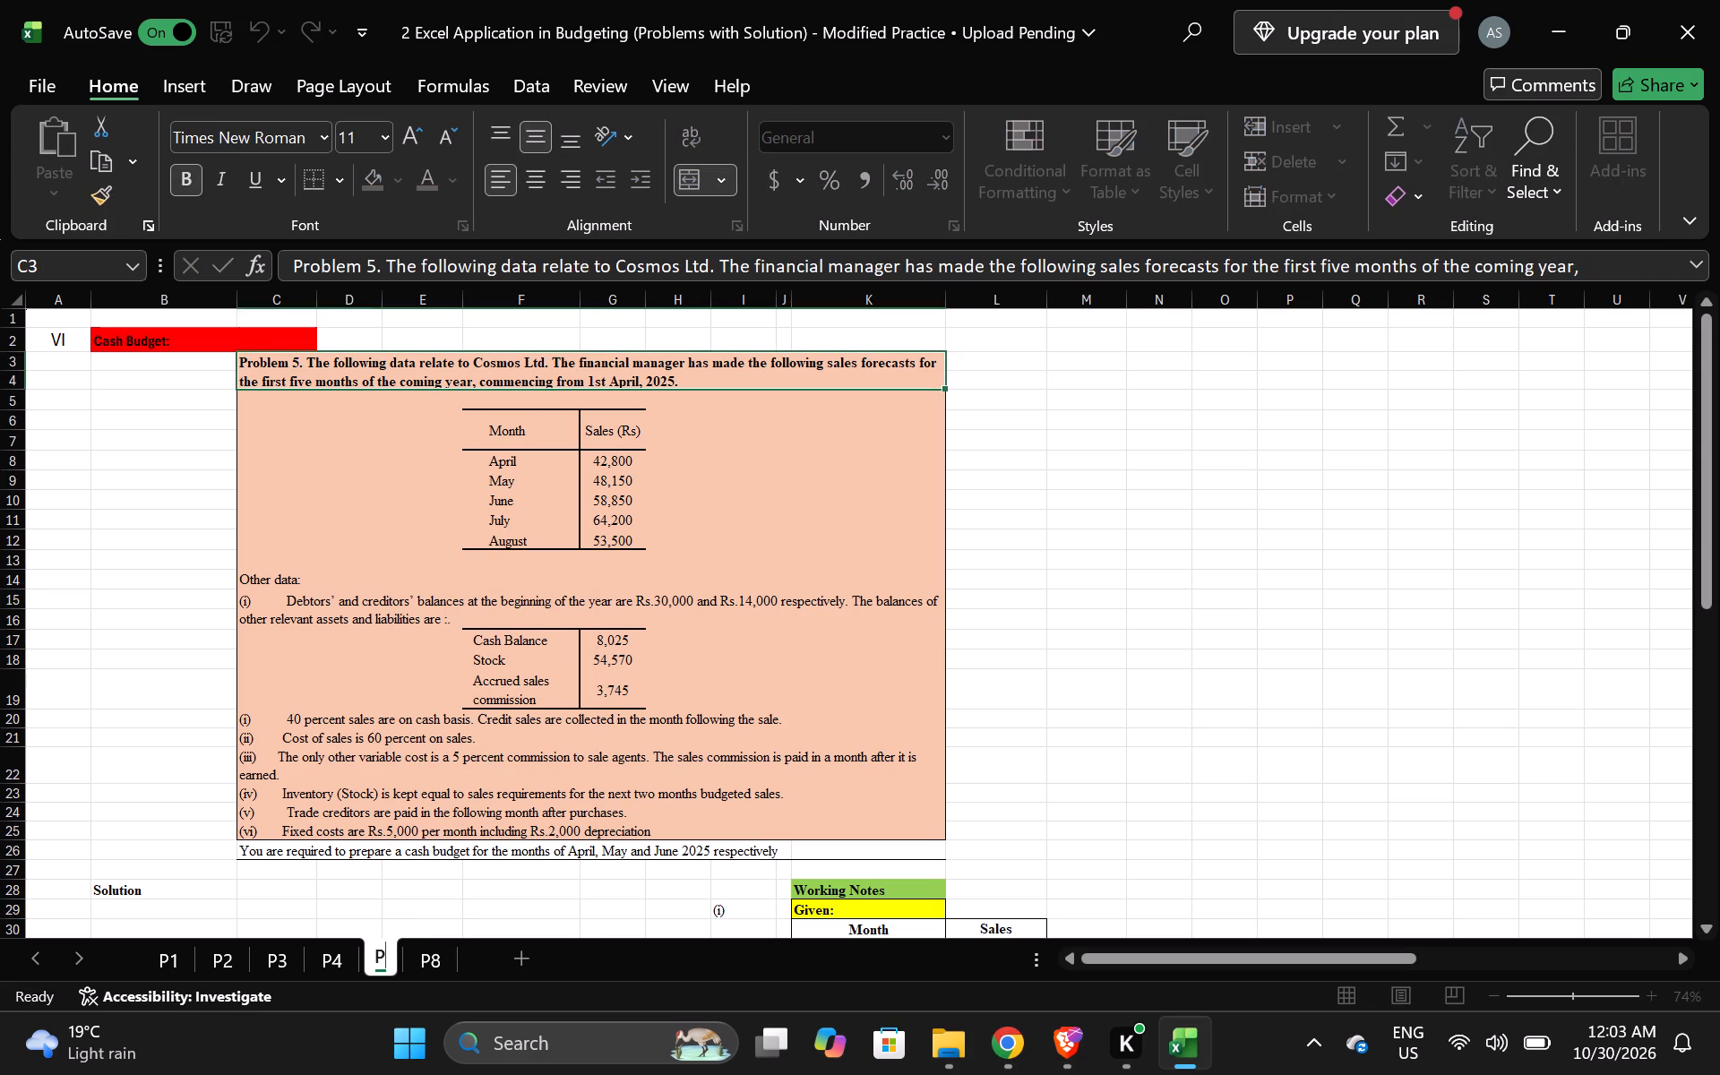
key(5)
key(Return)
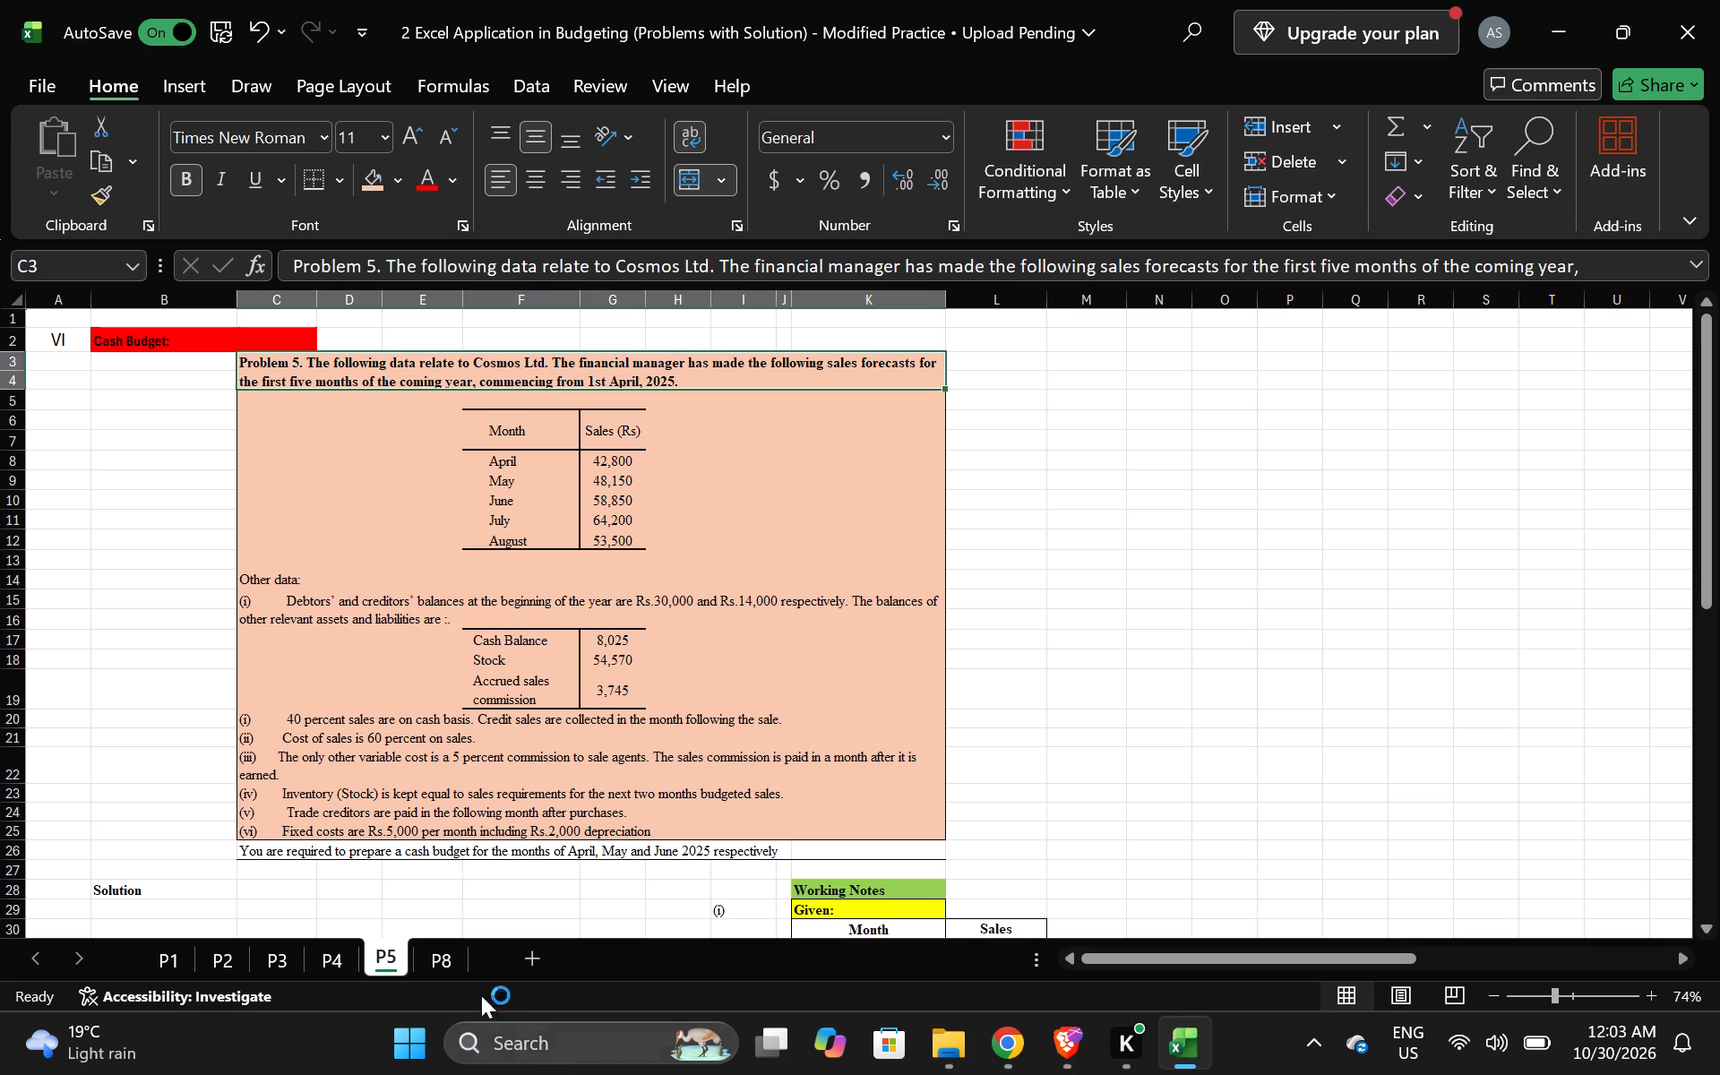
Change the problem number in the Rose Ltd. flexible budget question on sheet P8 to 6.
click(443, 973)
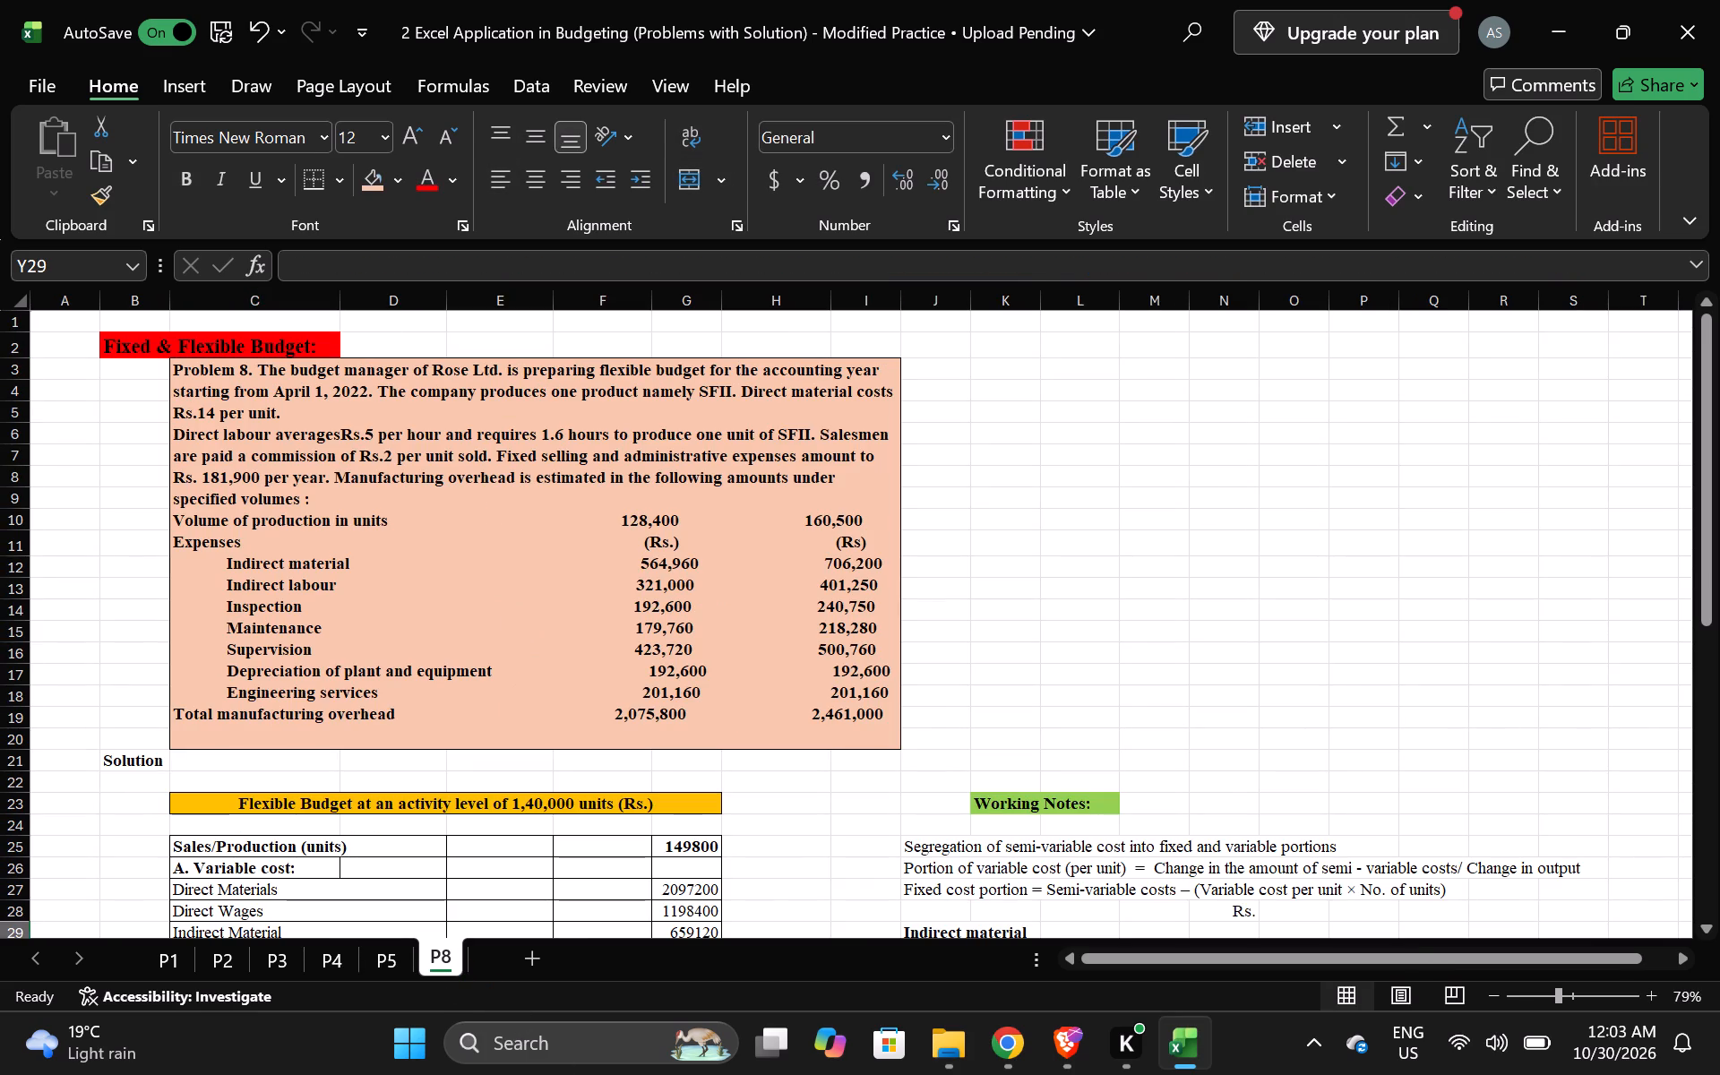
click(236, 360)
double_click(241, 375)
key(Right)
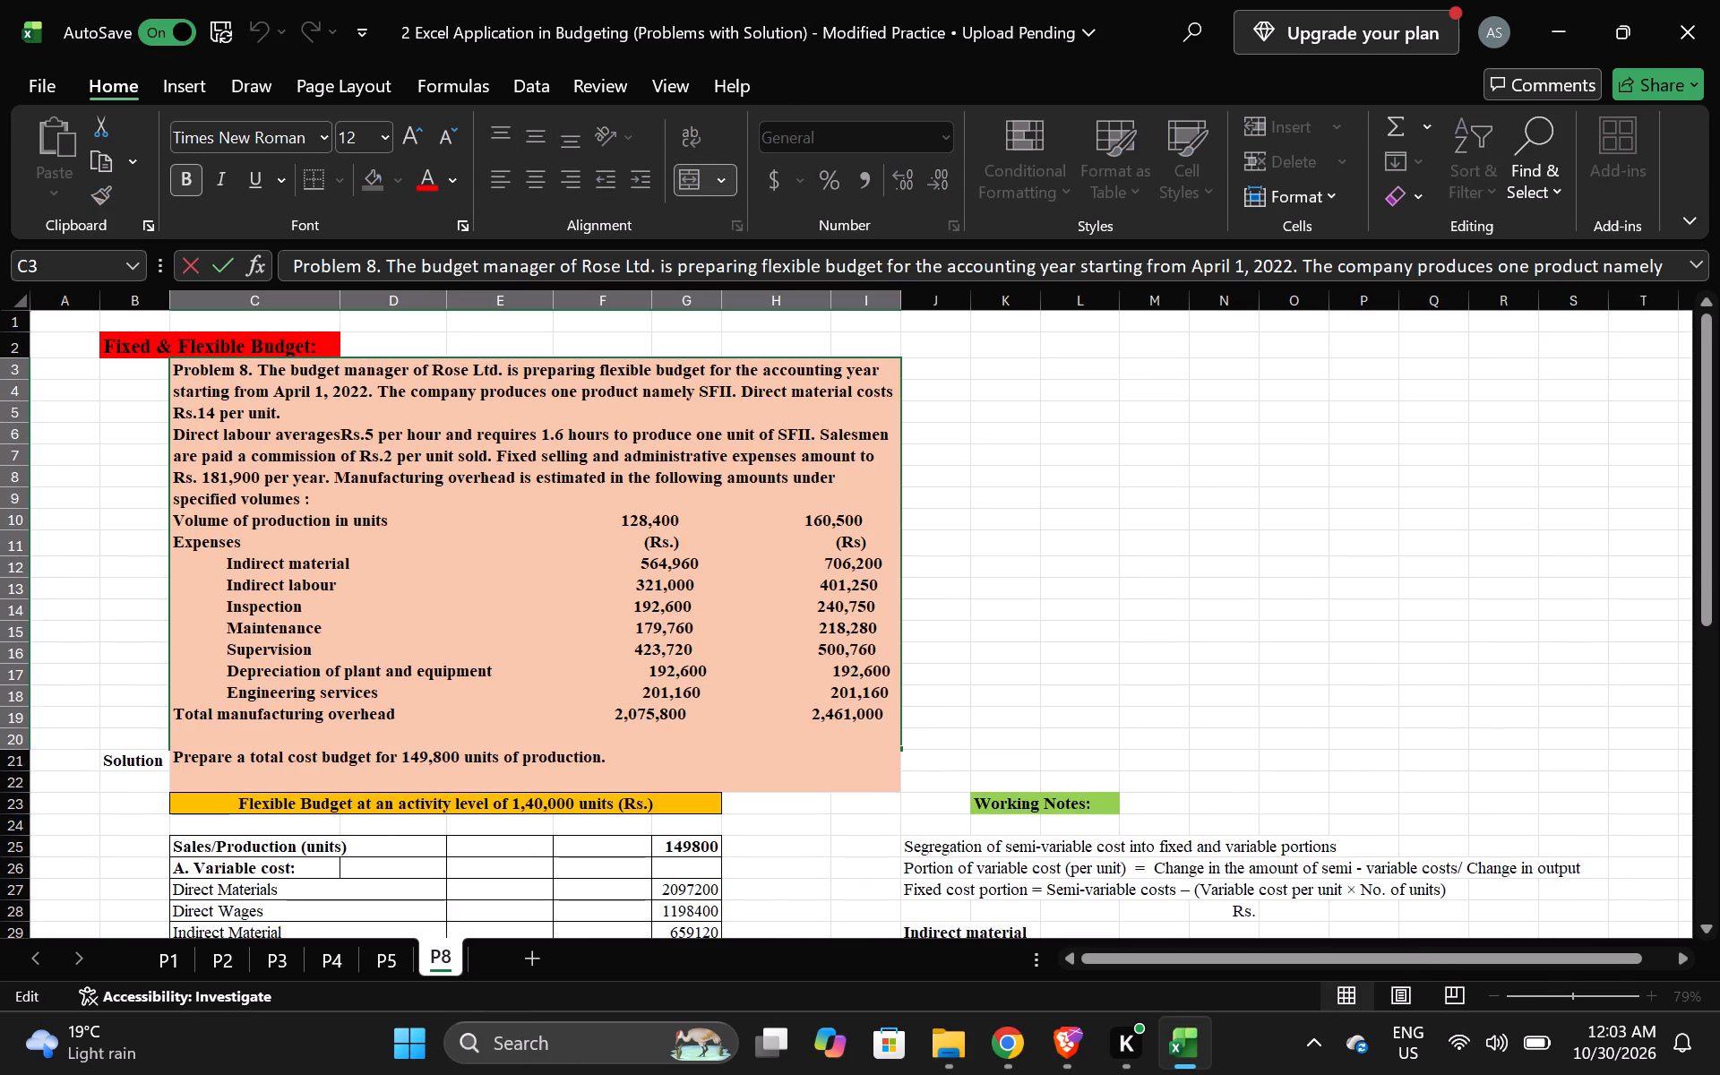
key(BackSpace)
key(6)
key(Return)
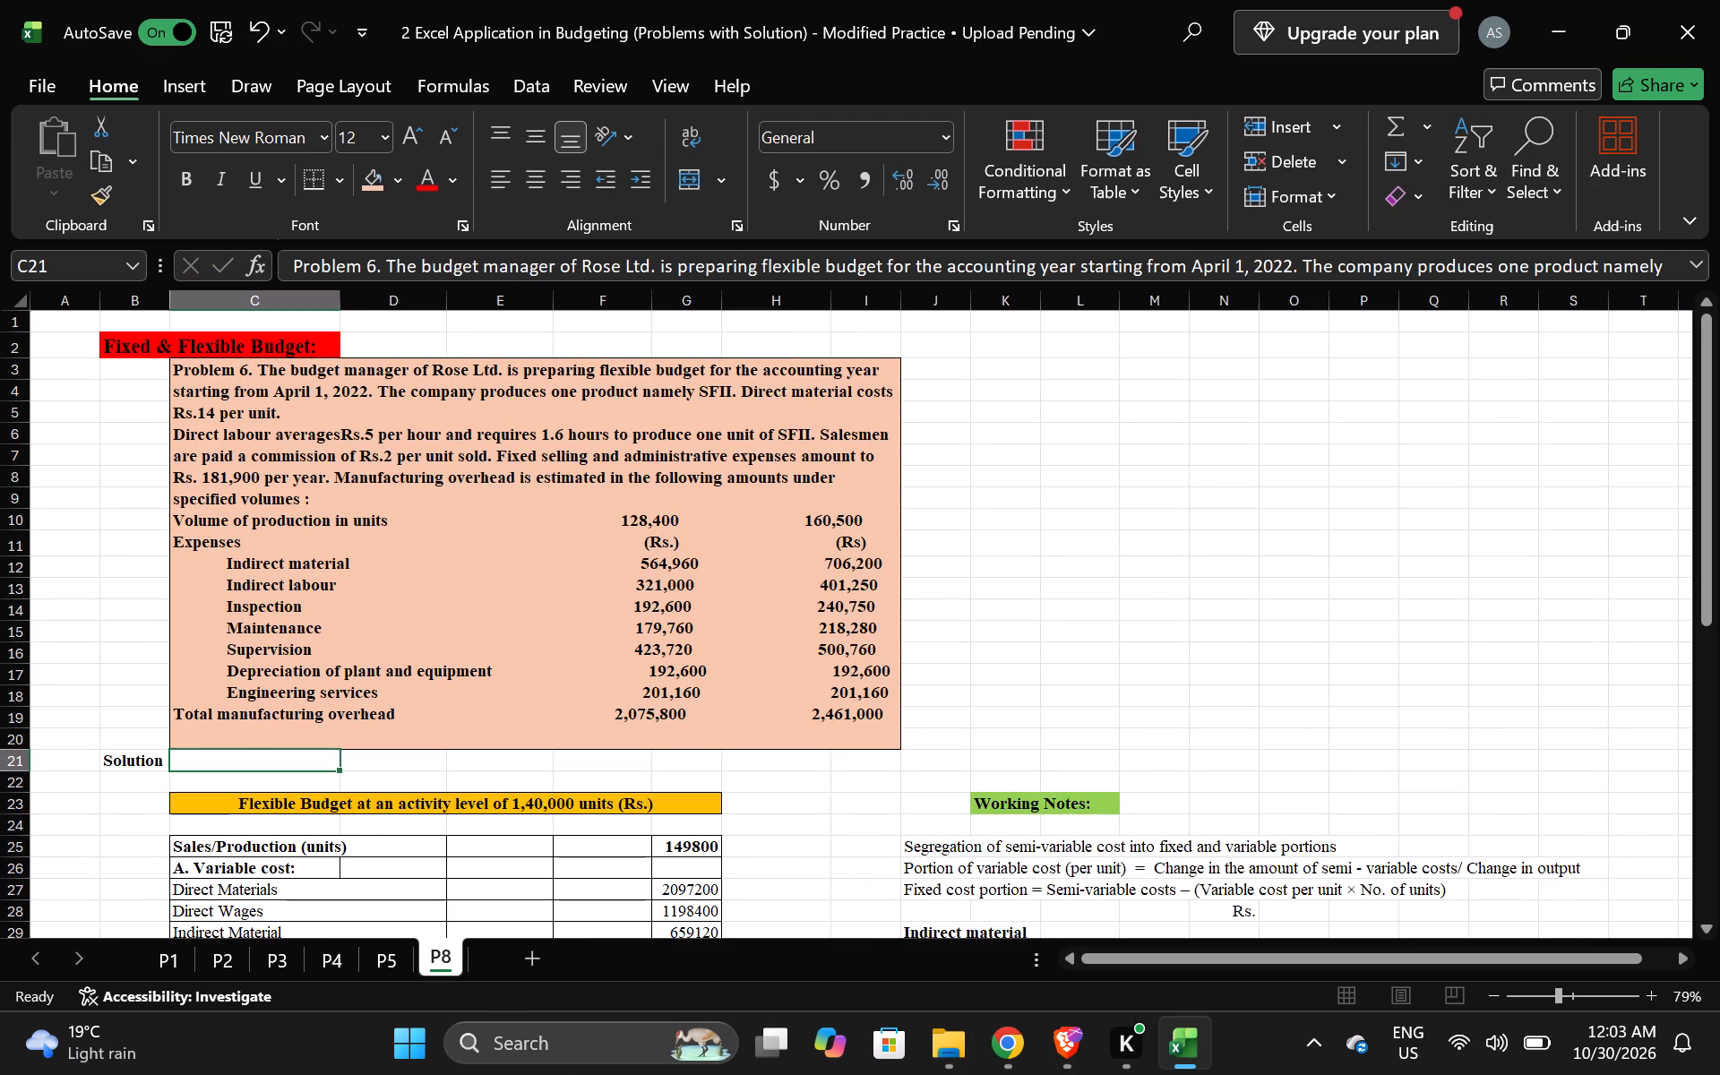
Rename the Fixed & Flexible Budget sheet as P6.
click(450, 976)
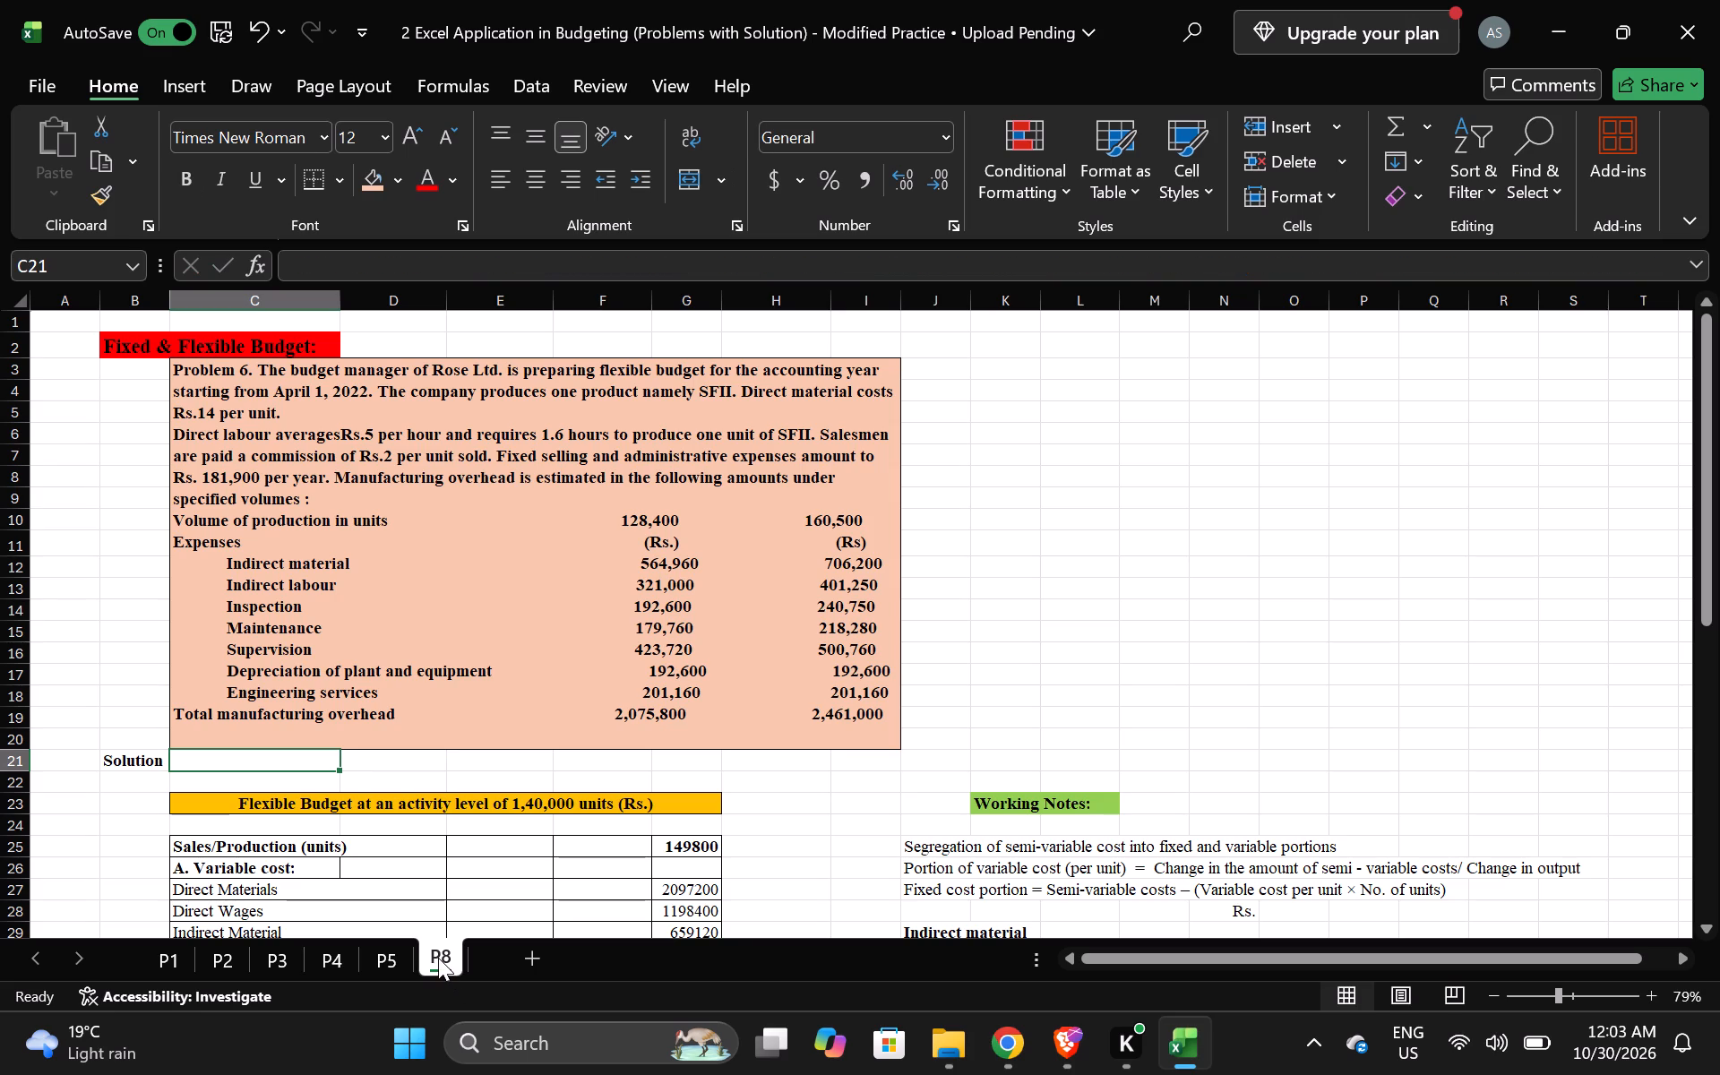
right_click(438, 958)
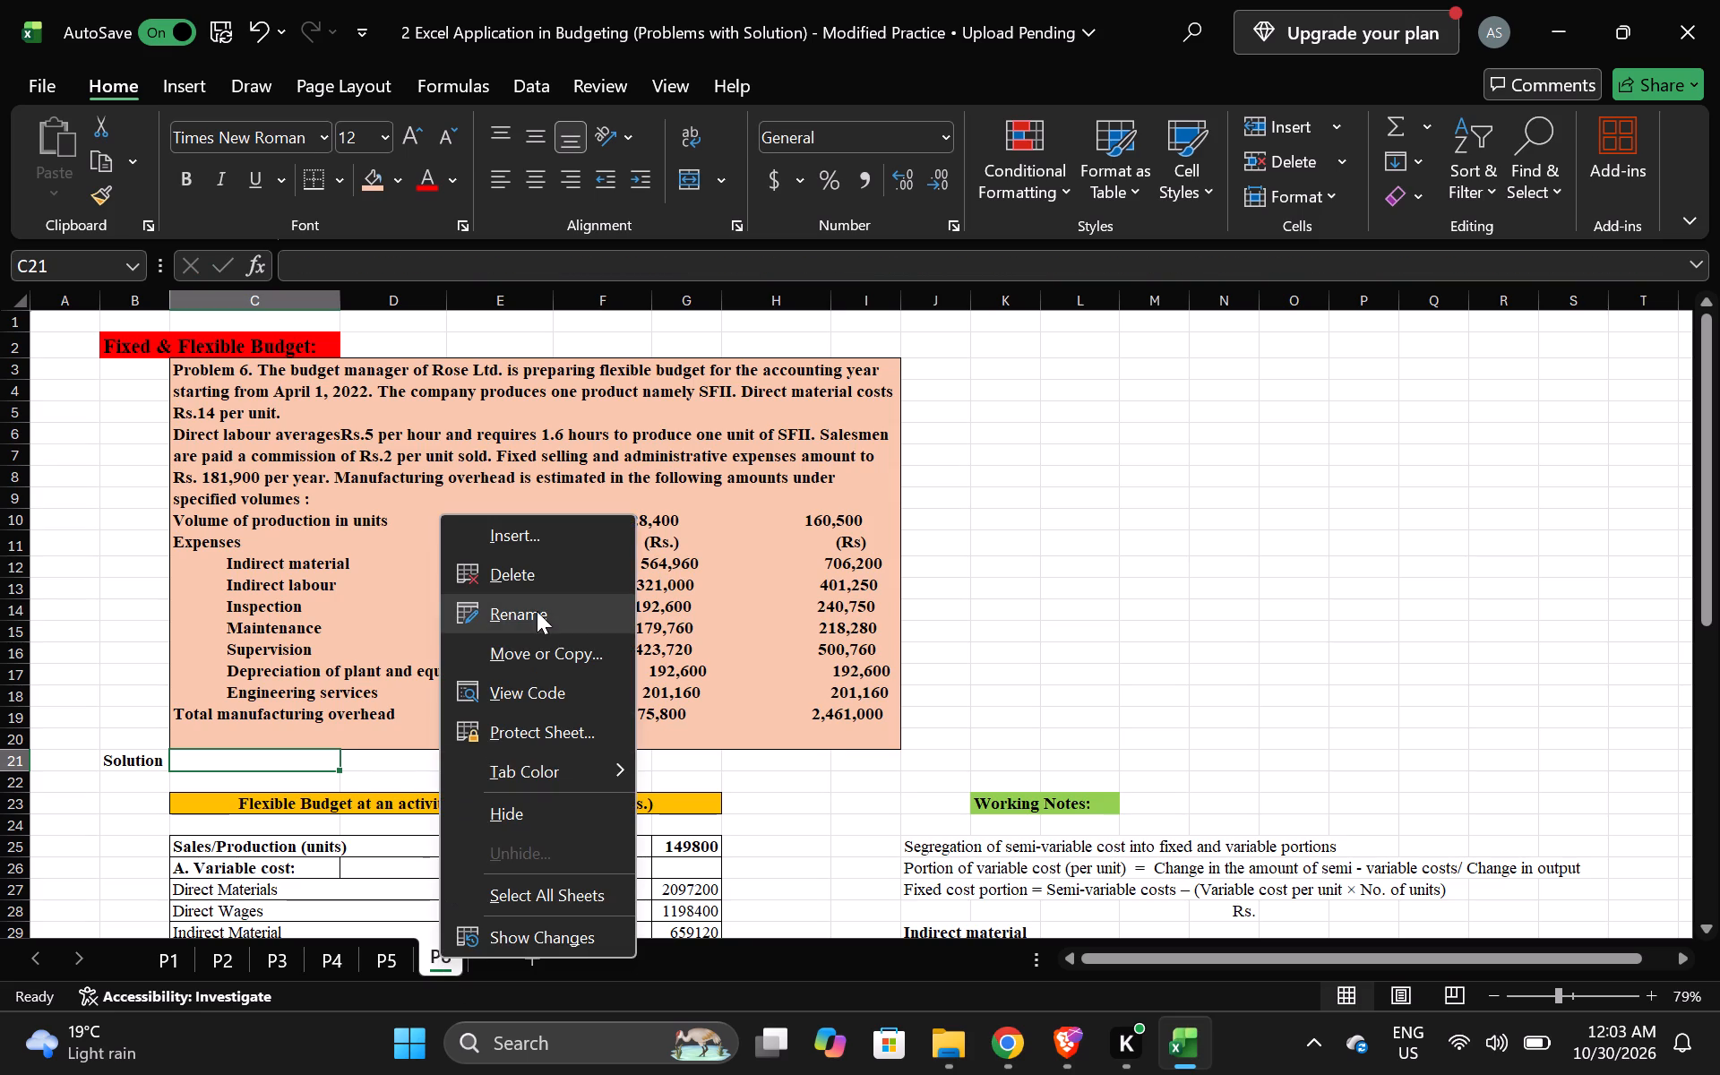
click(538, 607)
key(Right)
key(BackSpace)
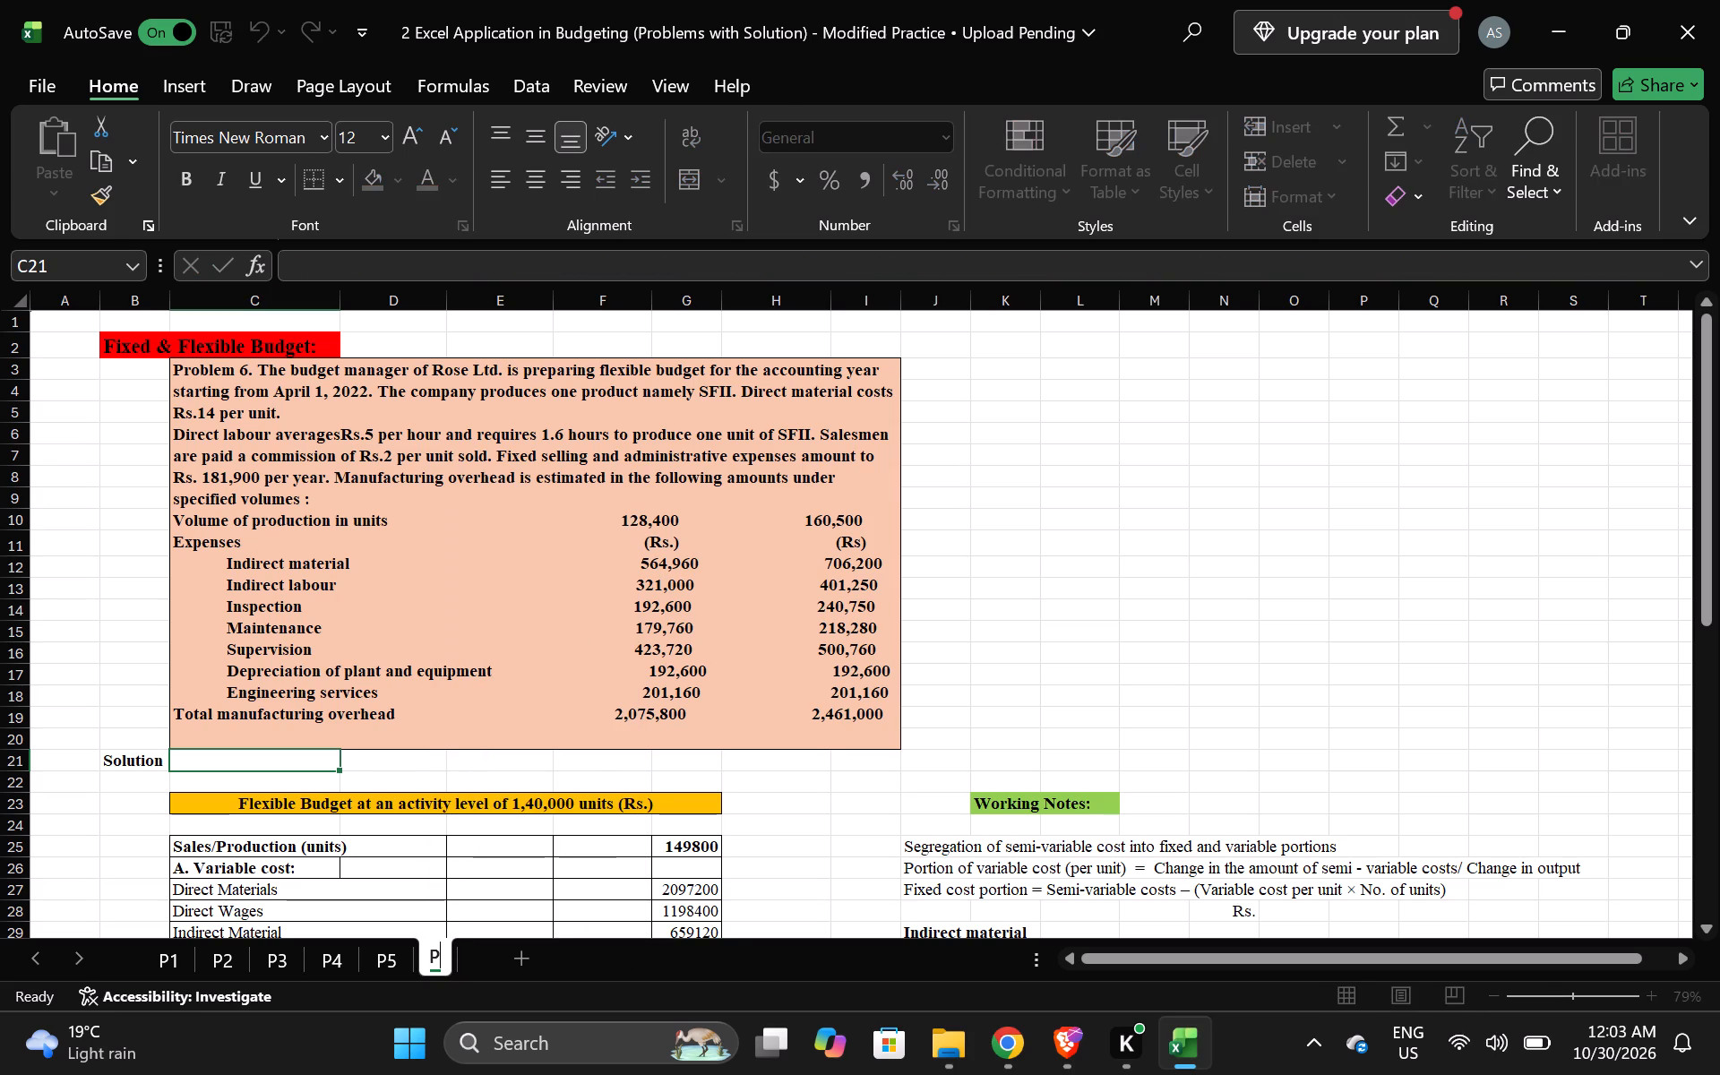
key(6)
key(Return)
Look over the renamed flexible budget sheet and close the budgeting workbook.
click(1332, 230)
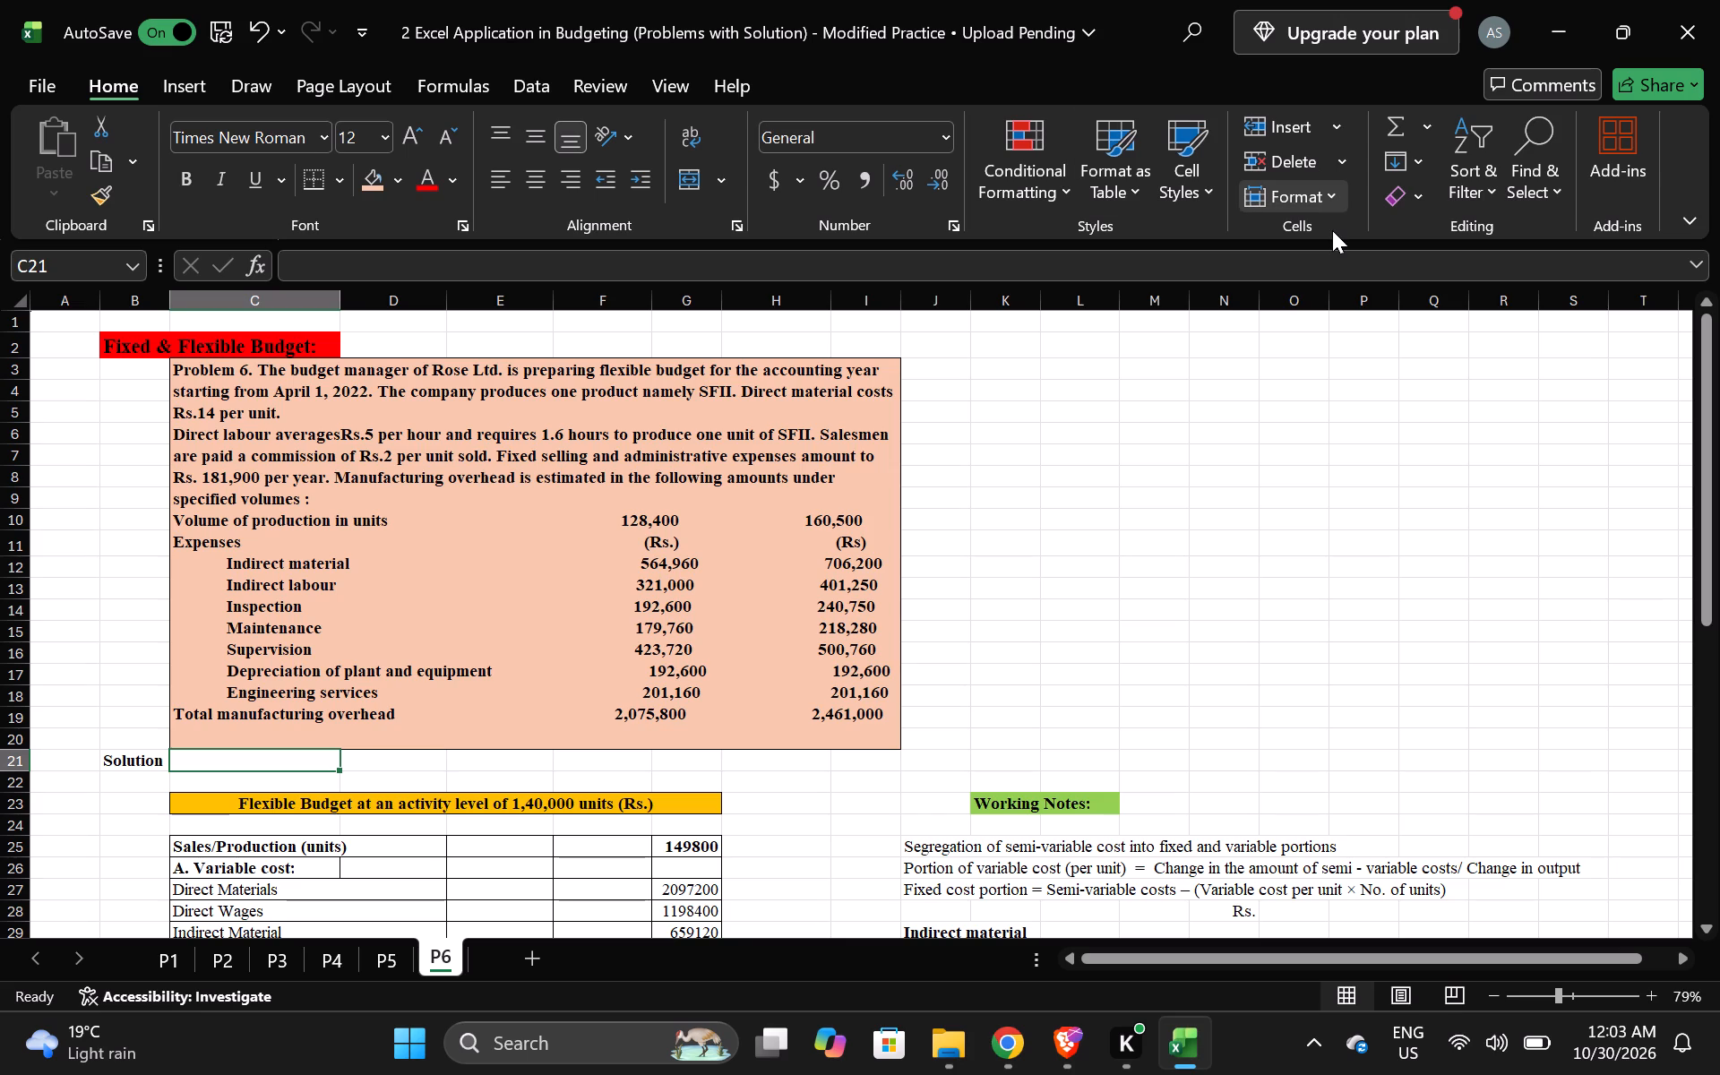
click(1281, 394)
scroll(1281, 394, down, 9)
scroll(1281, 394, up, 3)
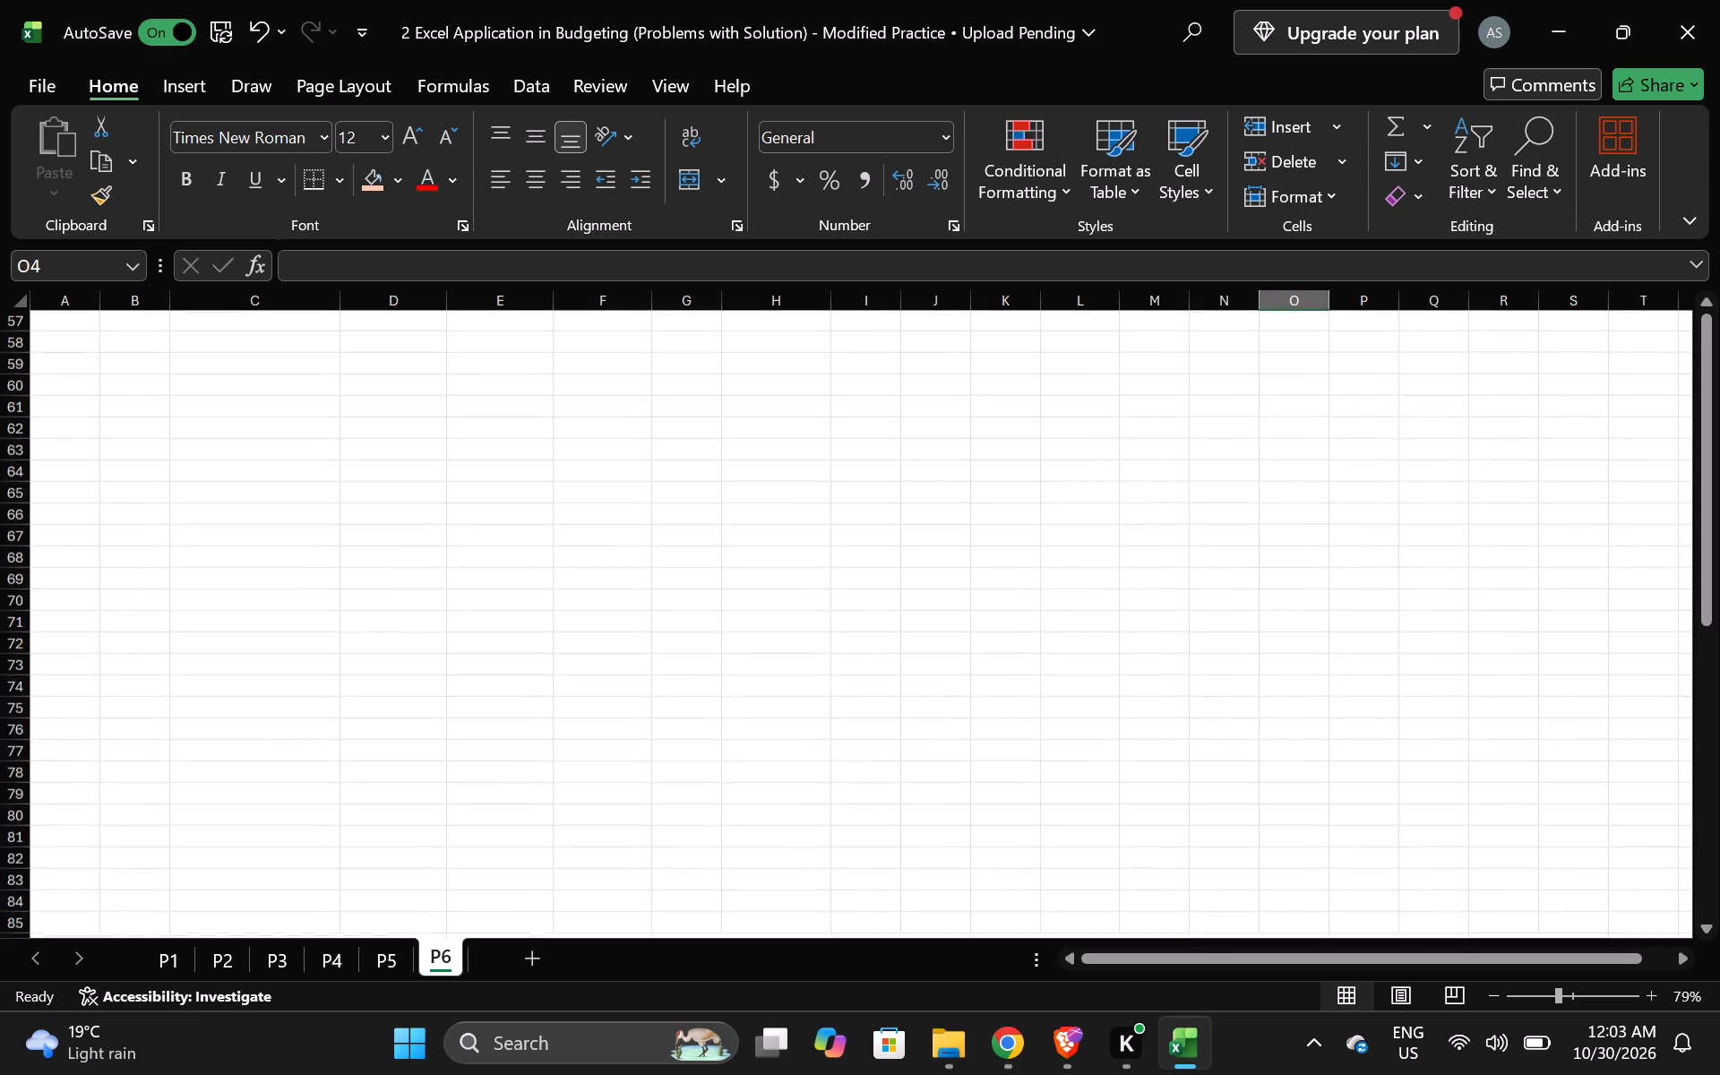
scroll(1281, 394, up, 8)
click(1719, 0)
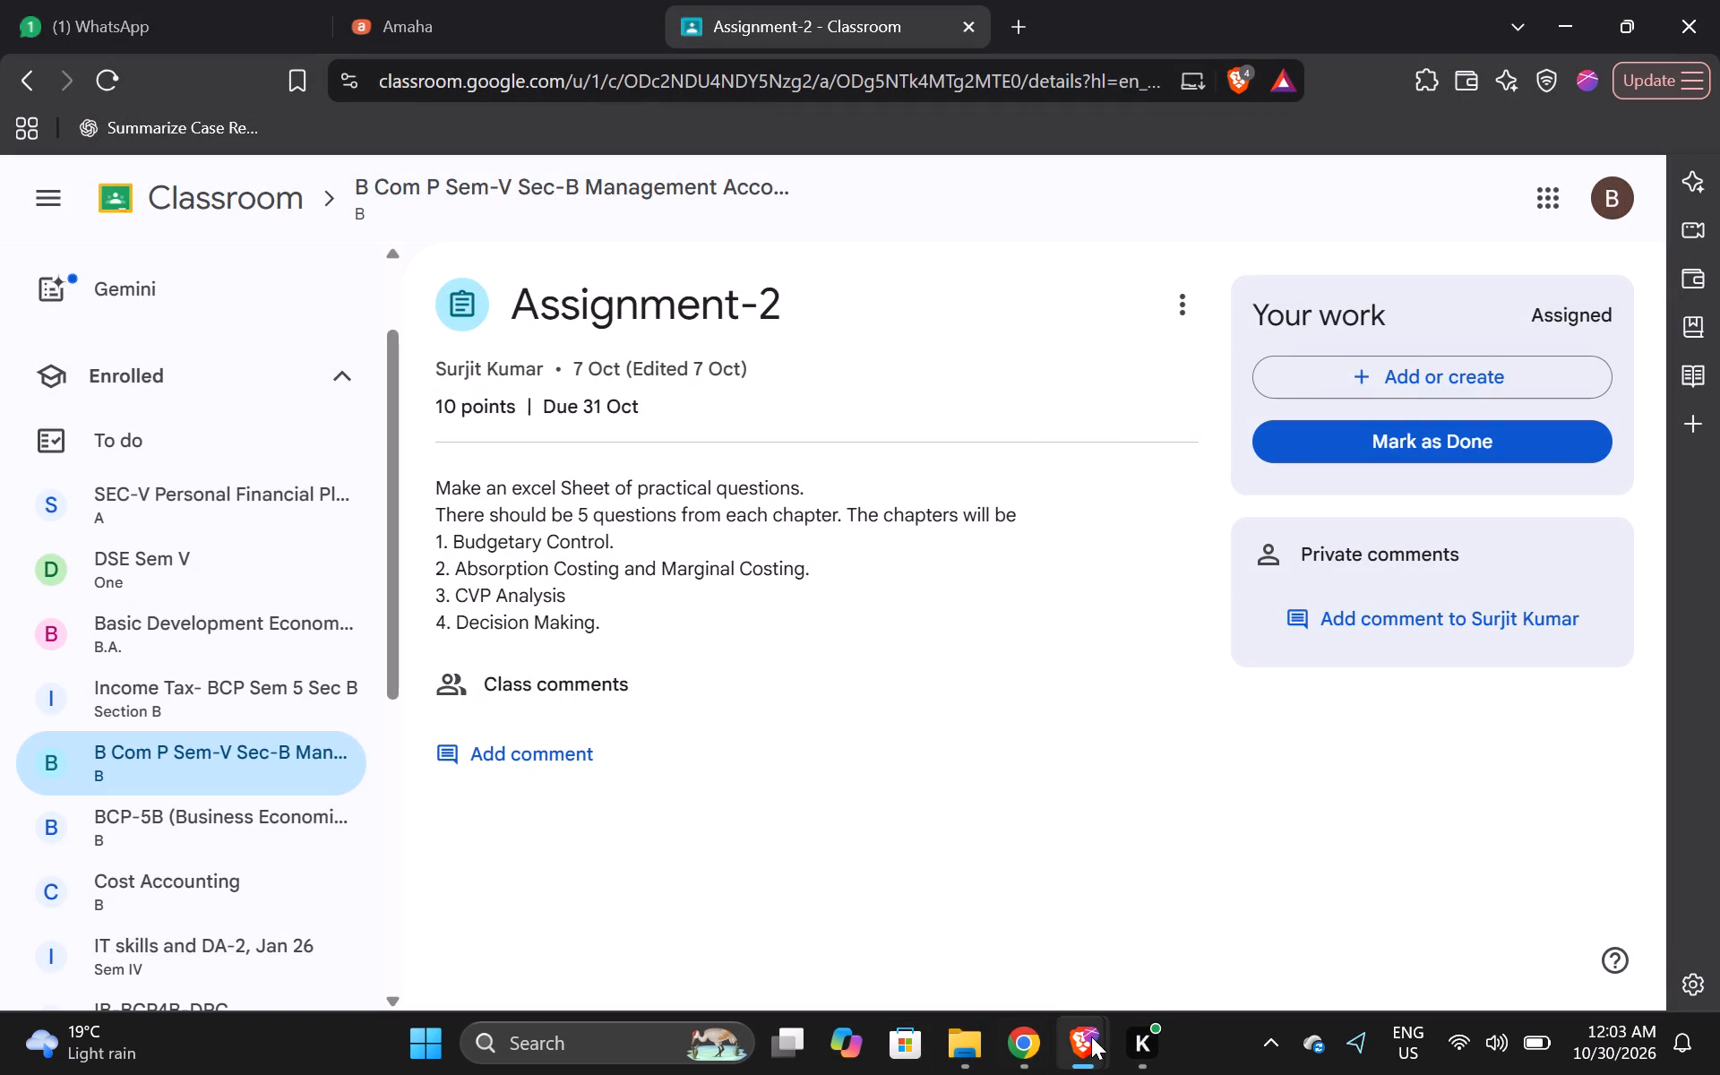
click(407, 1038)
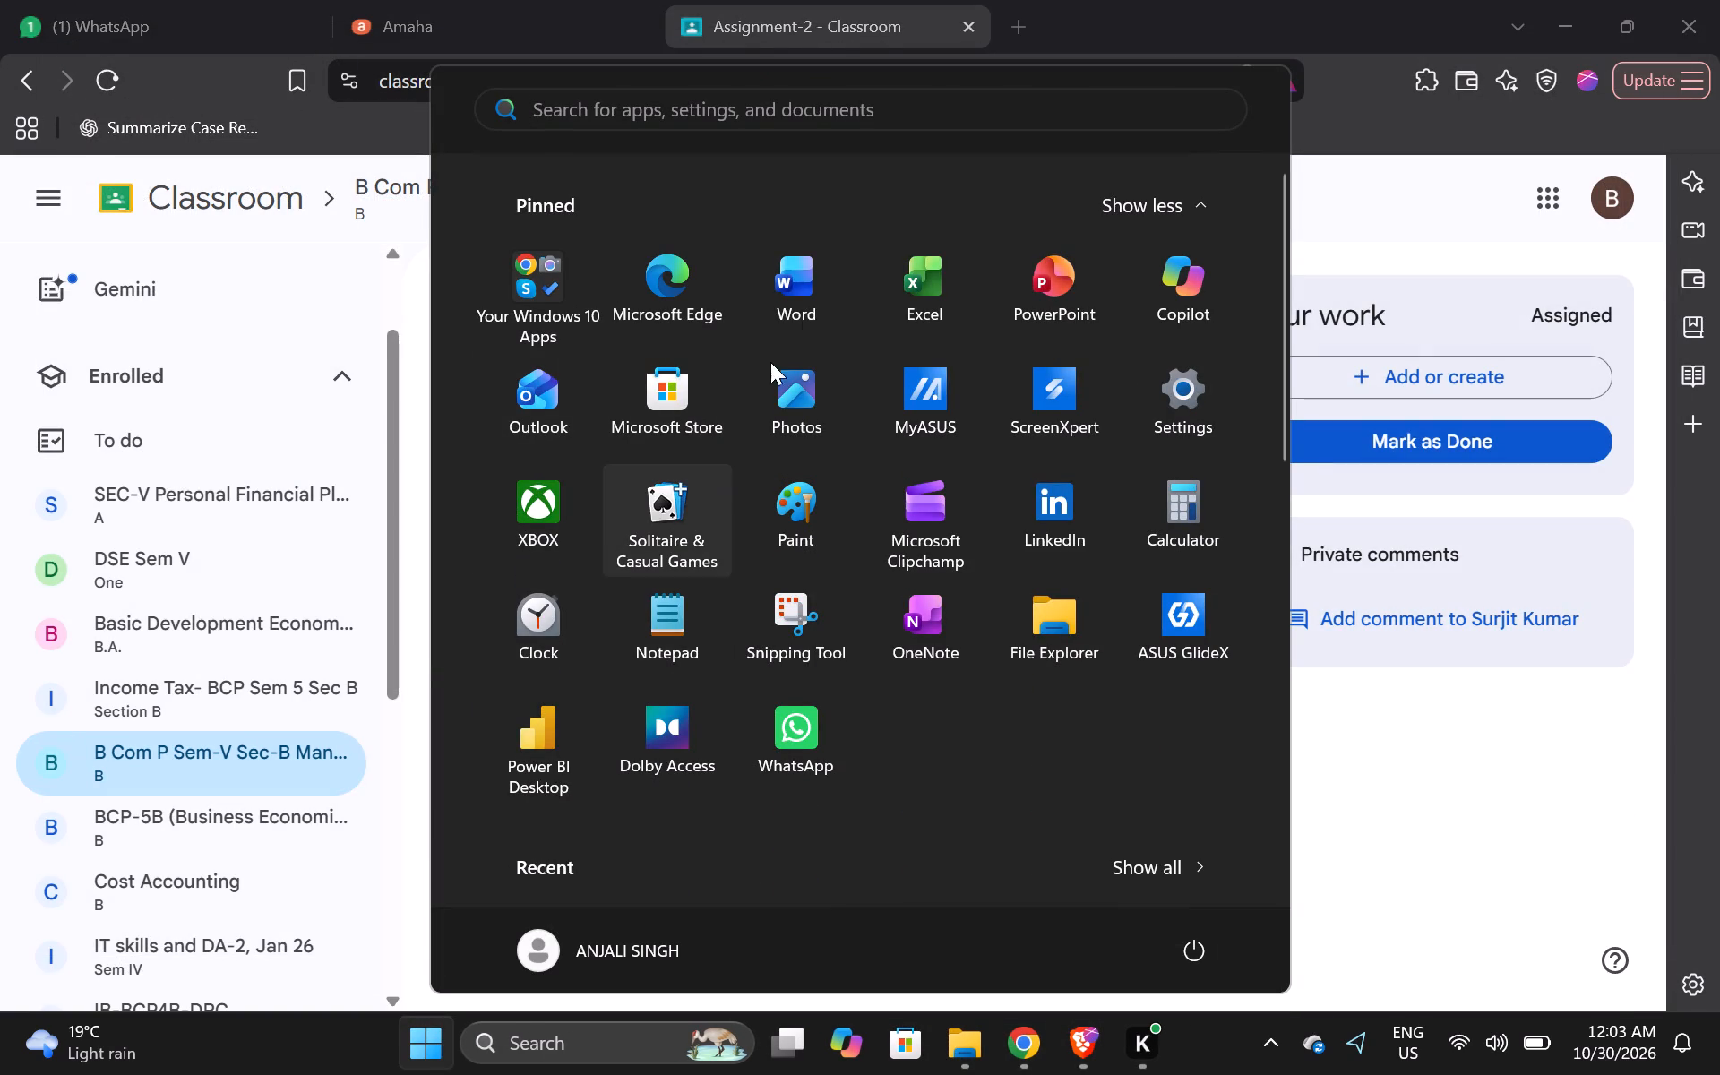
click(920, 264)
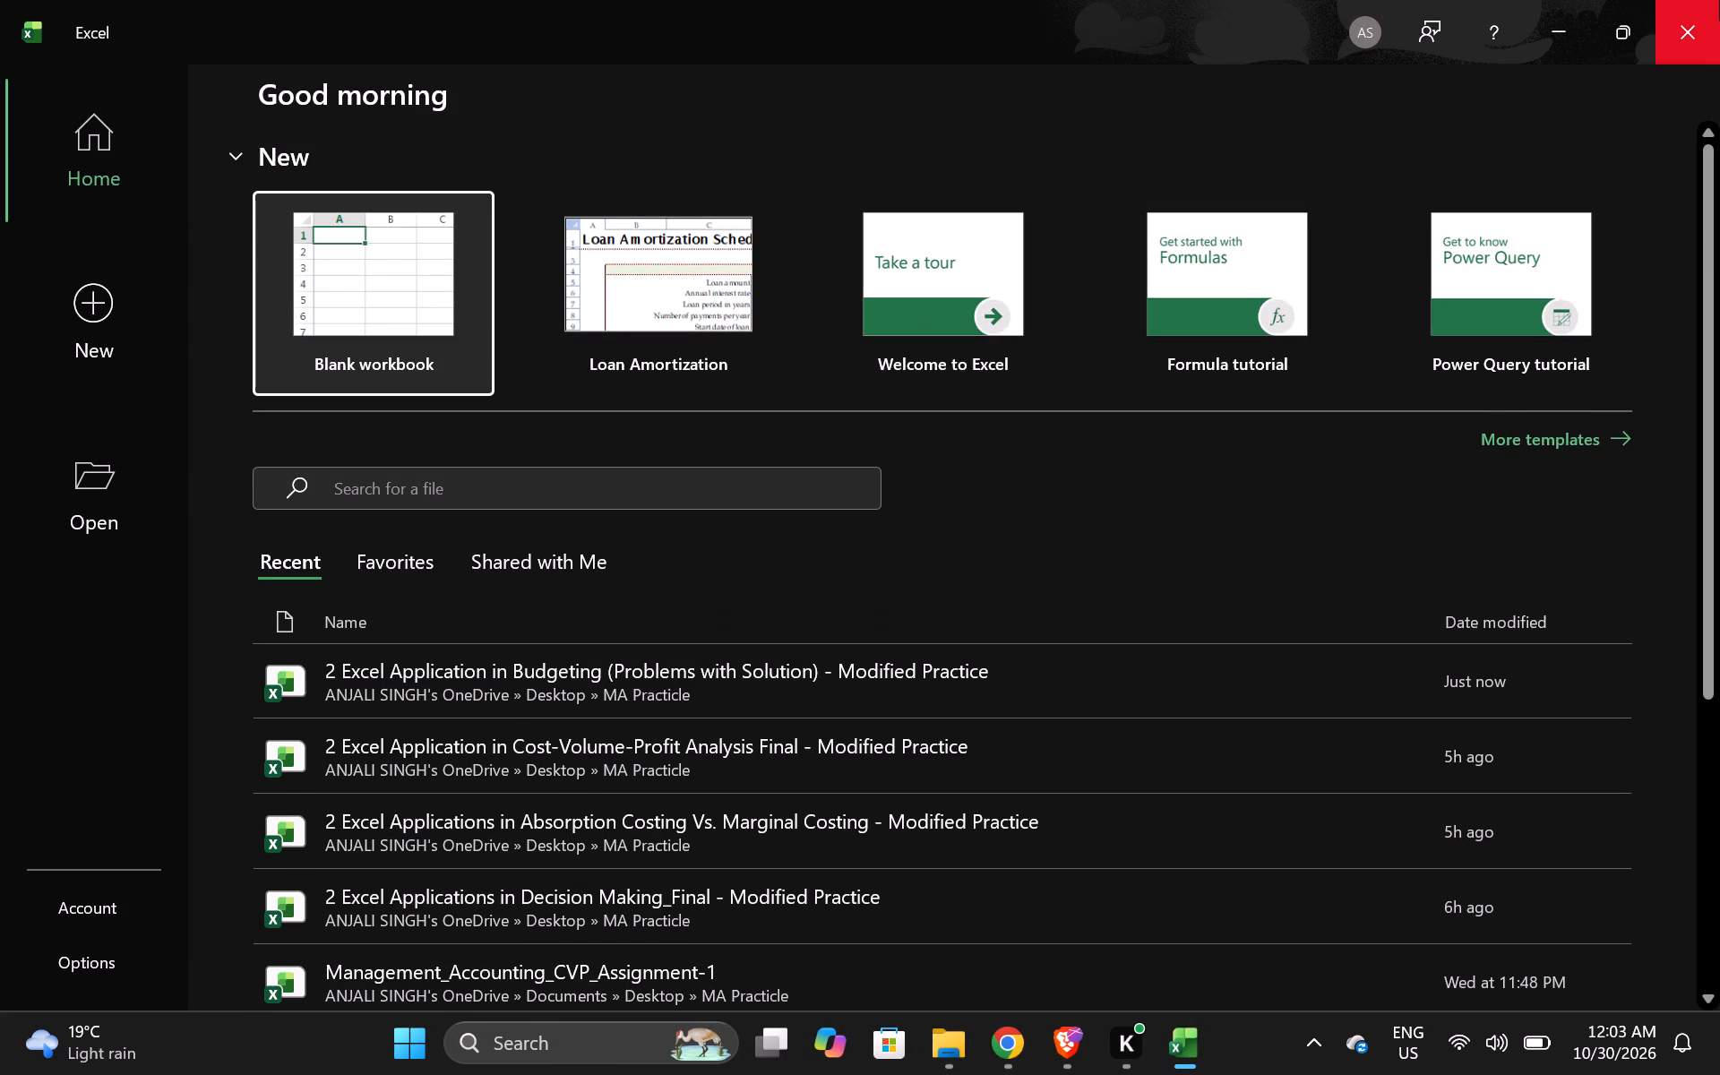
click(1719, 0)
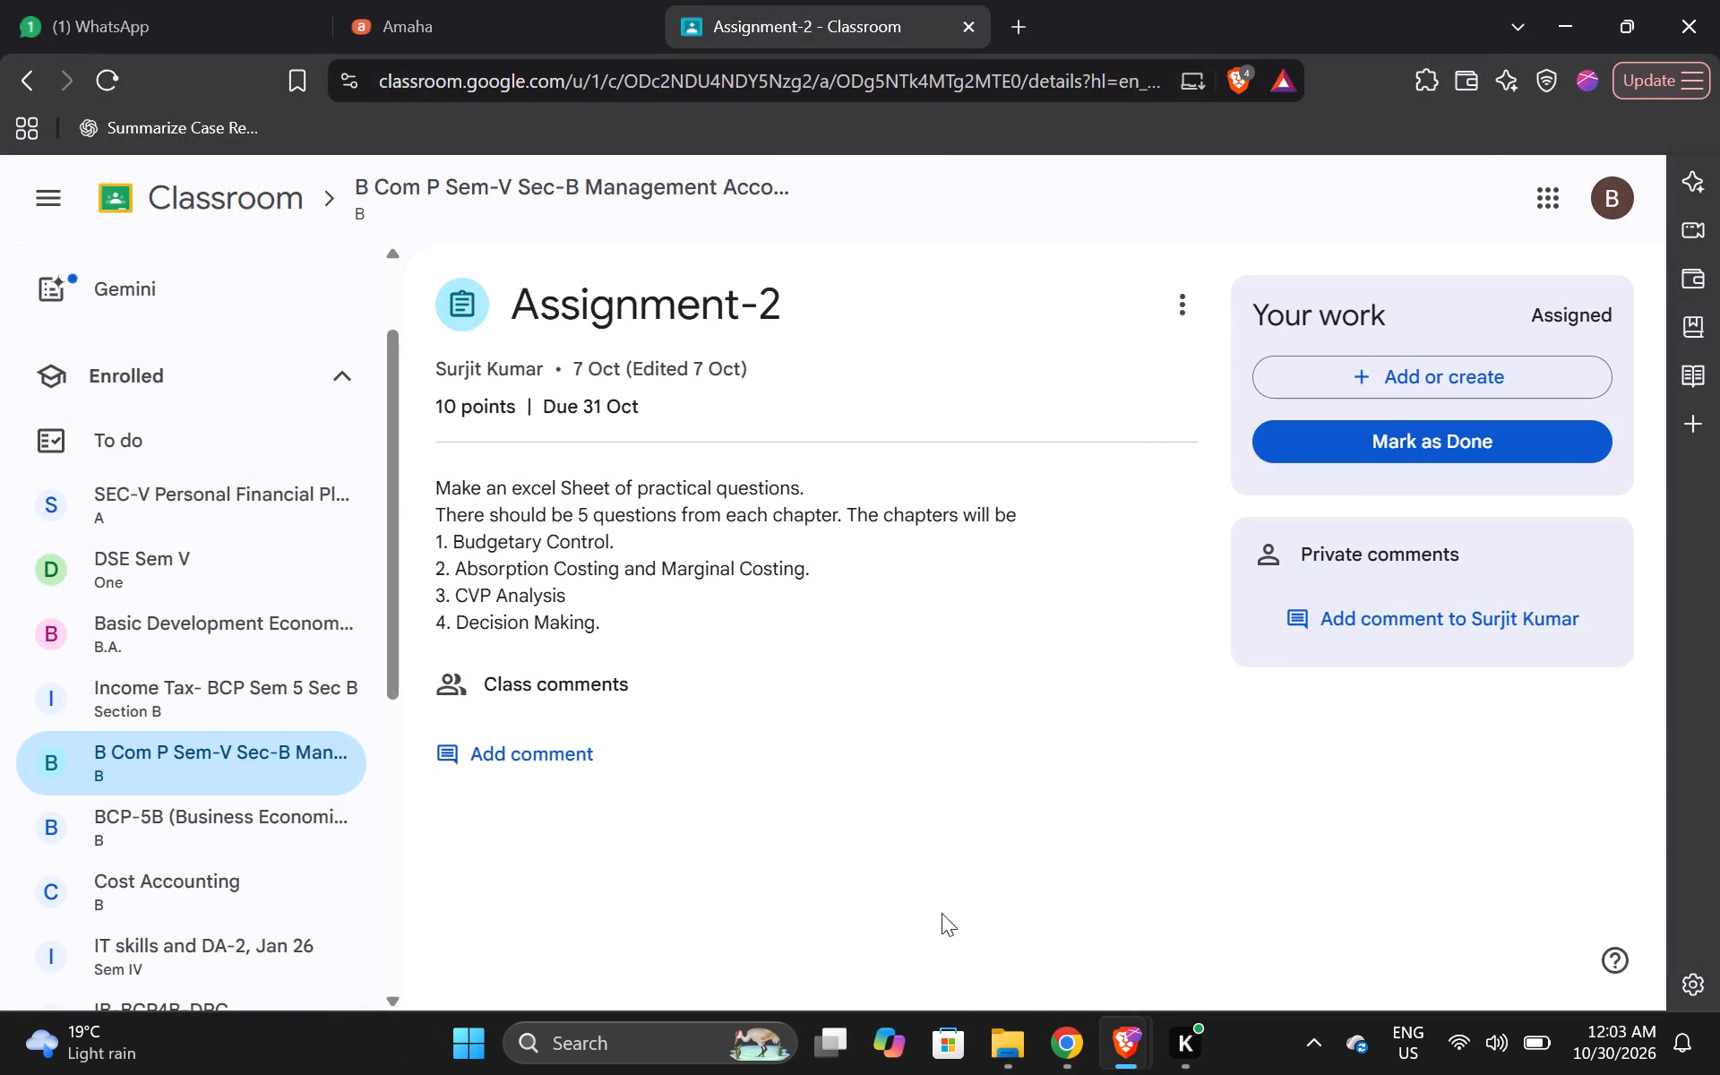
Switch to File Explorer, refresh the MA Practicle folder and open the modified practice copy of the budgeting workbook.
click(990, 1064)
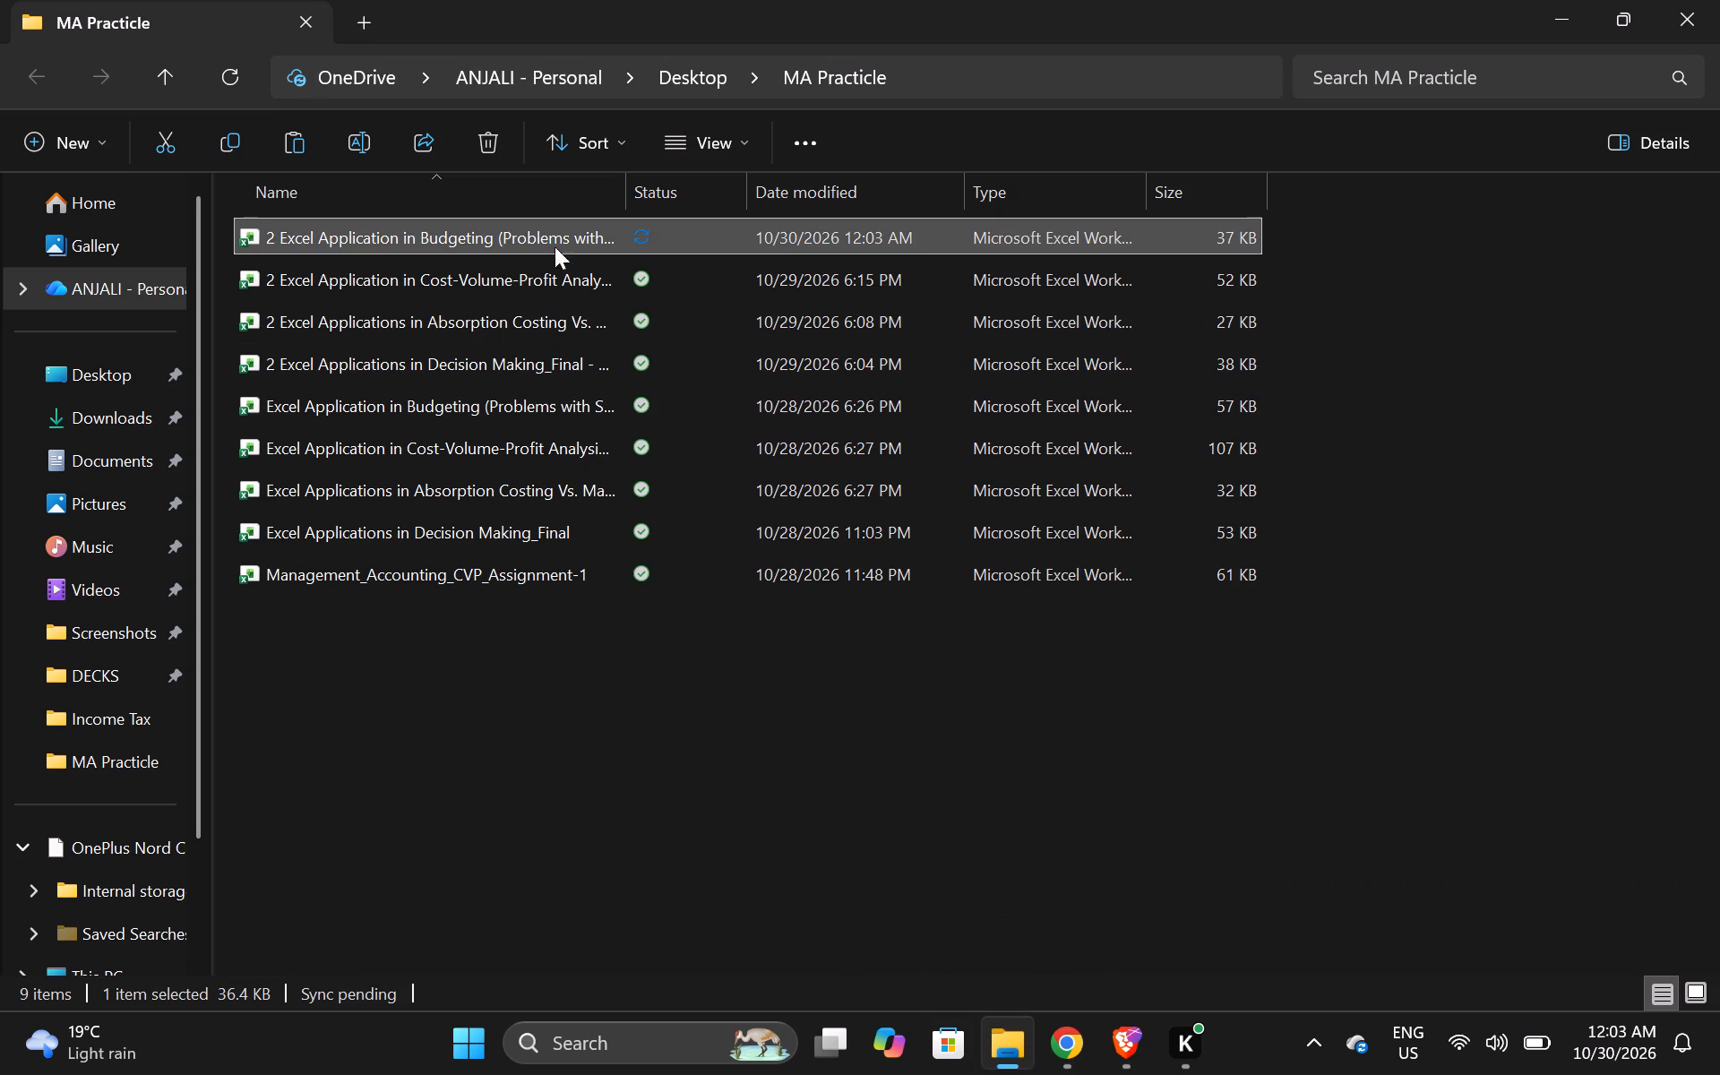
click(213, 93)
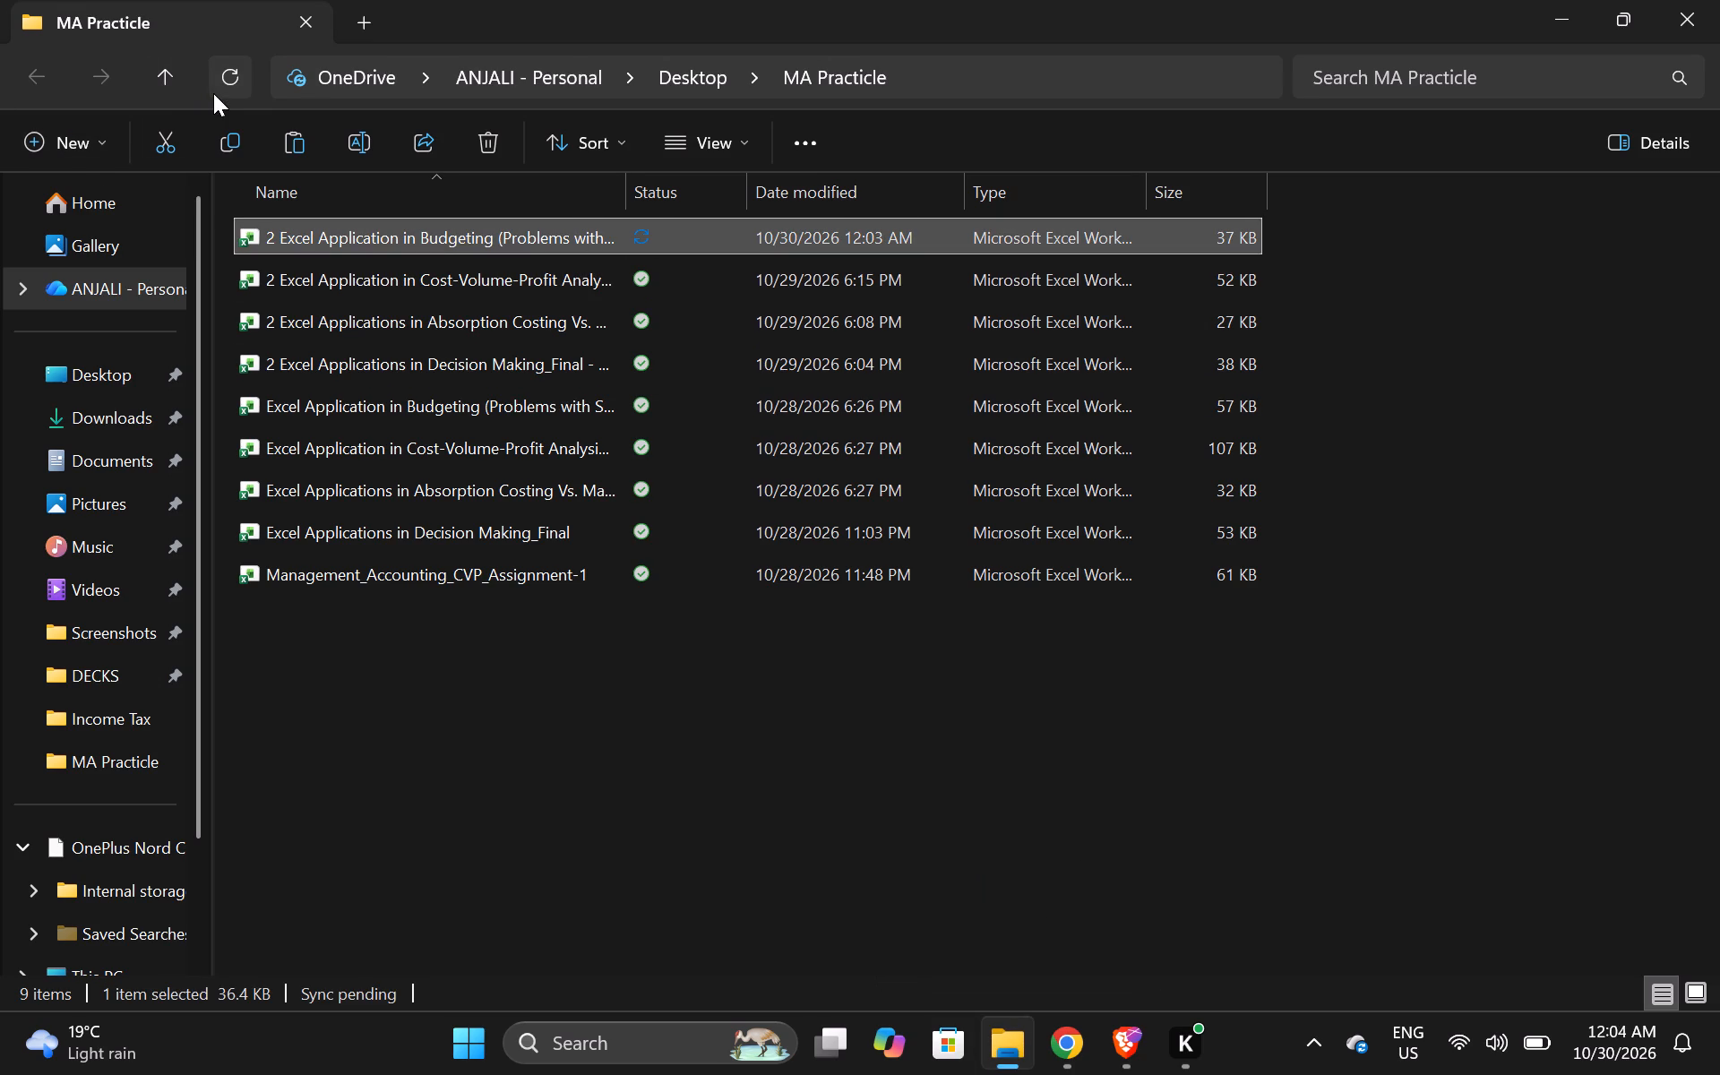
click(213, 93)
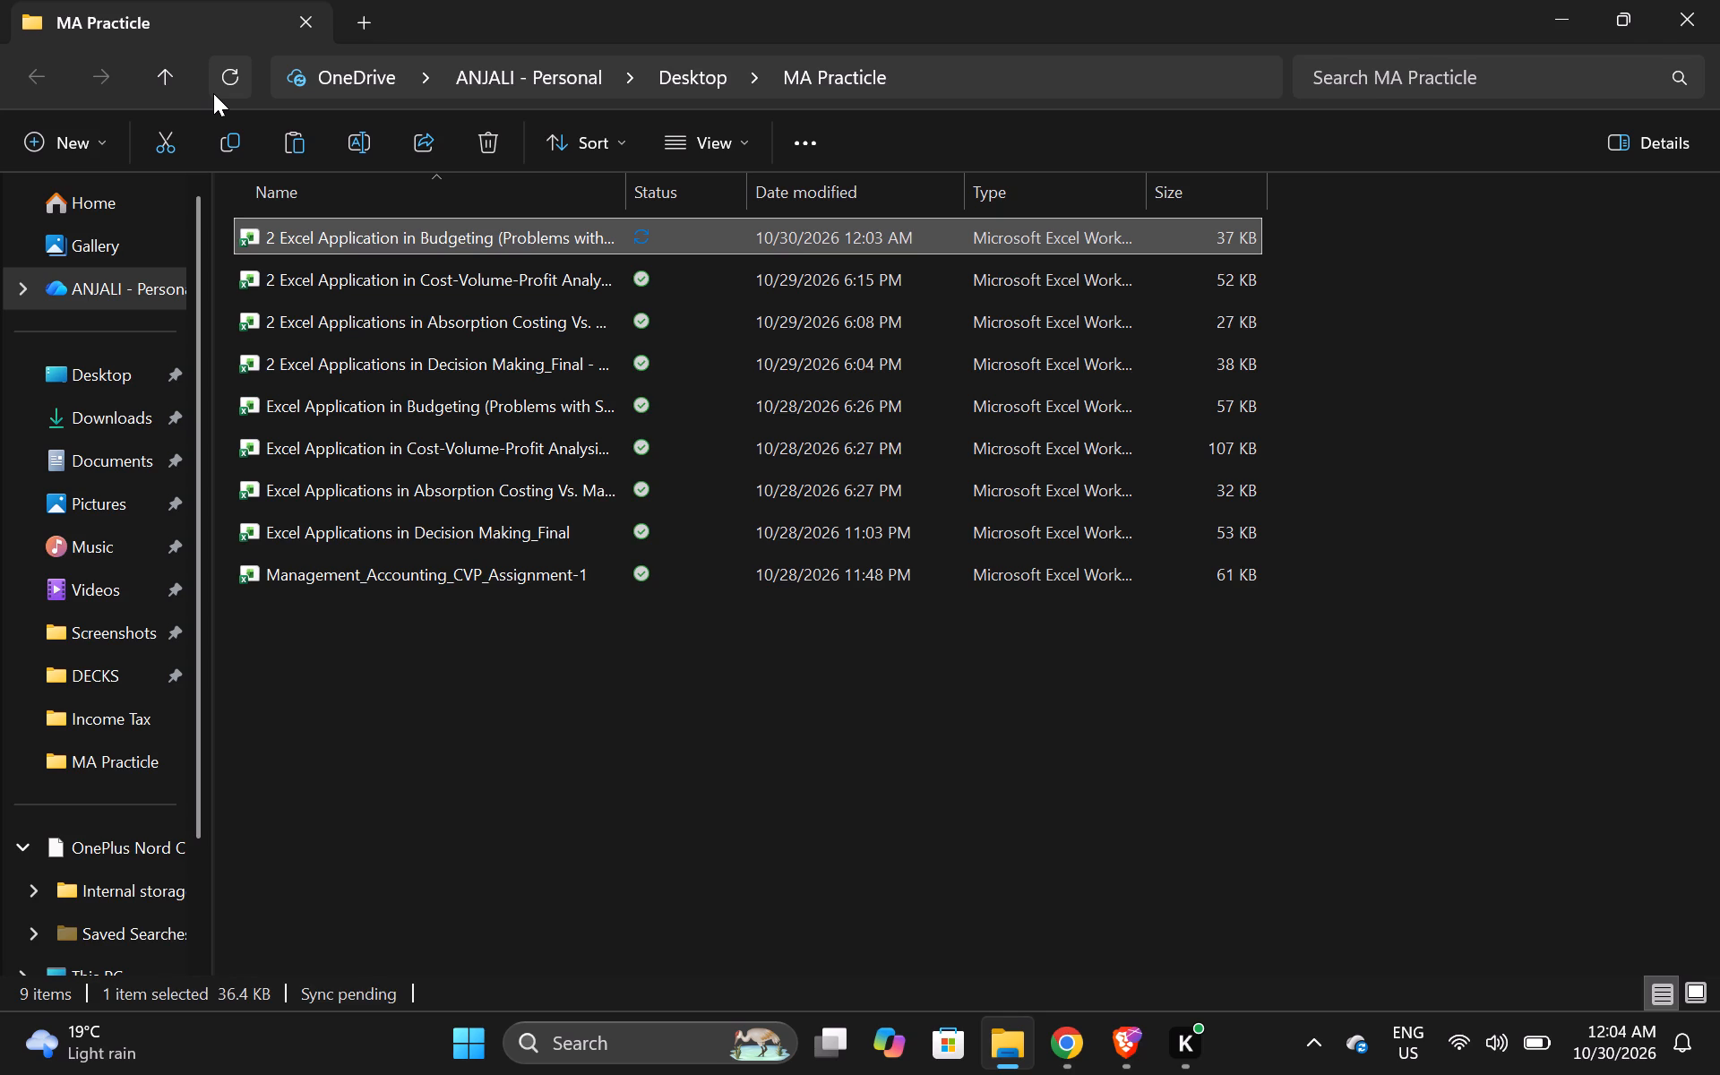
double_click(213, 93)
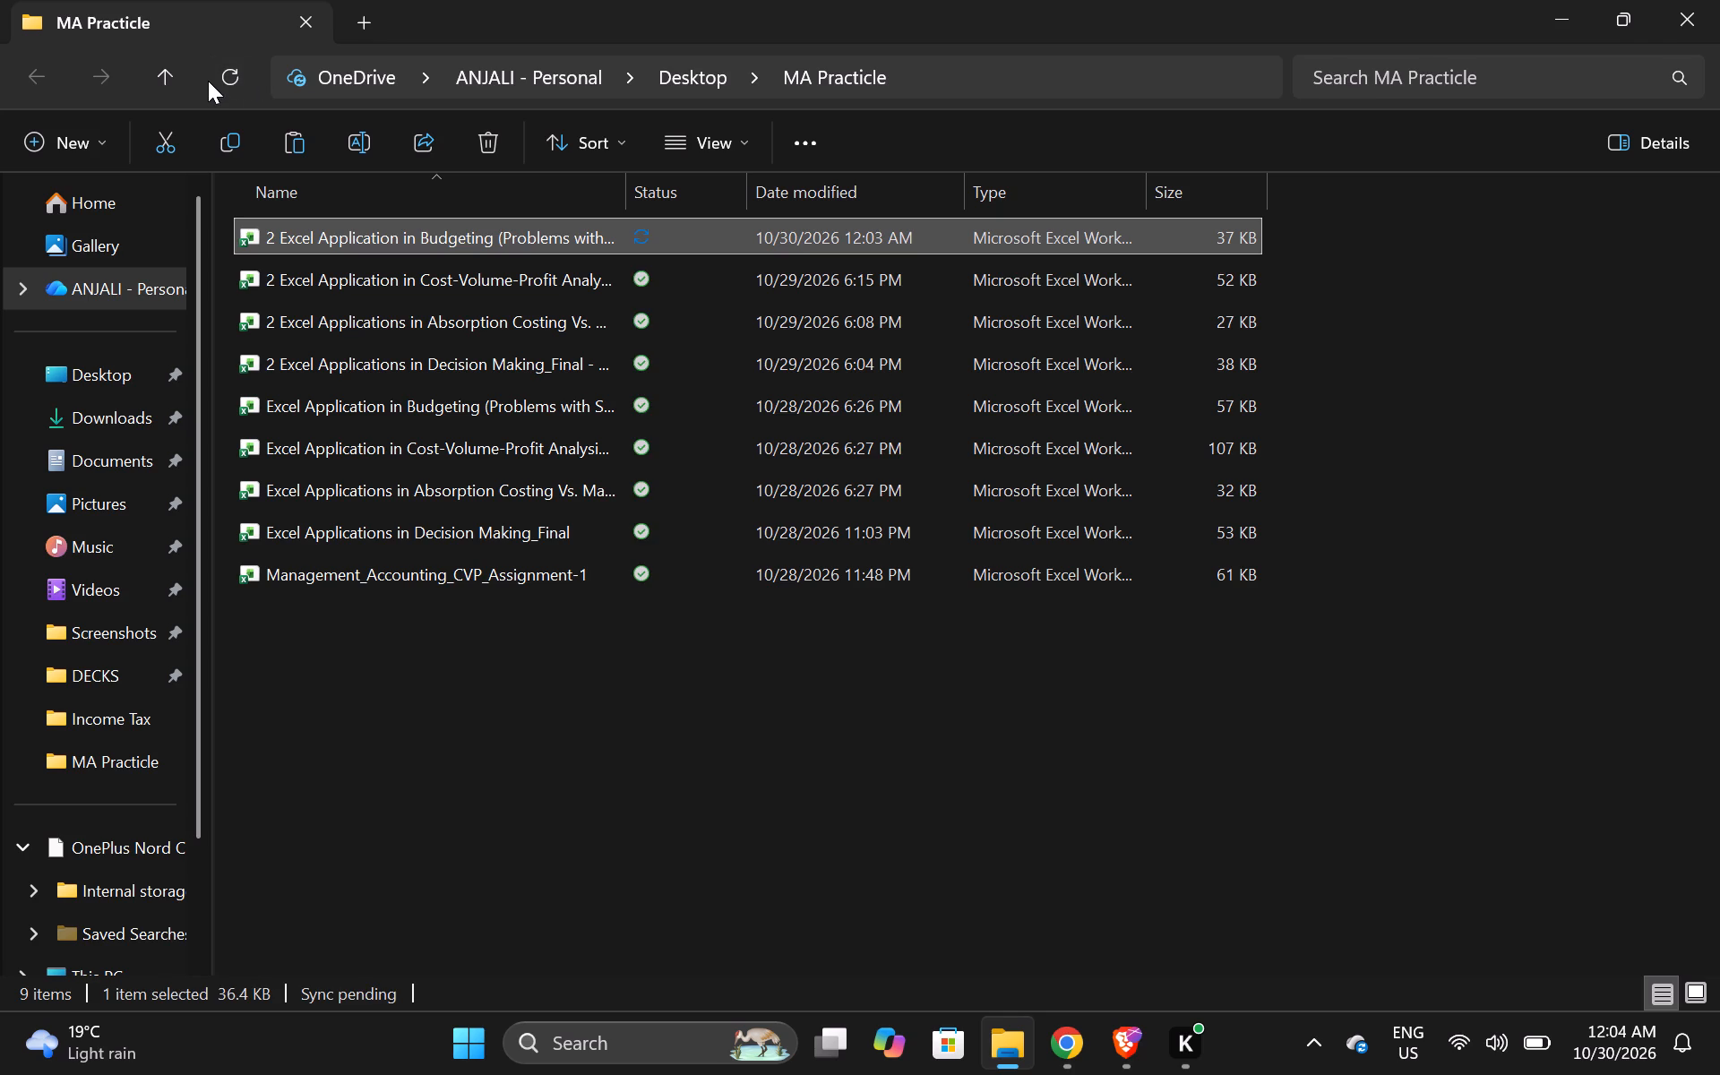
click(208, 81)
click(236, 73)
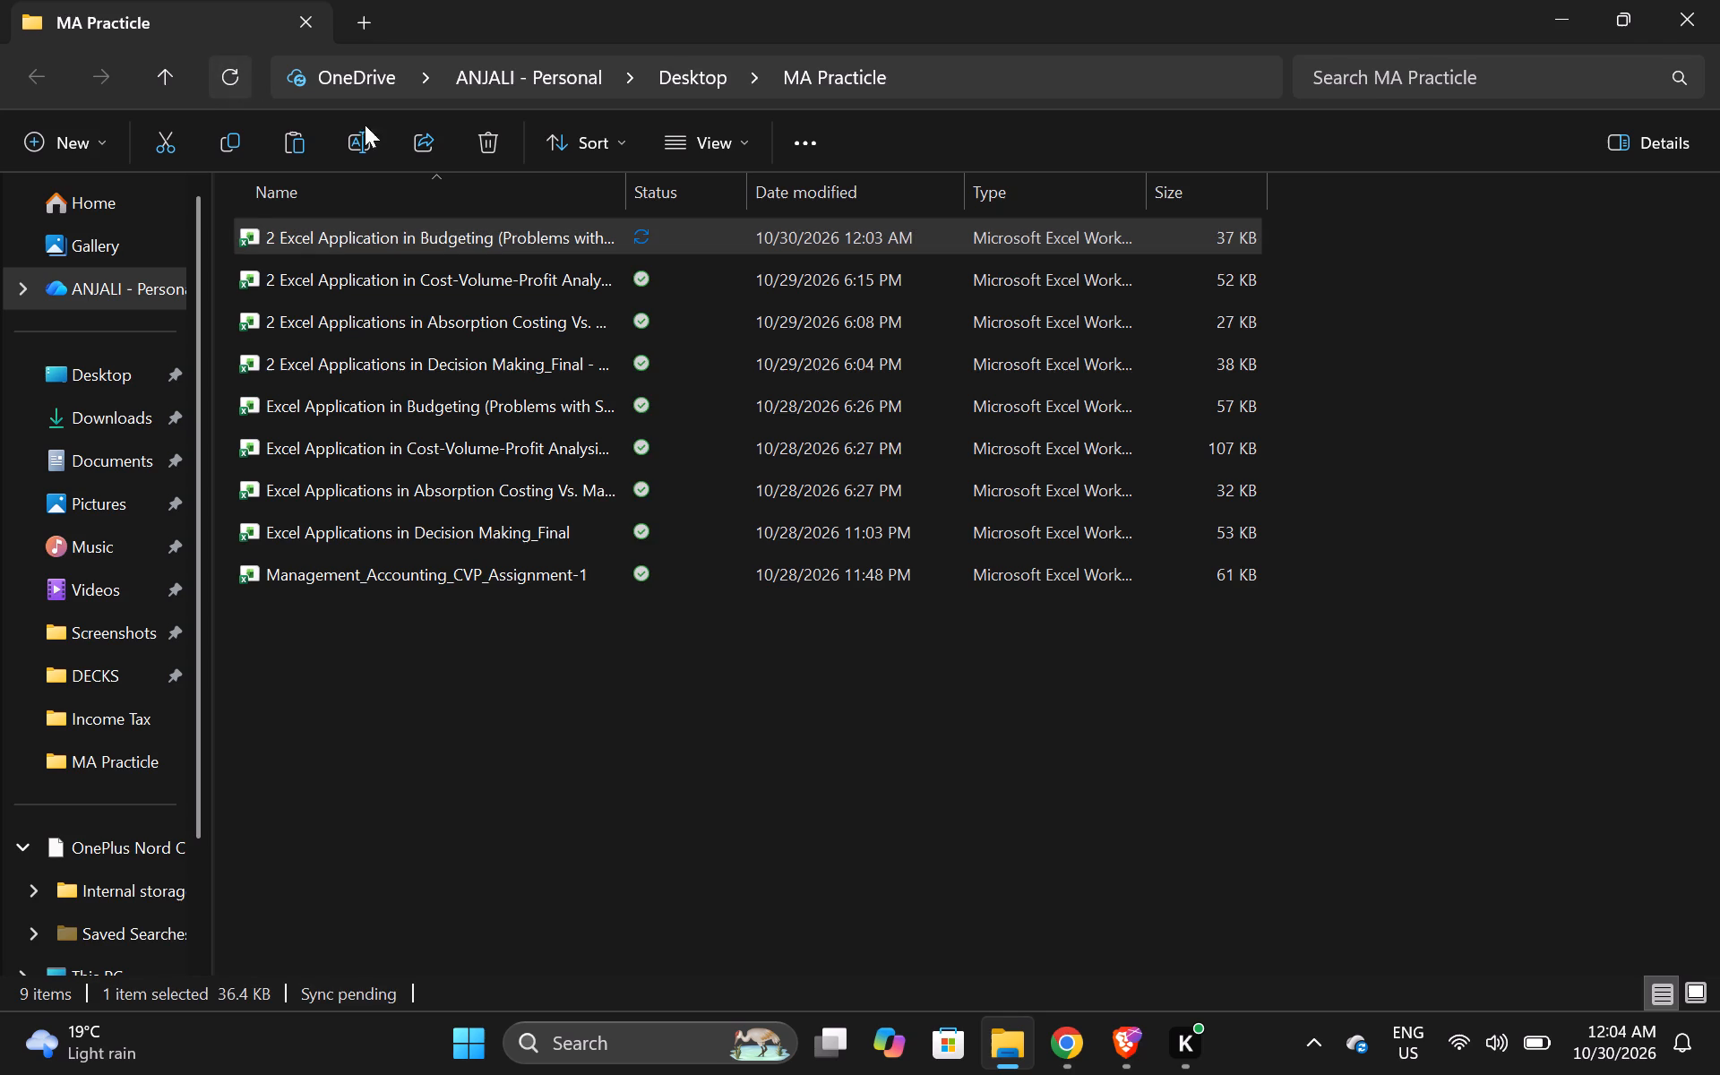
double_click(409, 233)
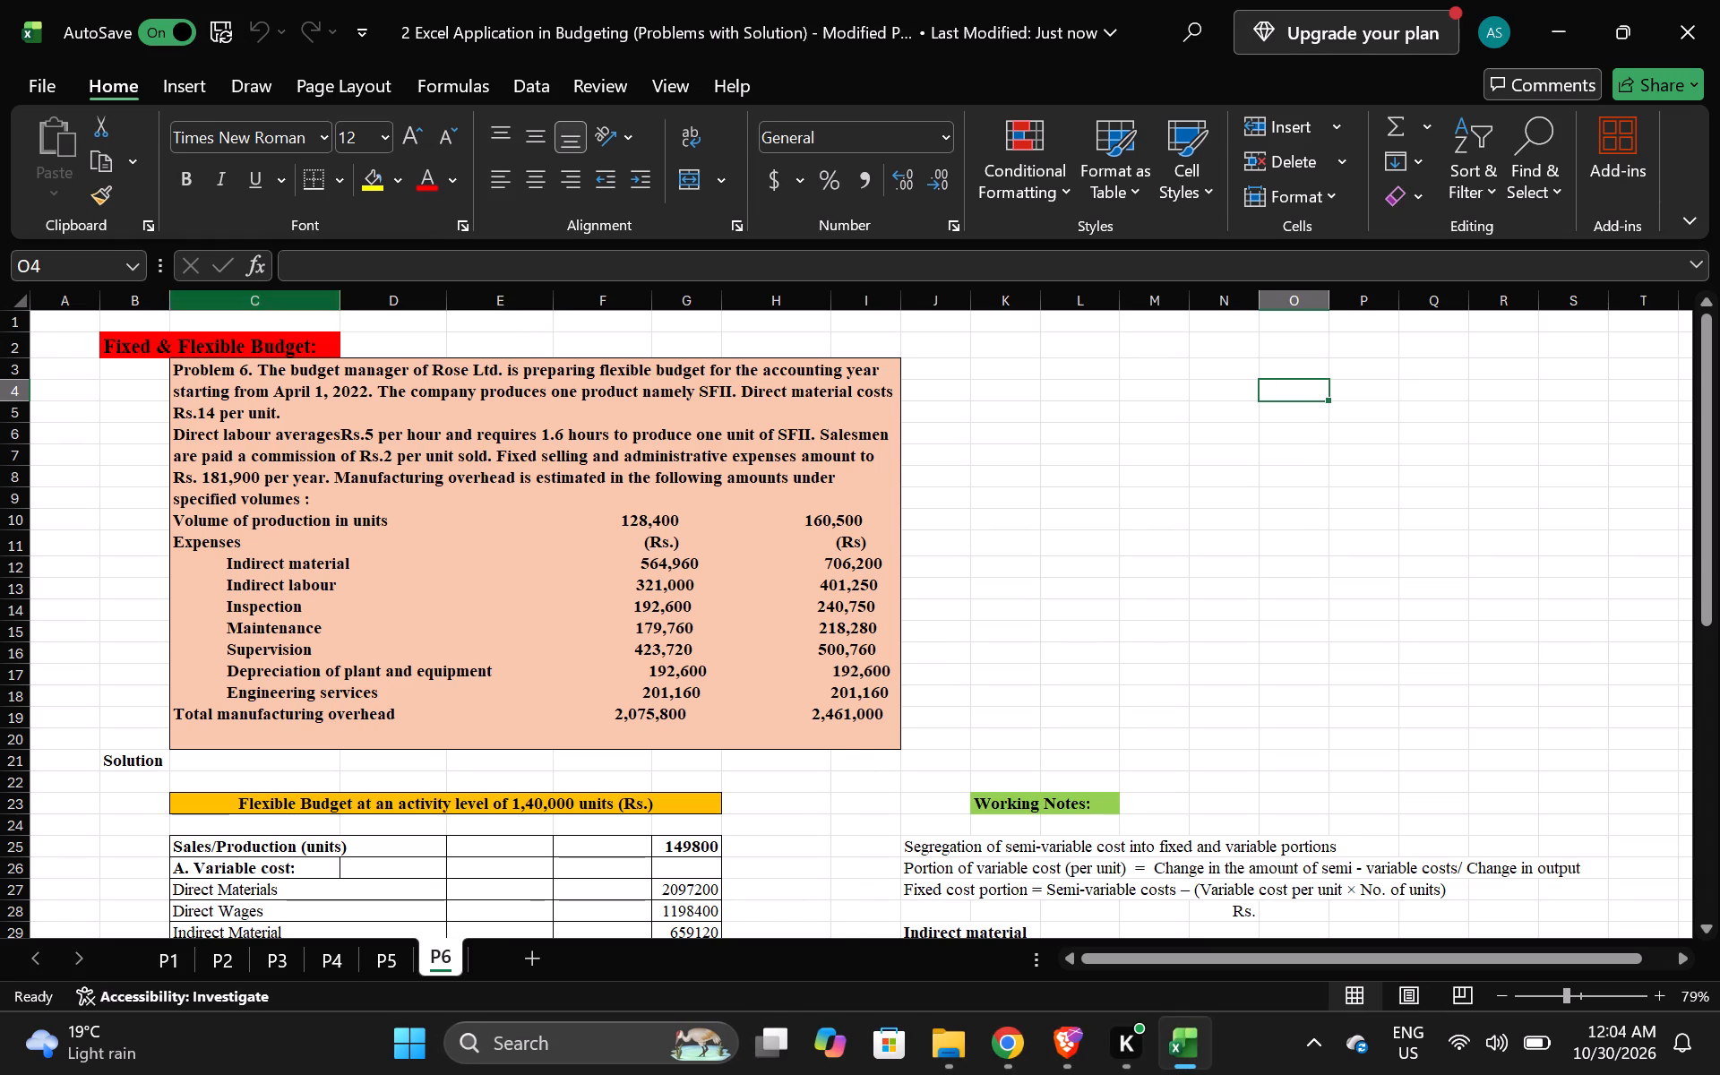
Fill the "Fixed & Flexible Budget:" heading on sheet P6 with yellow.
click(341, 350)
click(305, 345)
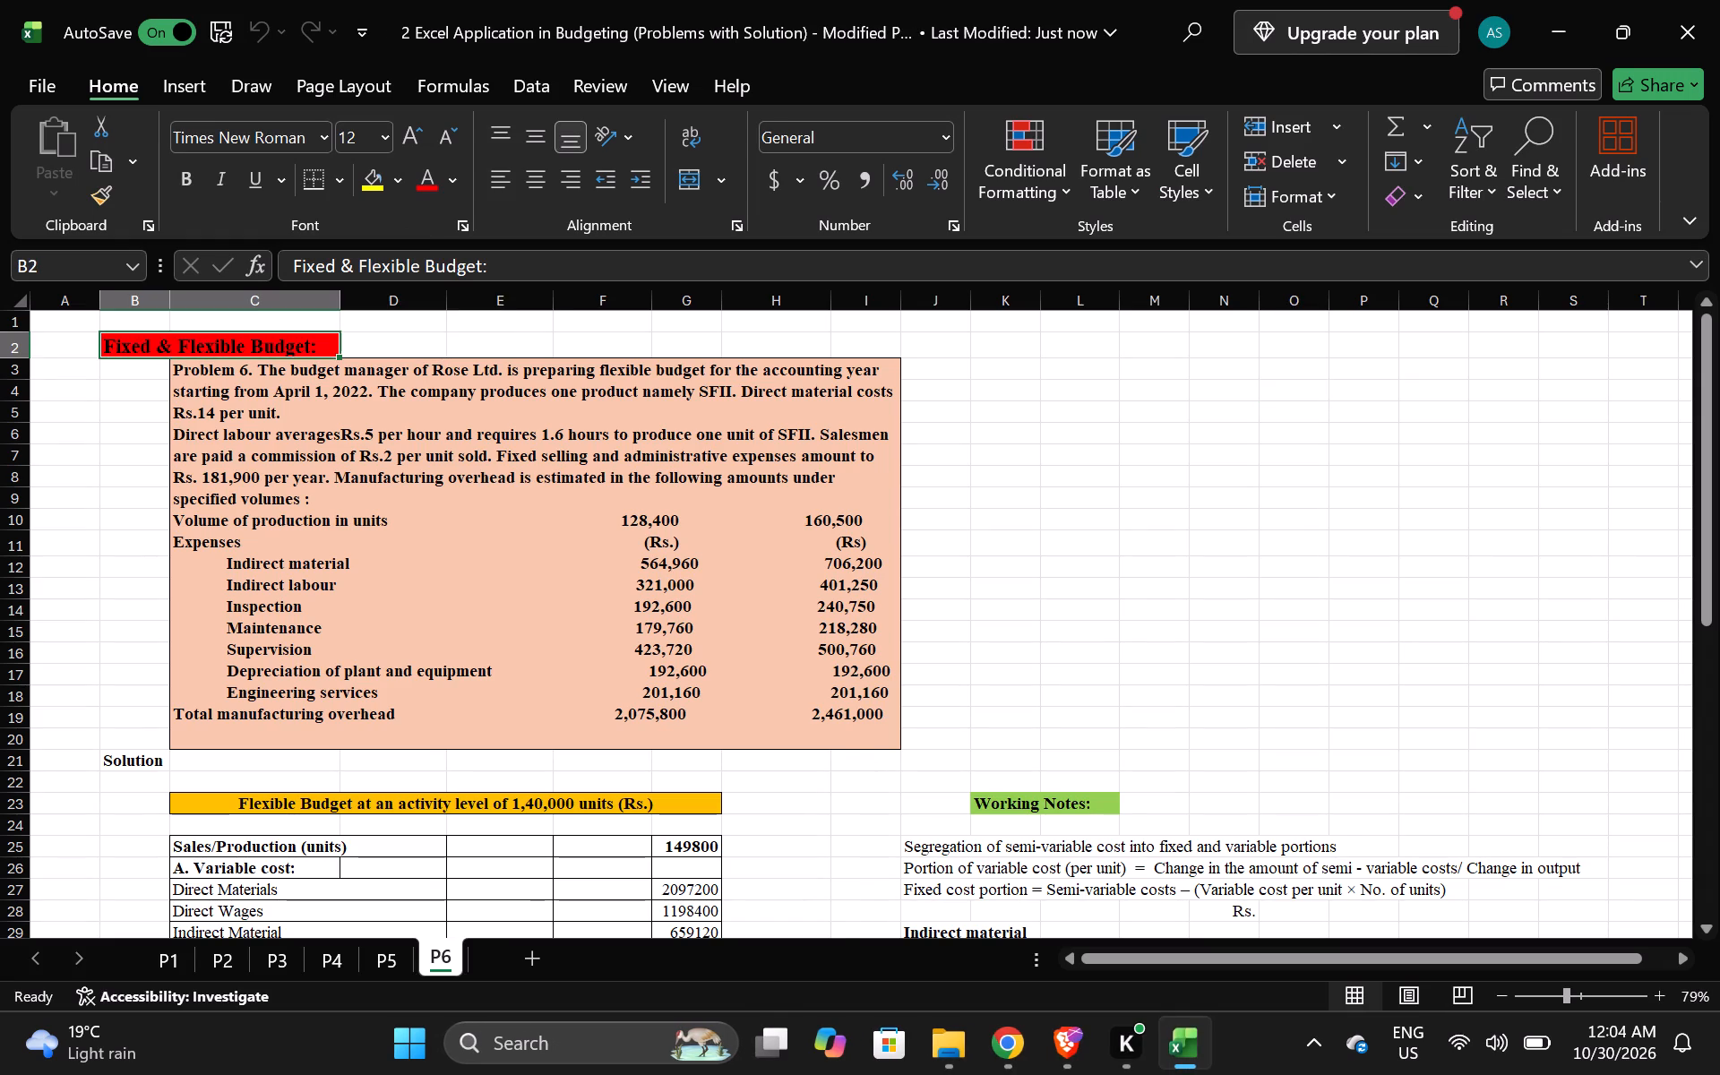
click(368, 182)
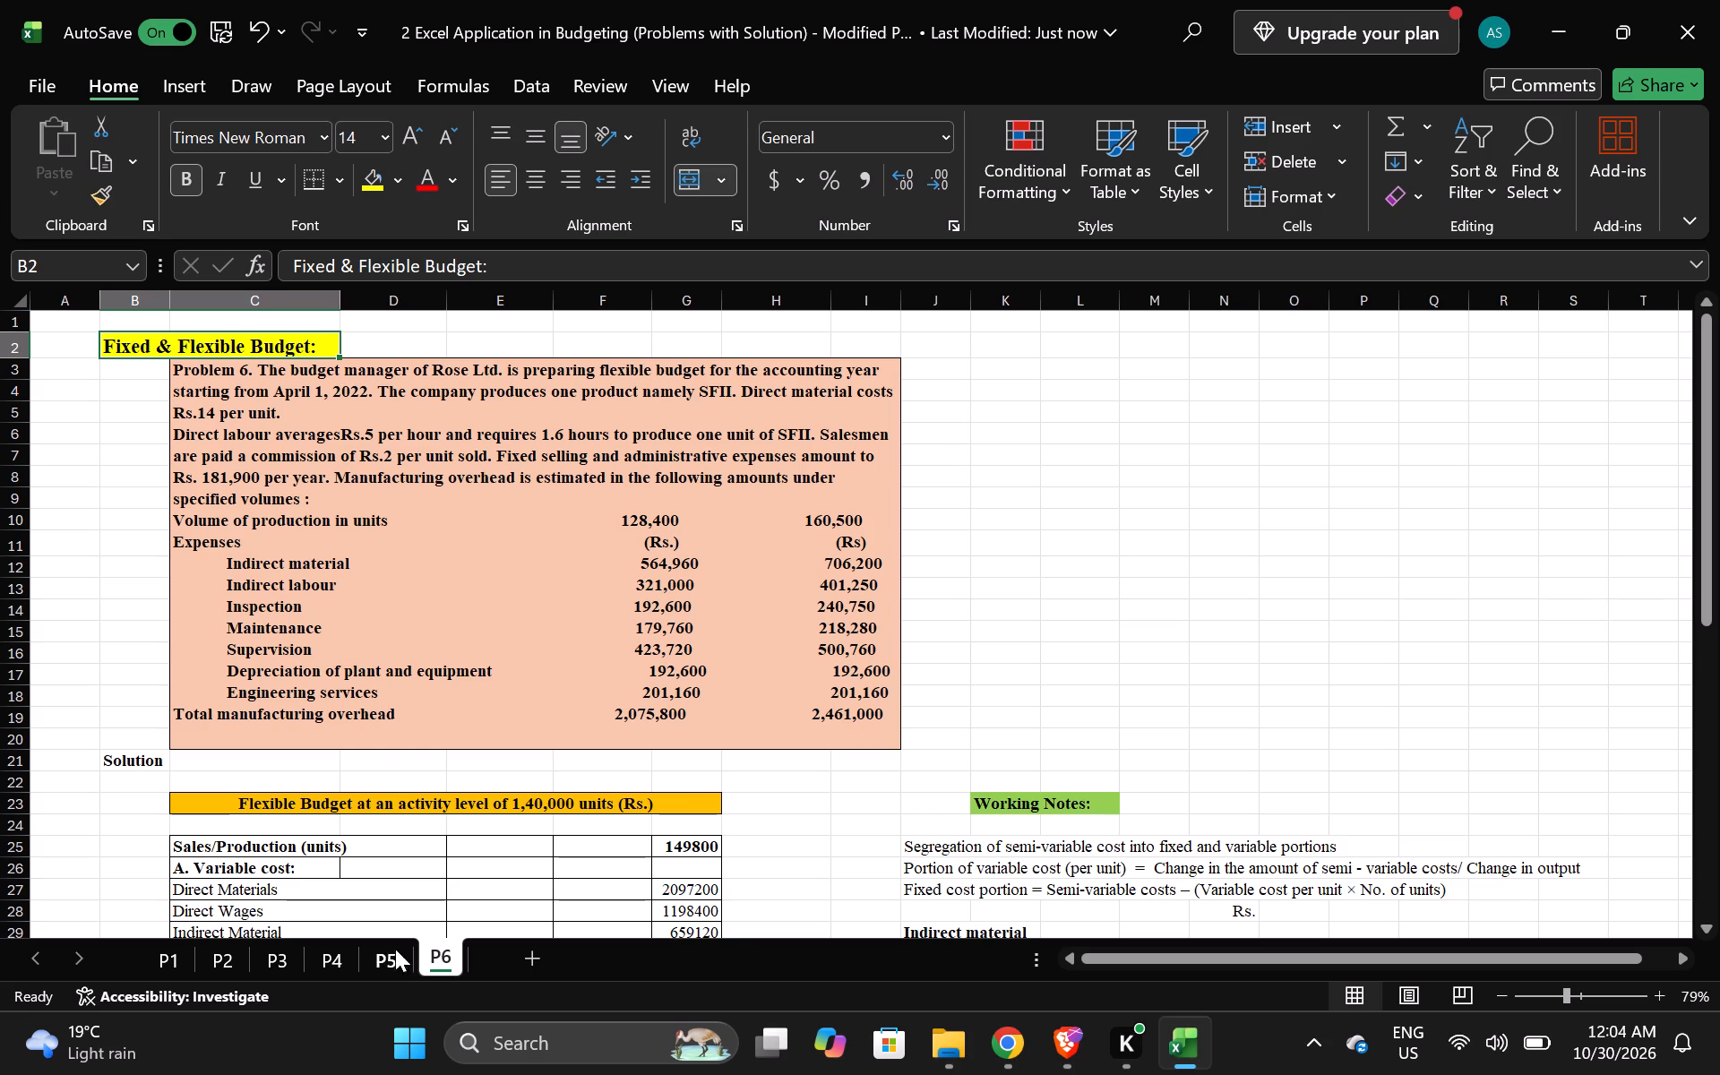
Fill the Cash Budget, Material Purchase Budget and Production & Production Cost Budget headings on sheets P5, P4 and P3 with yellow.
click(381, 954)
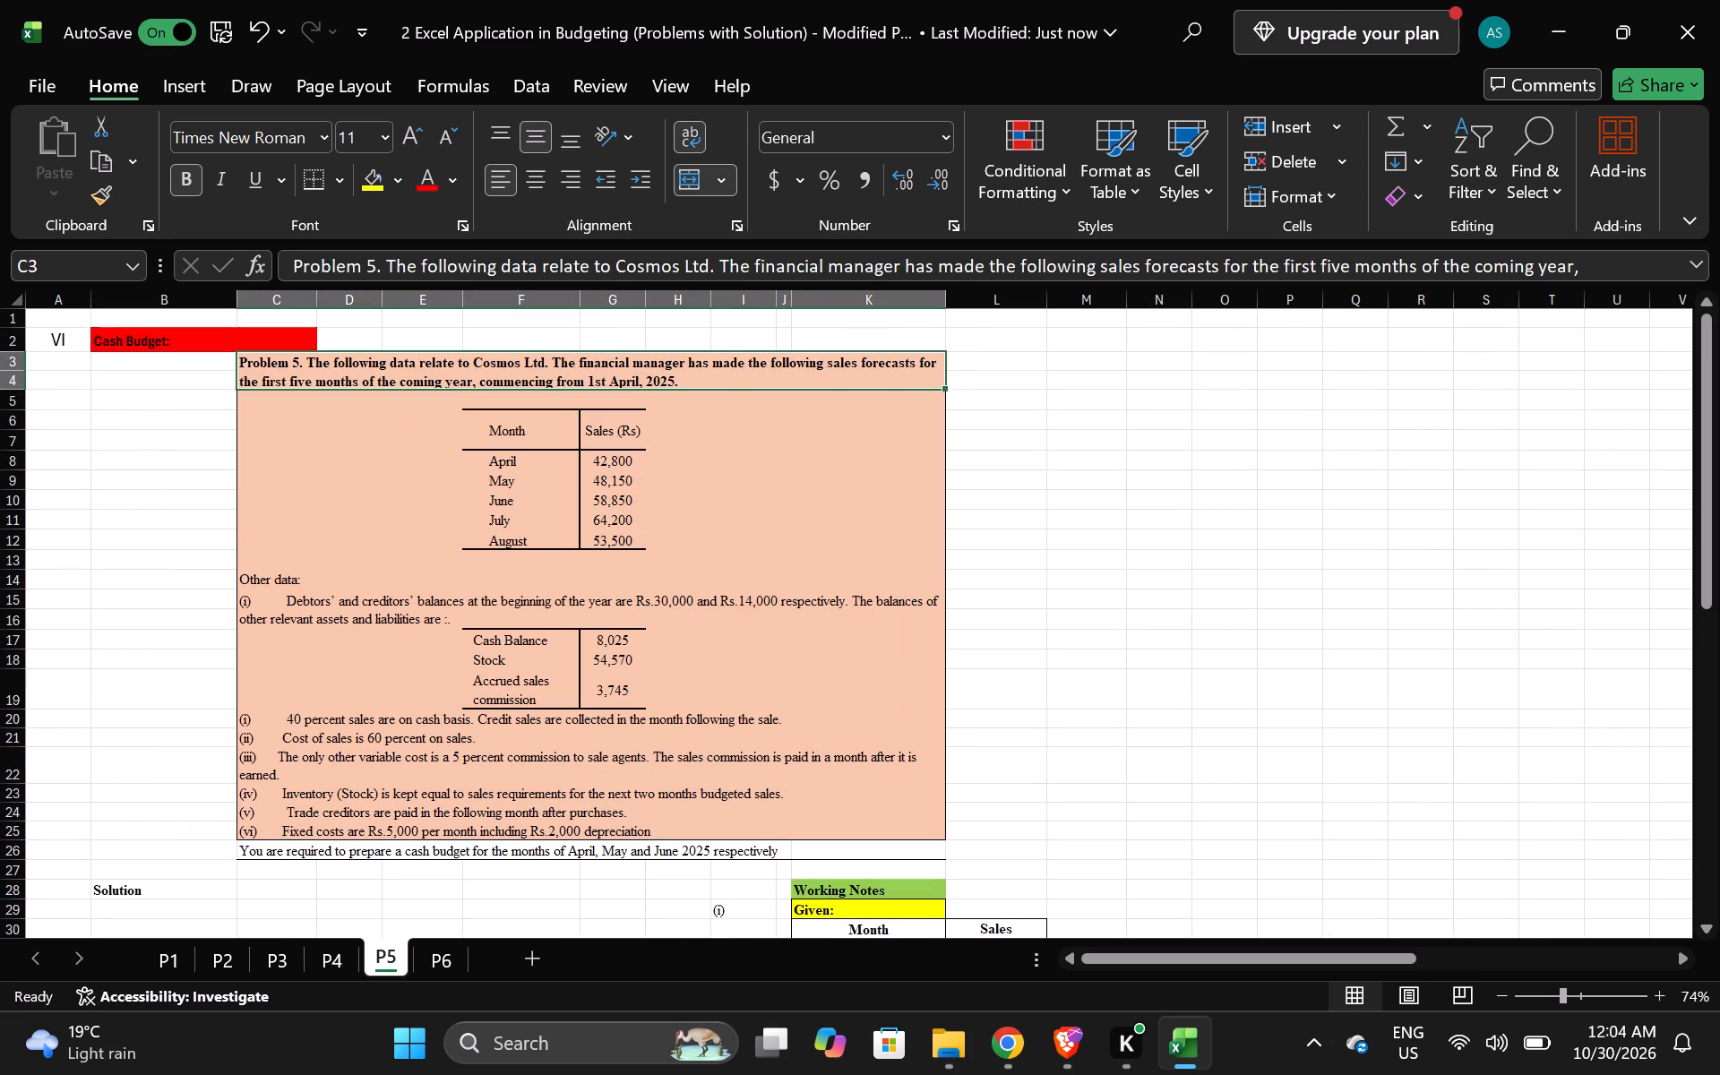
click(232, 347)
click(357, 183)
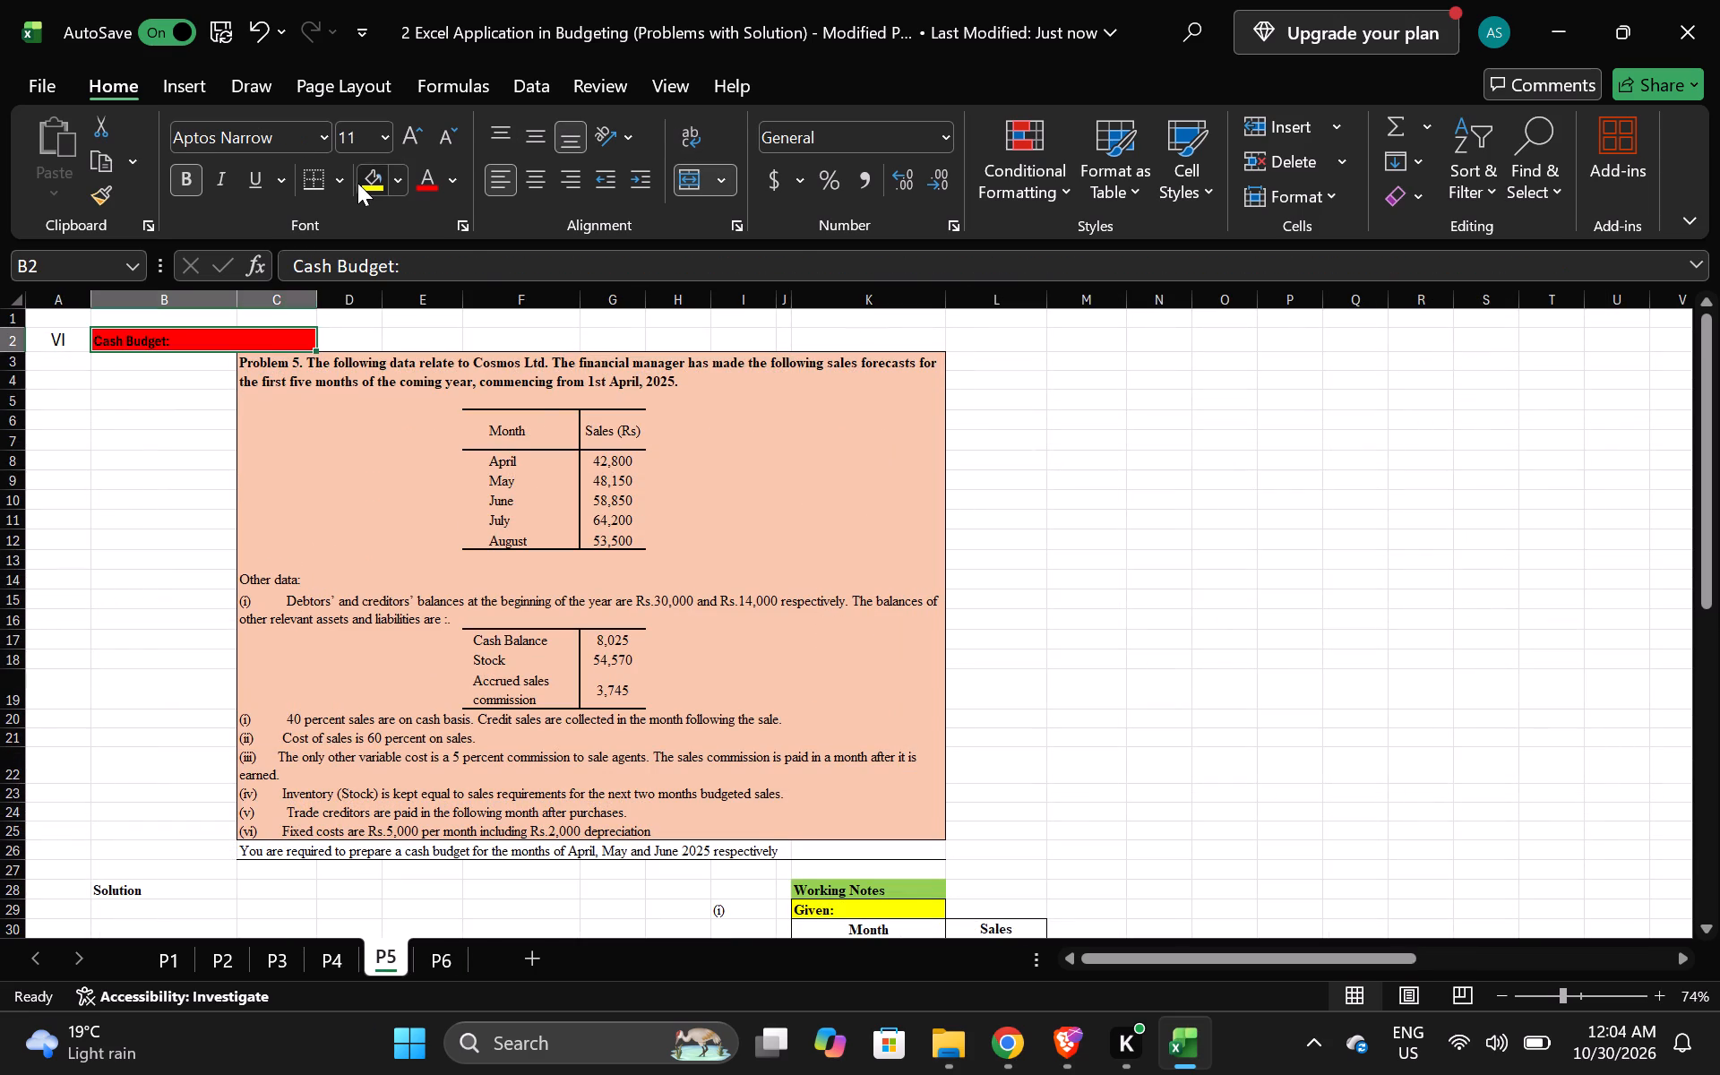
click(321, 970)
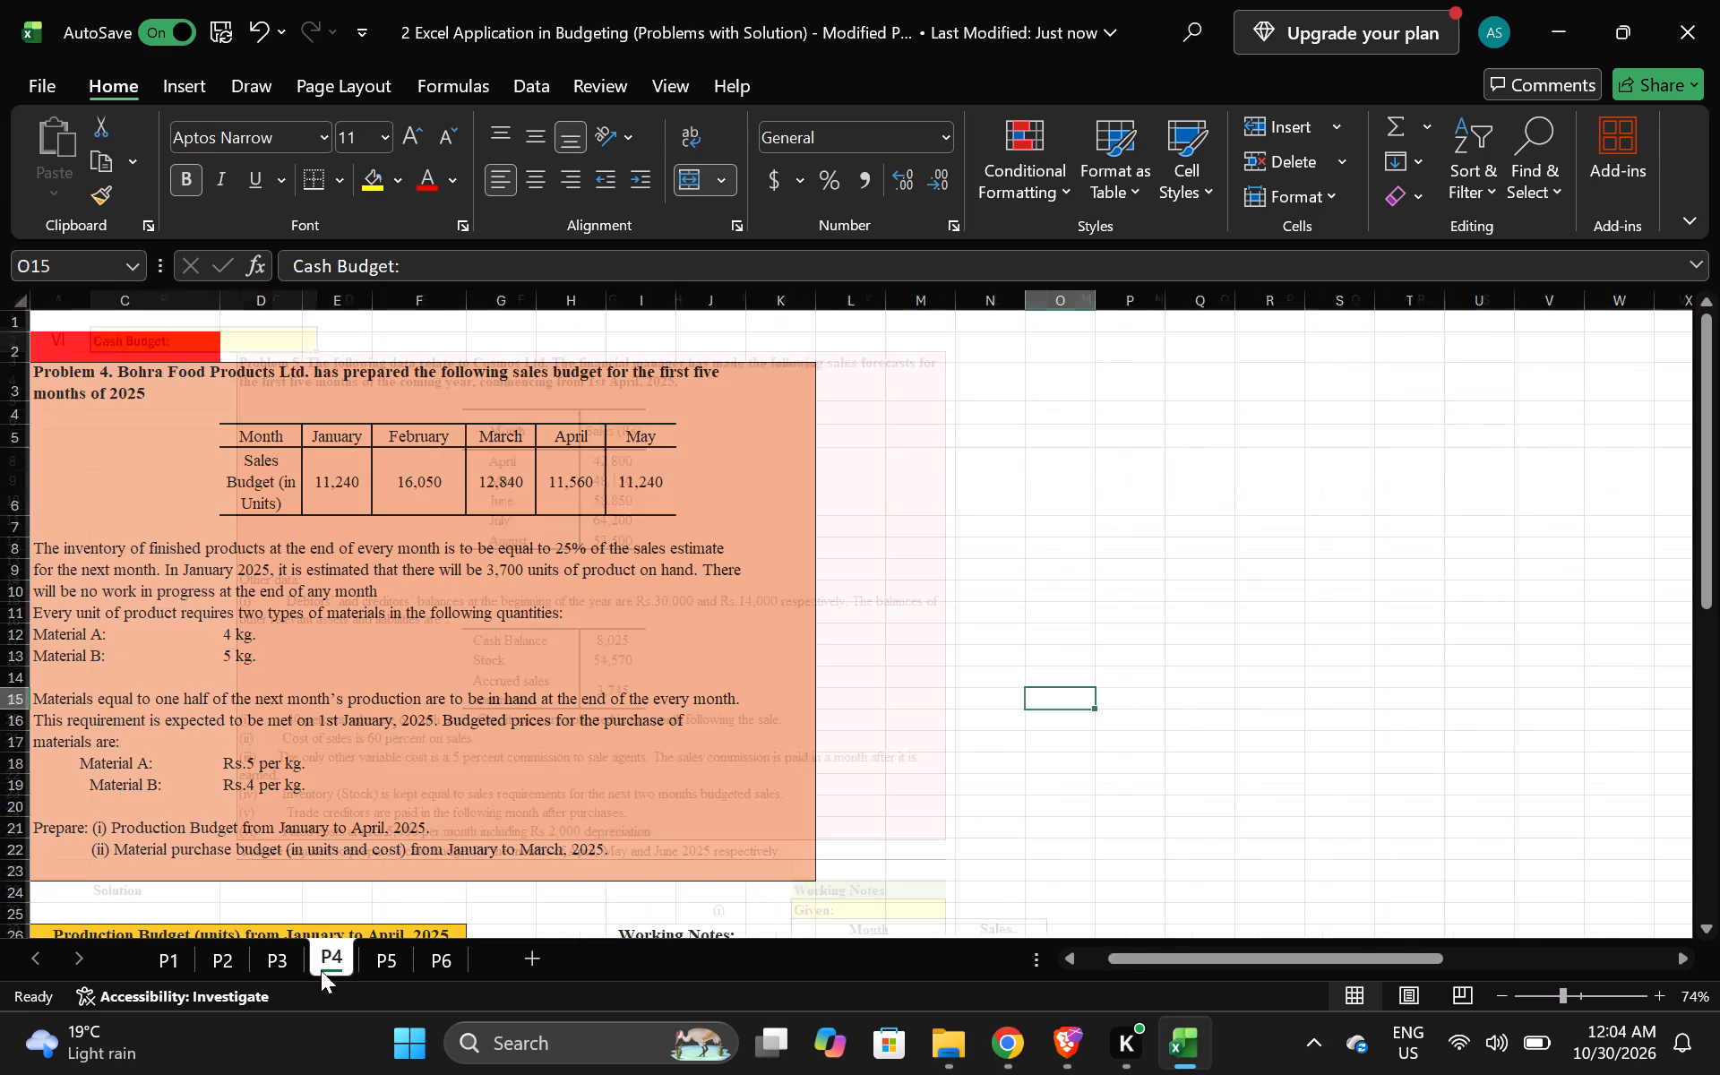
click(189, 350)
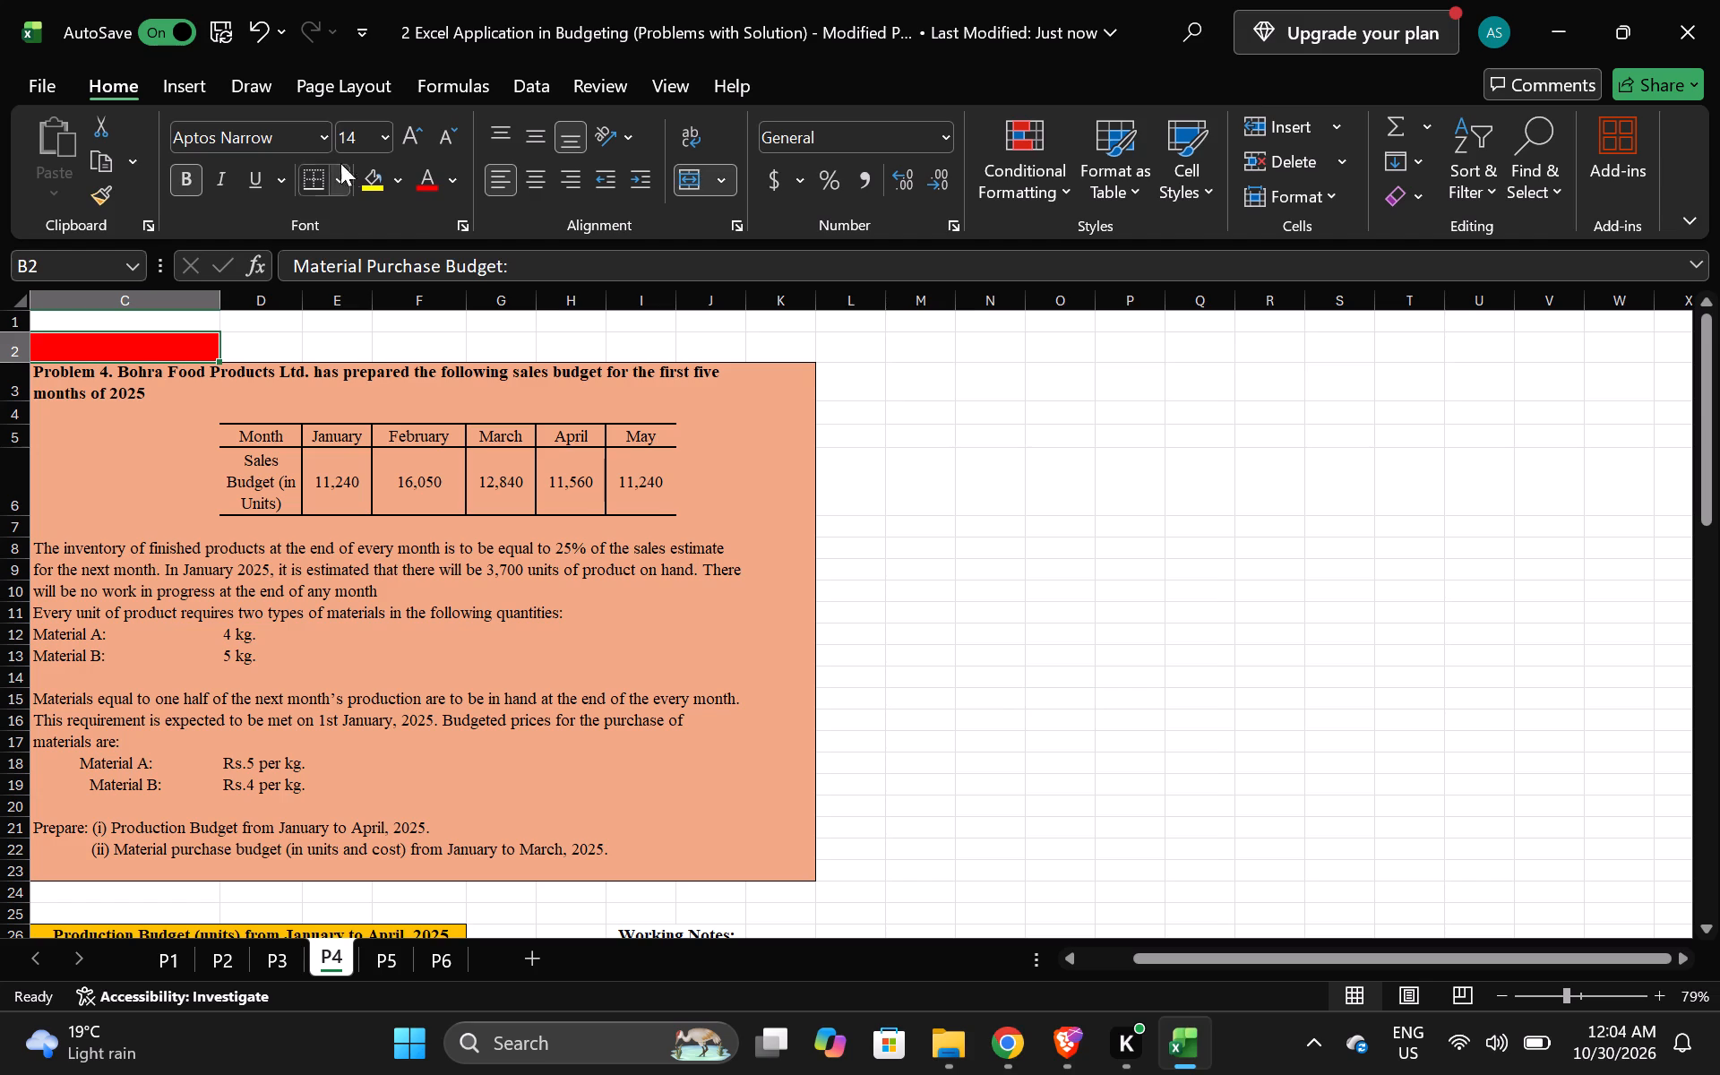
click(374, 182)
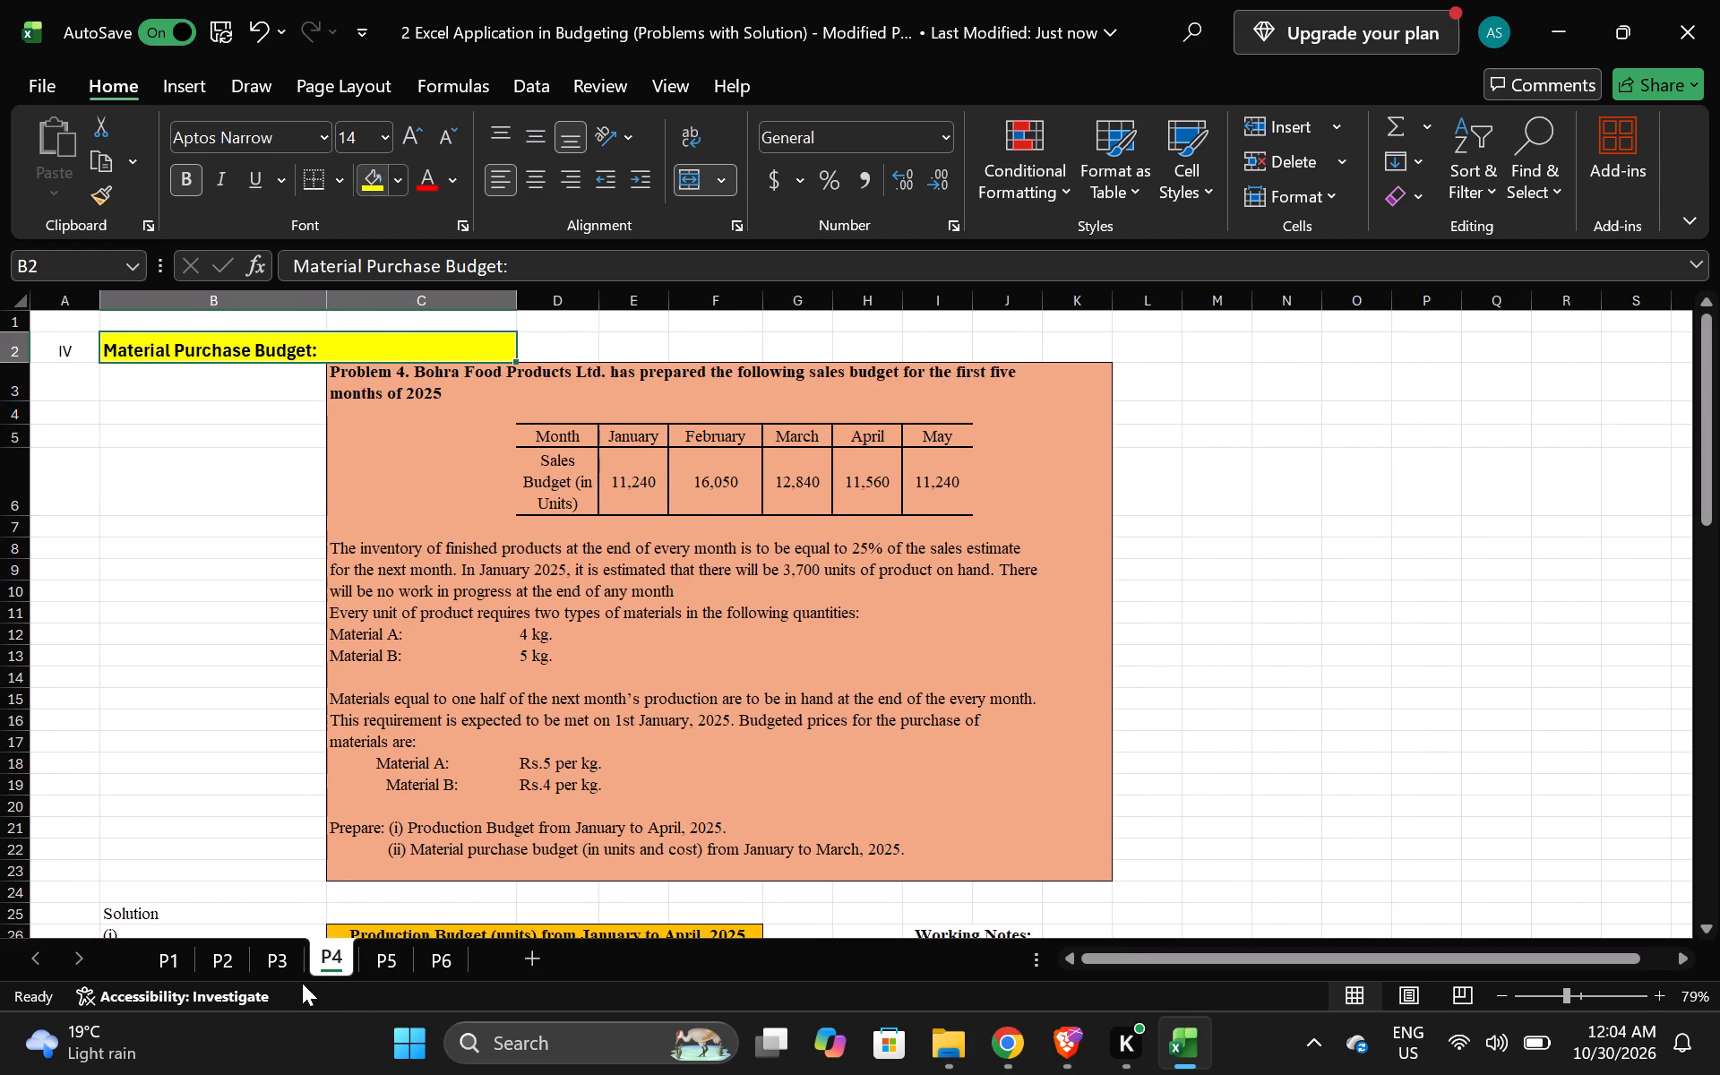
click(300, 977)
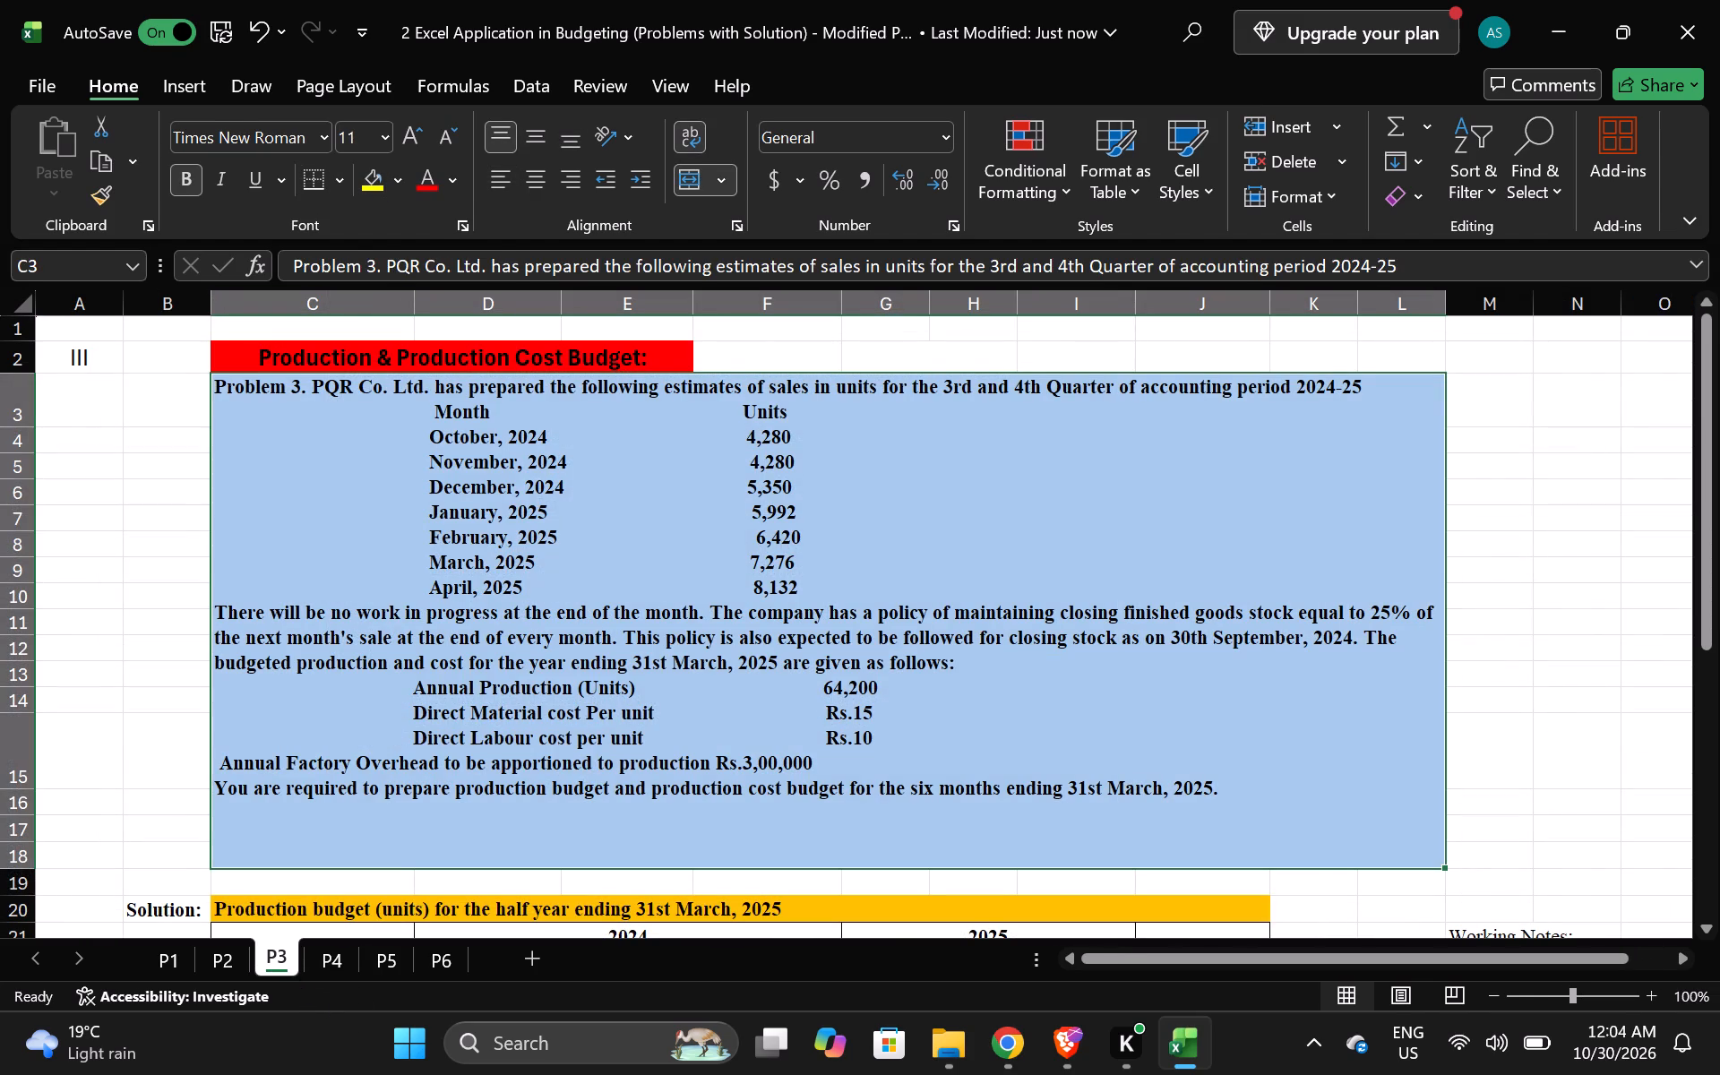
click(230, 361)
click(366, 181)
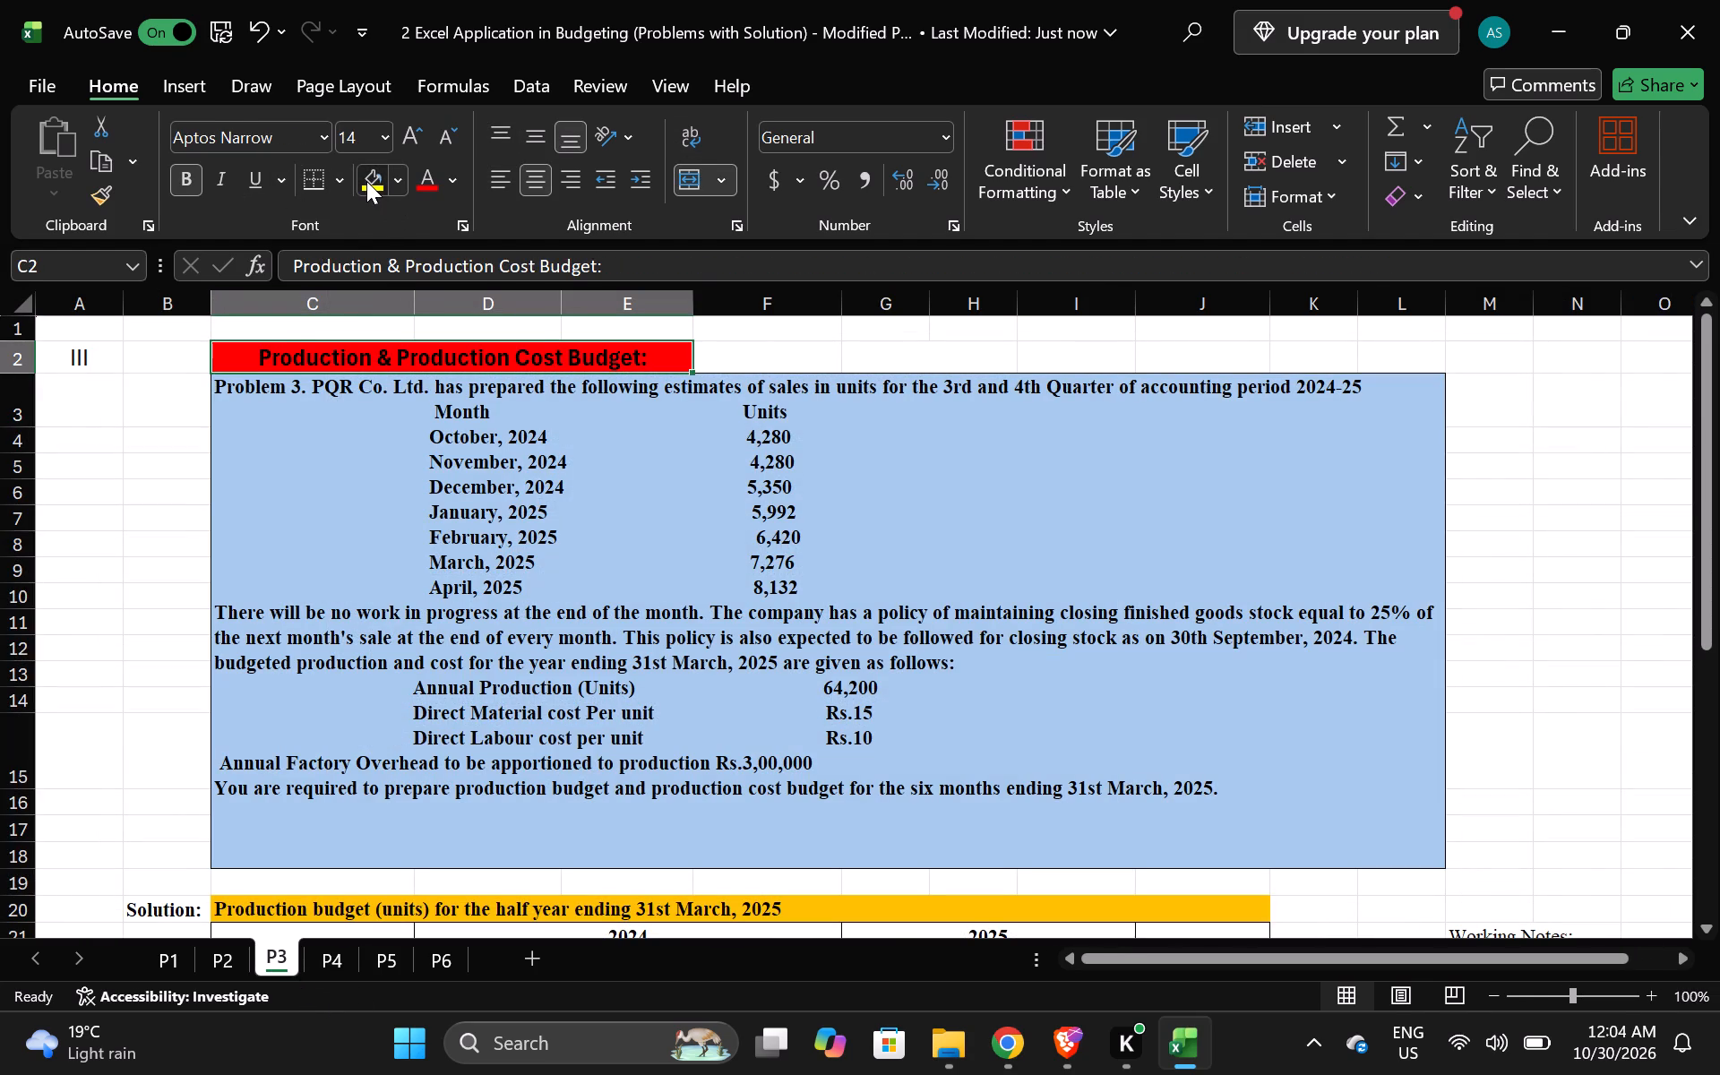
Look over the headings on sheets P2 and P1 and close the budgeting workbook.
click(221, 953)
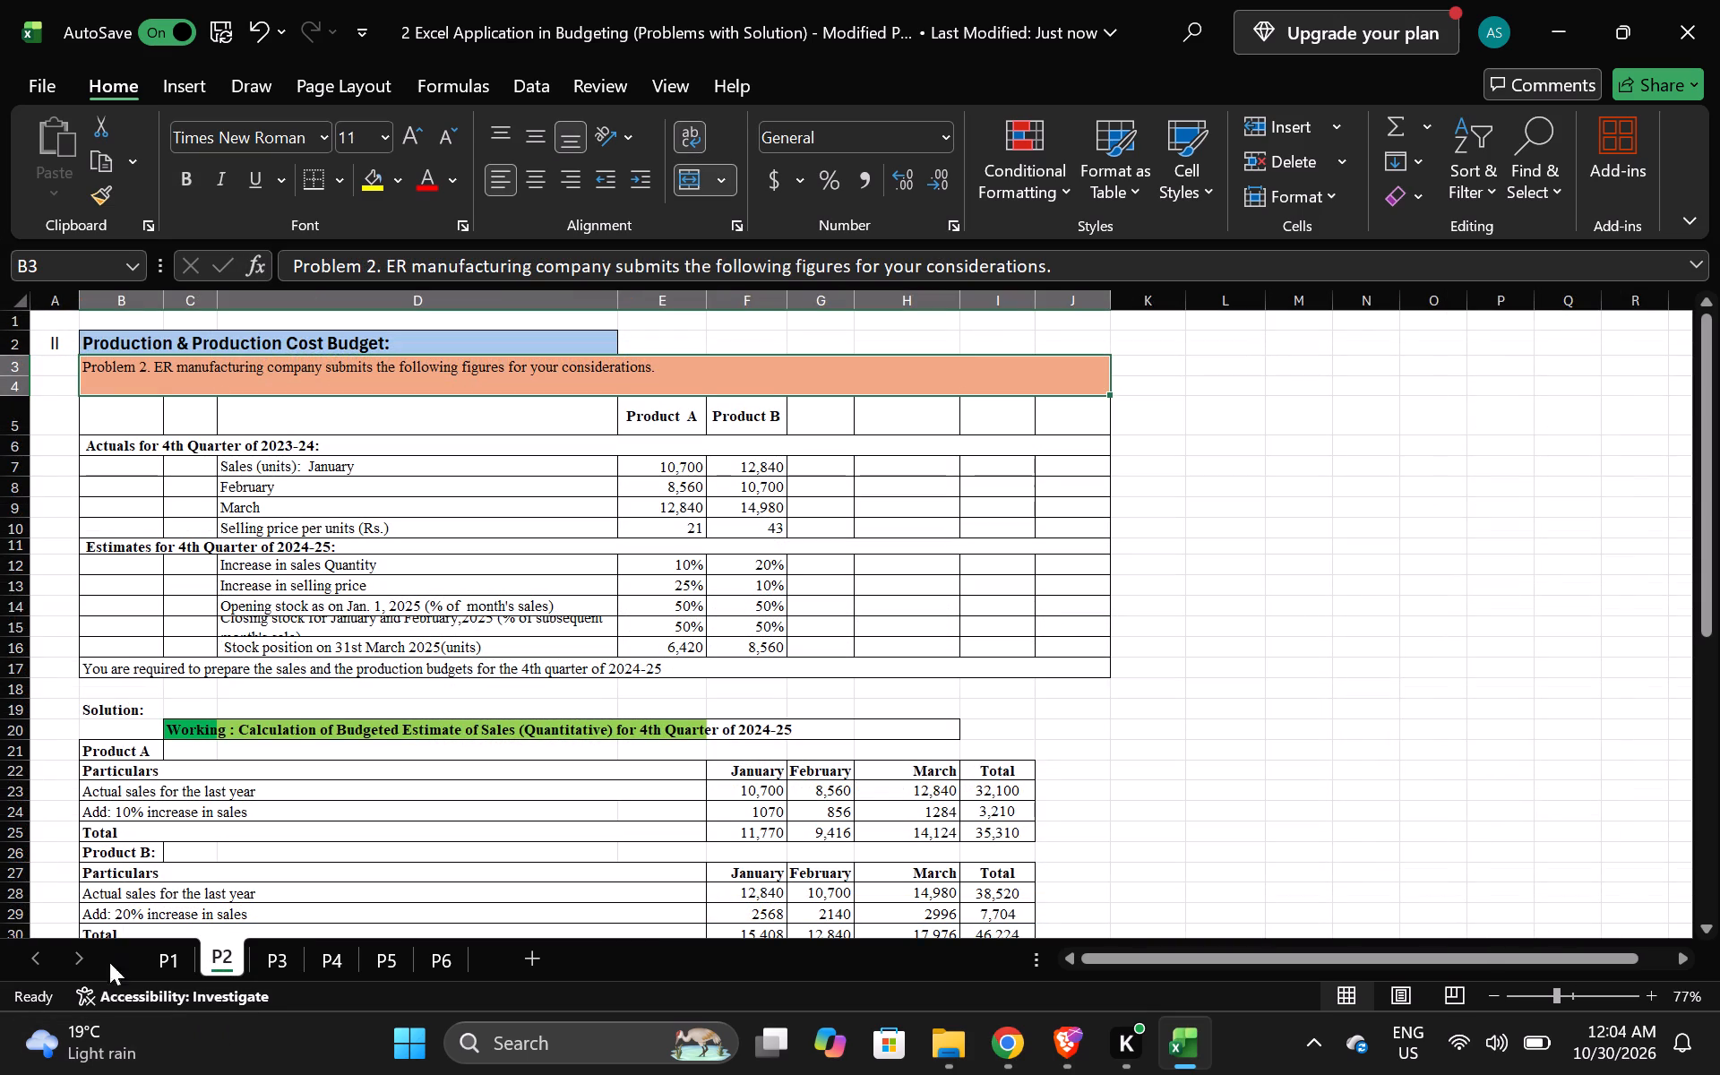
click(153, 970)
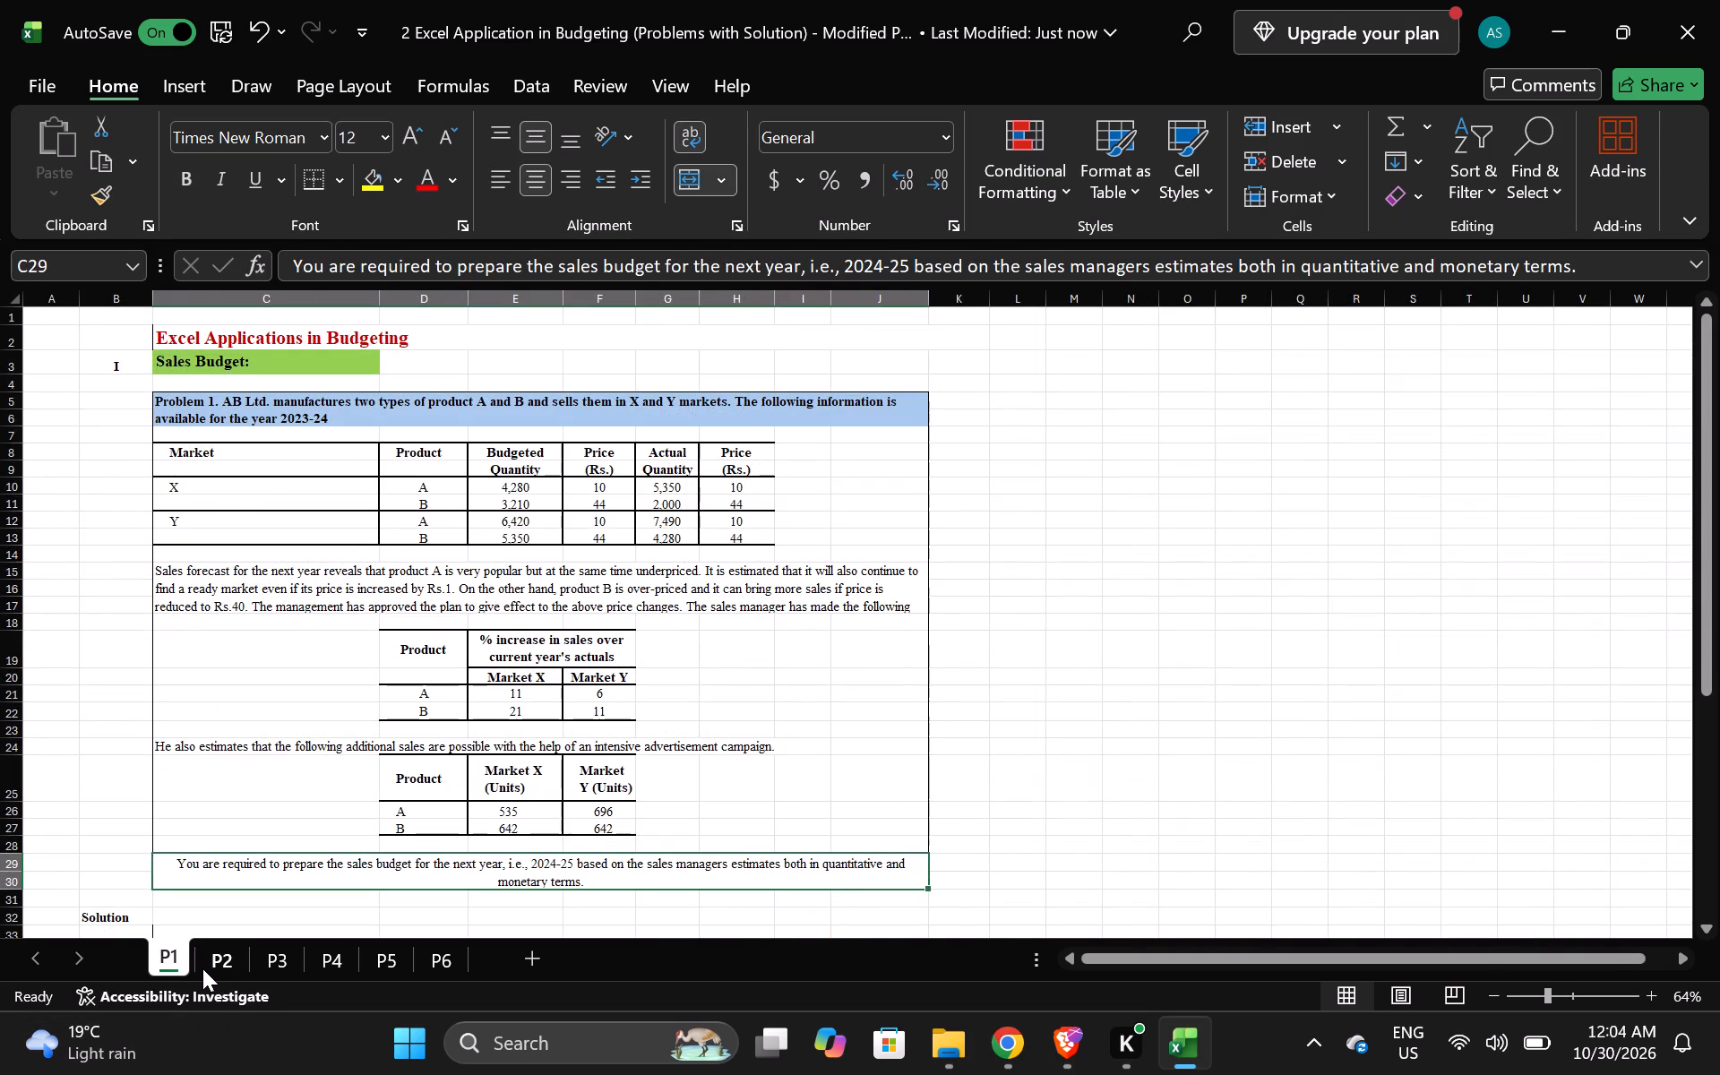
click(202, 968)
click(1719, 0)
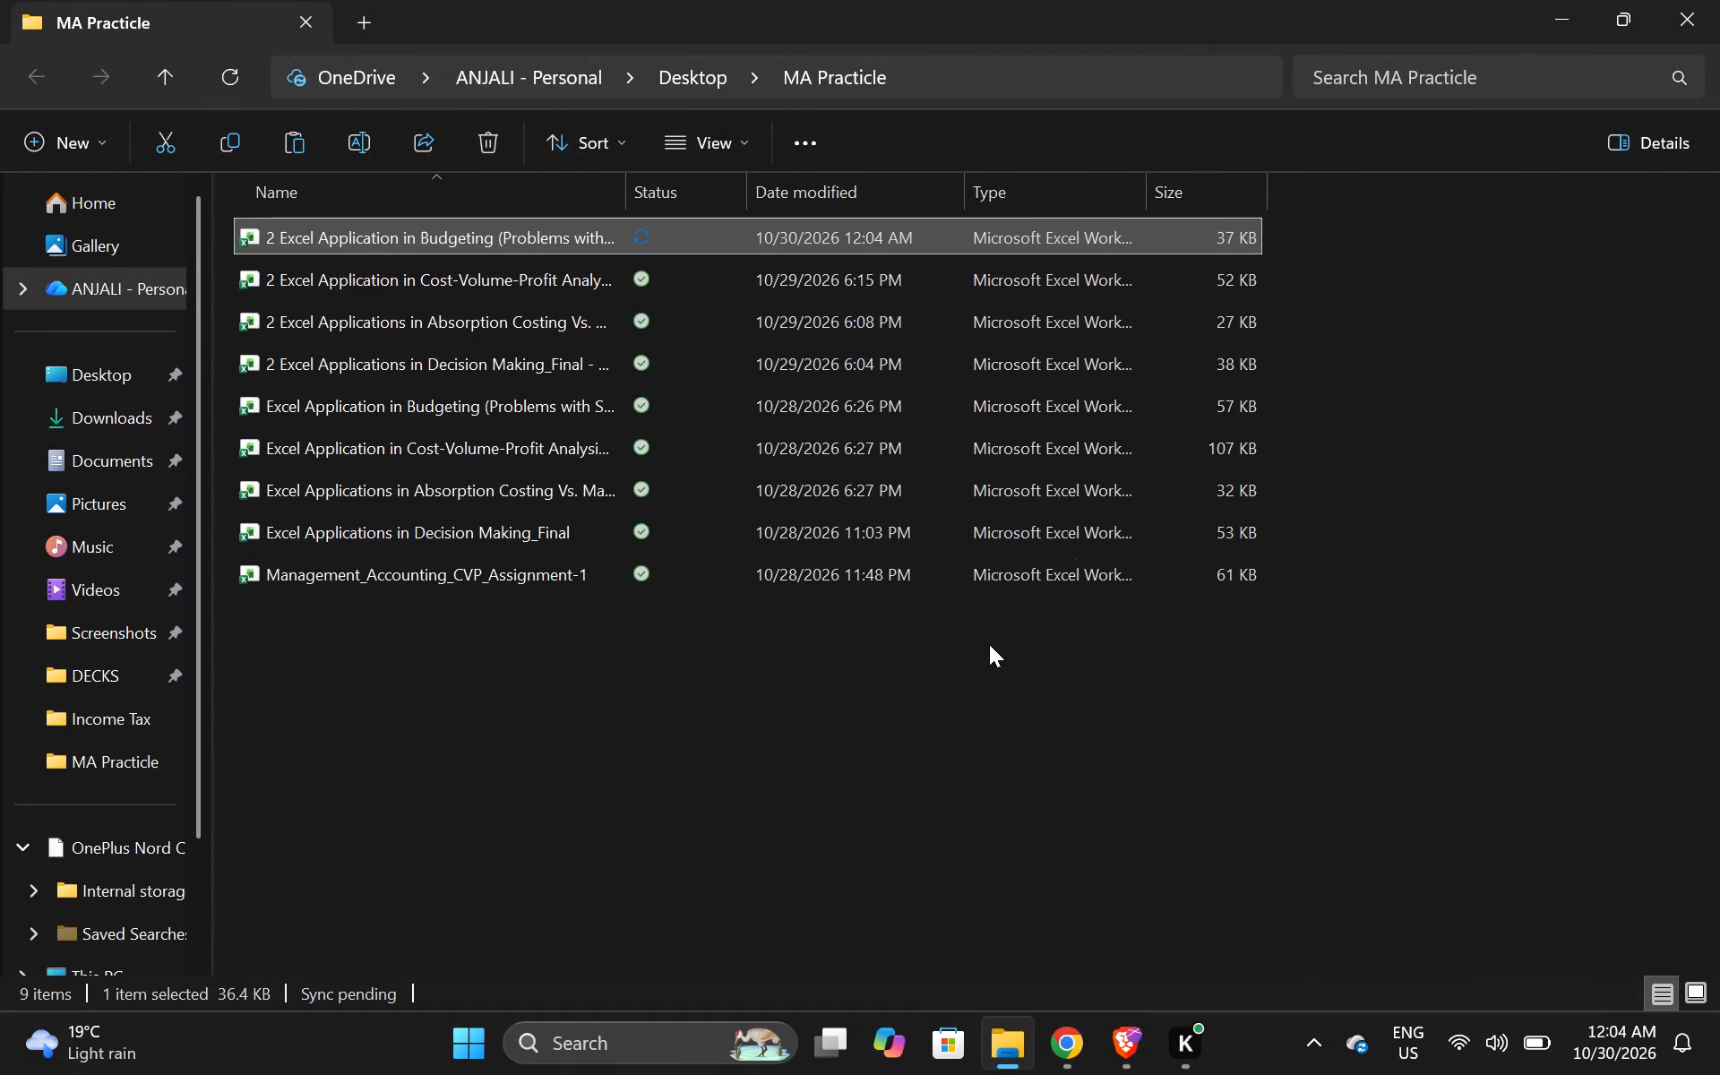
Open the "2 Excel Applications in Decision Making_Final - Modified Practice" workbook from the MA Practicle folder.
click(764, 366)
double_click(764, 366)
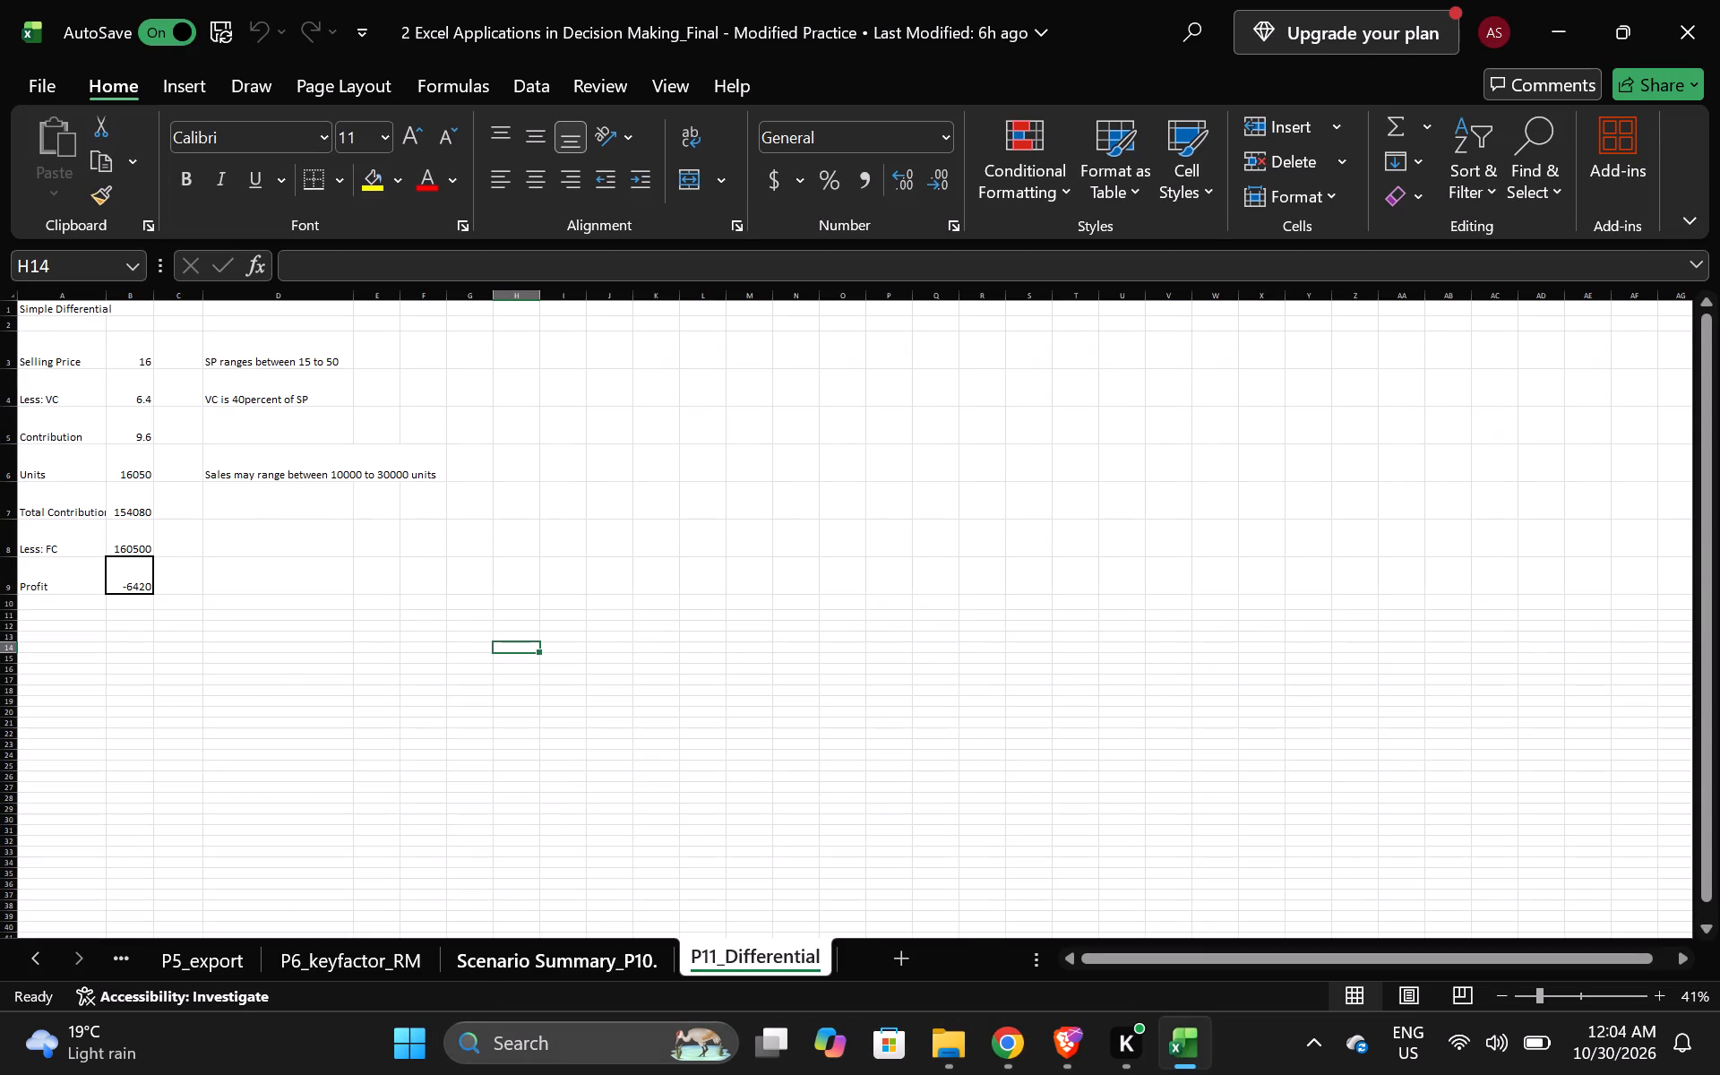
Look through the workbook's sheet list and examine the P11_Differential and Scenario Summary_P10. sheets.
scroll(477, 979, right, 12)
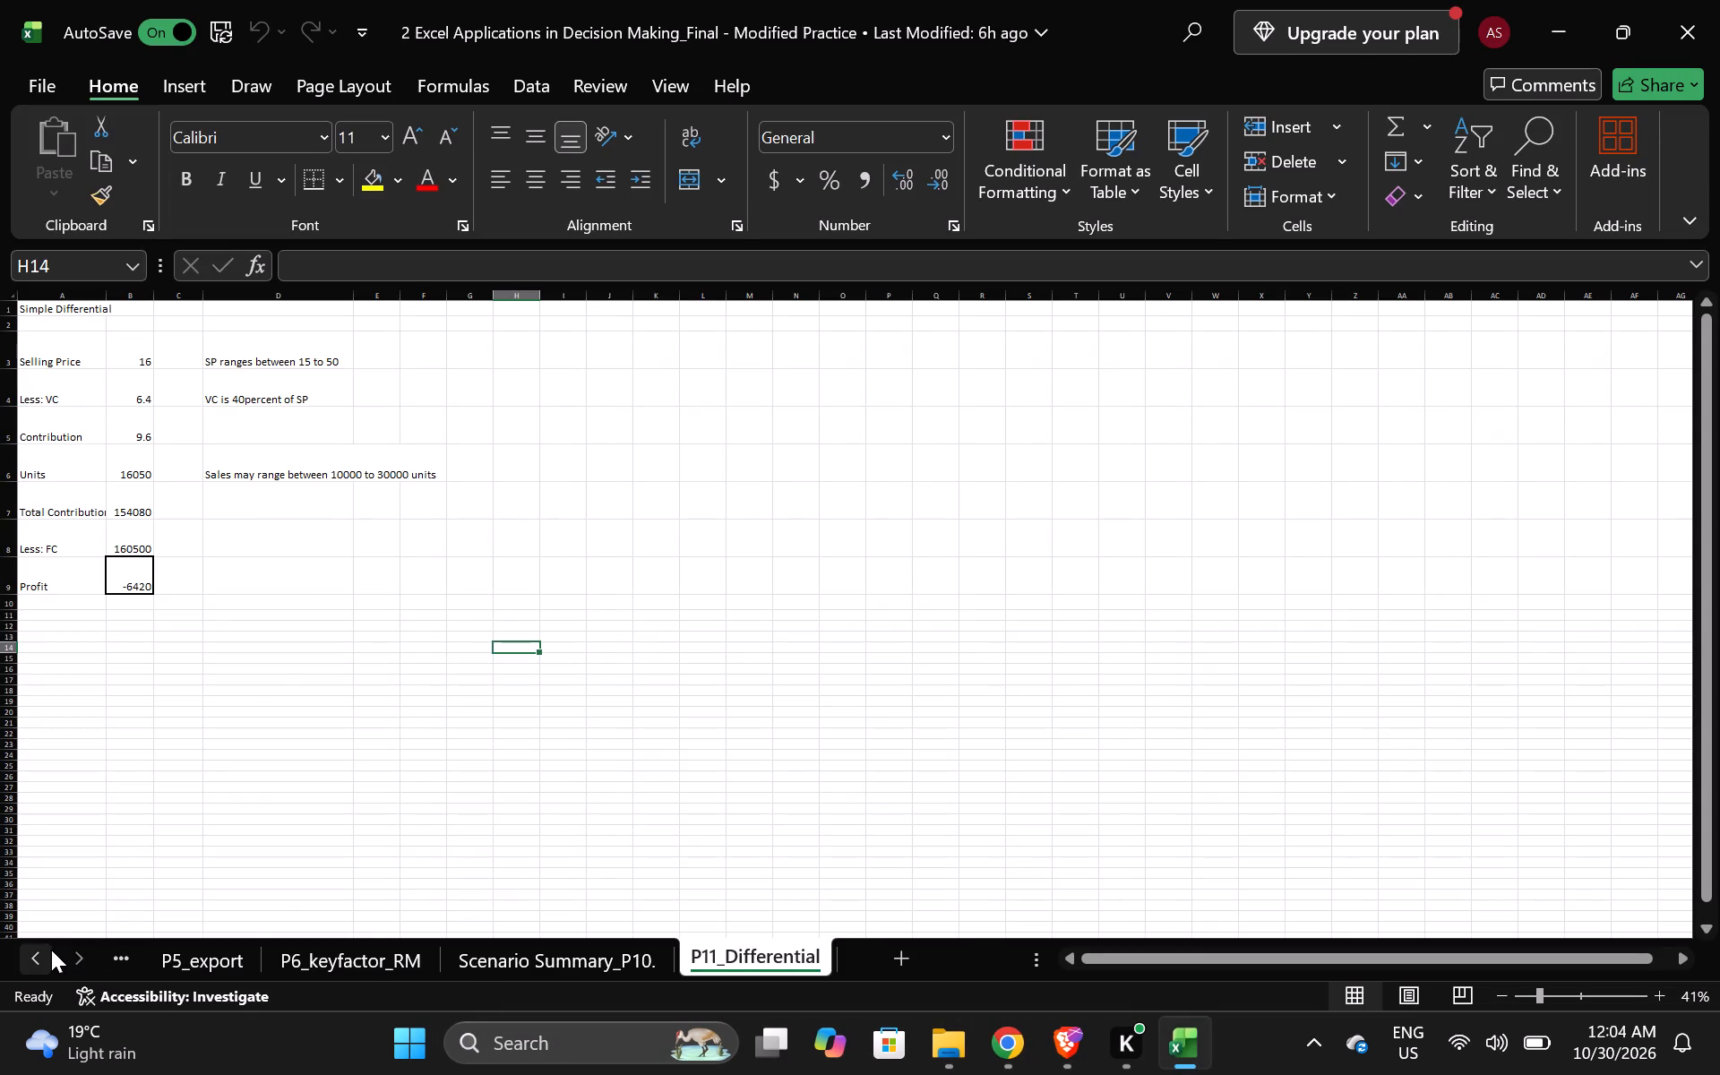
double_click(51, 950)
triple_click(51, 950)
double_click(51, 950)
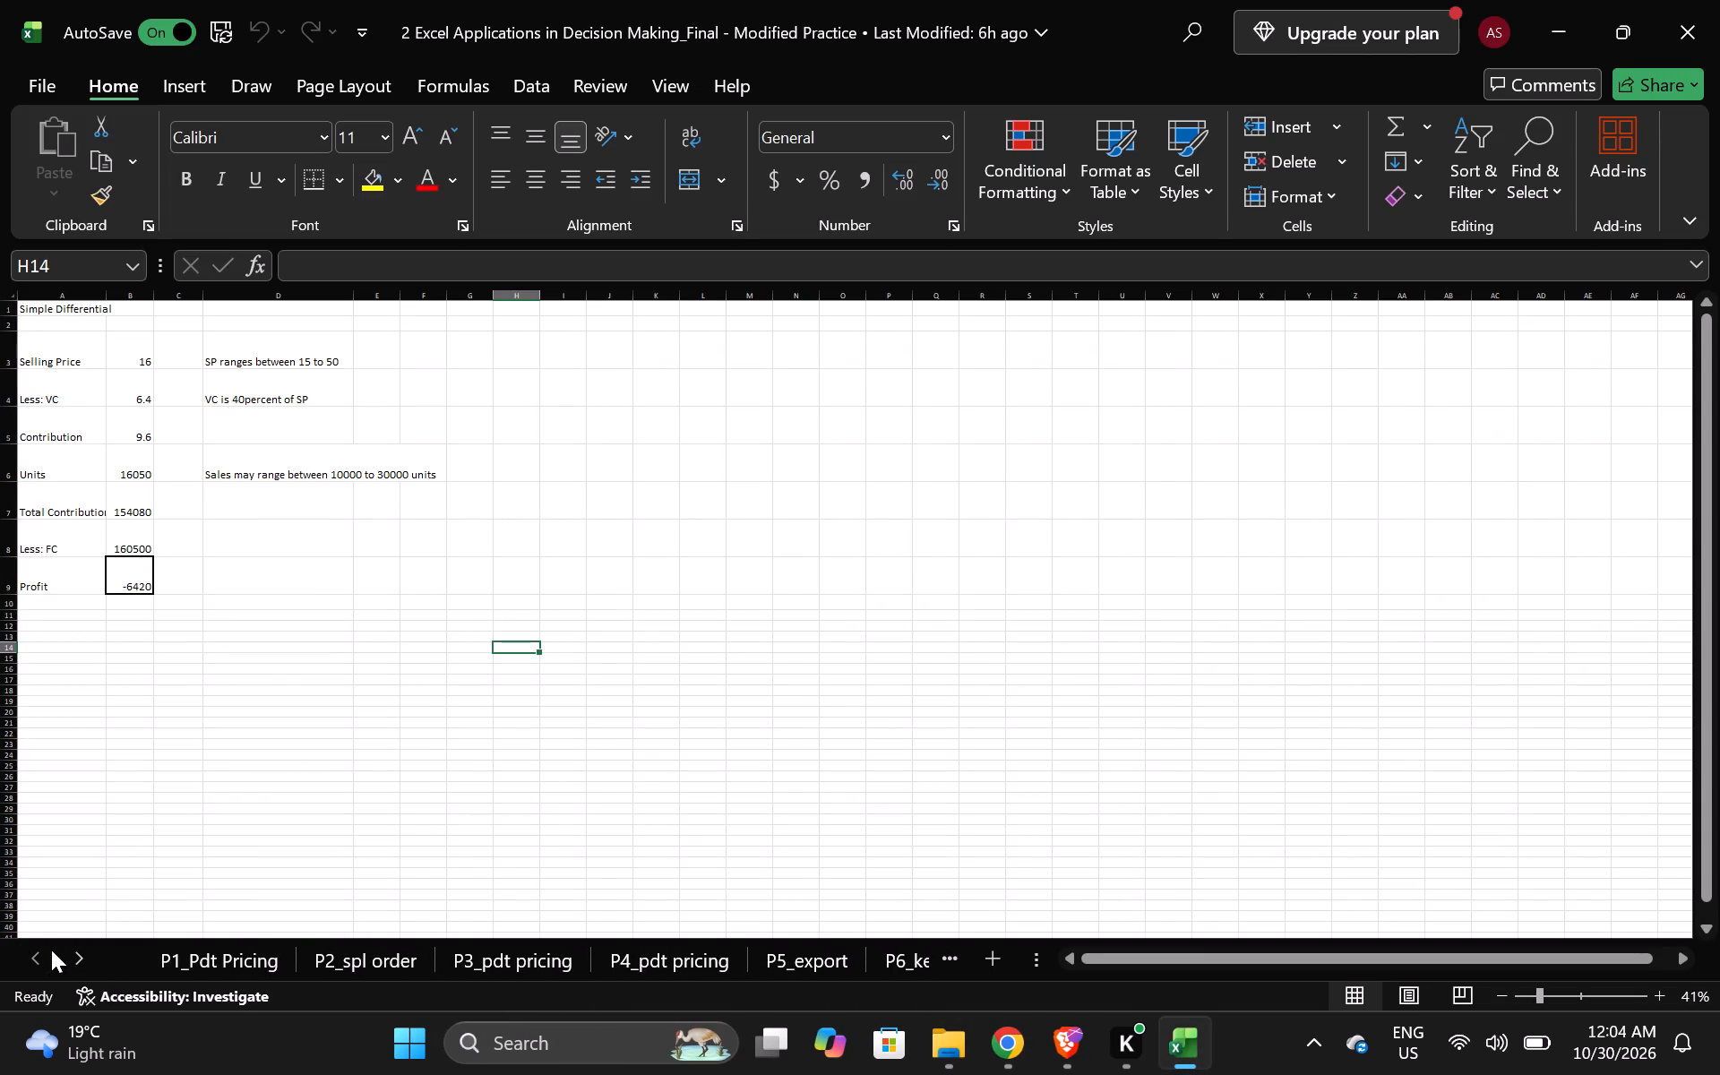
triple_click(90, 950)
triple_click(90, 950)
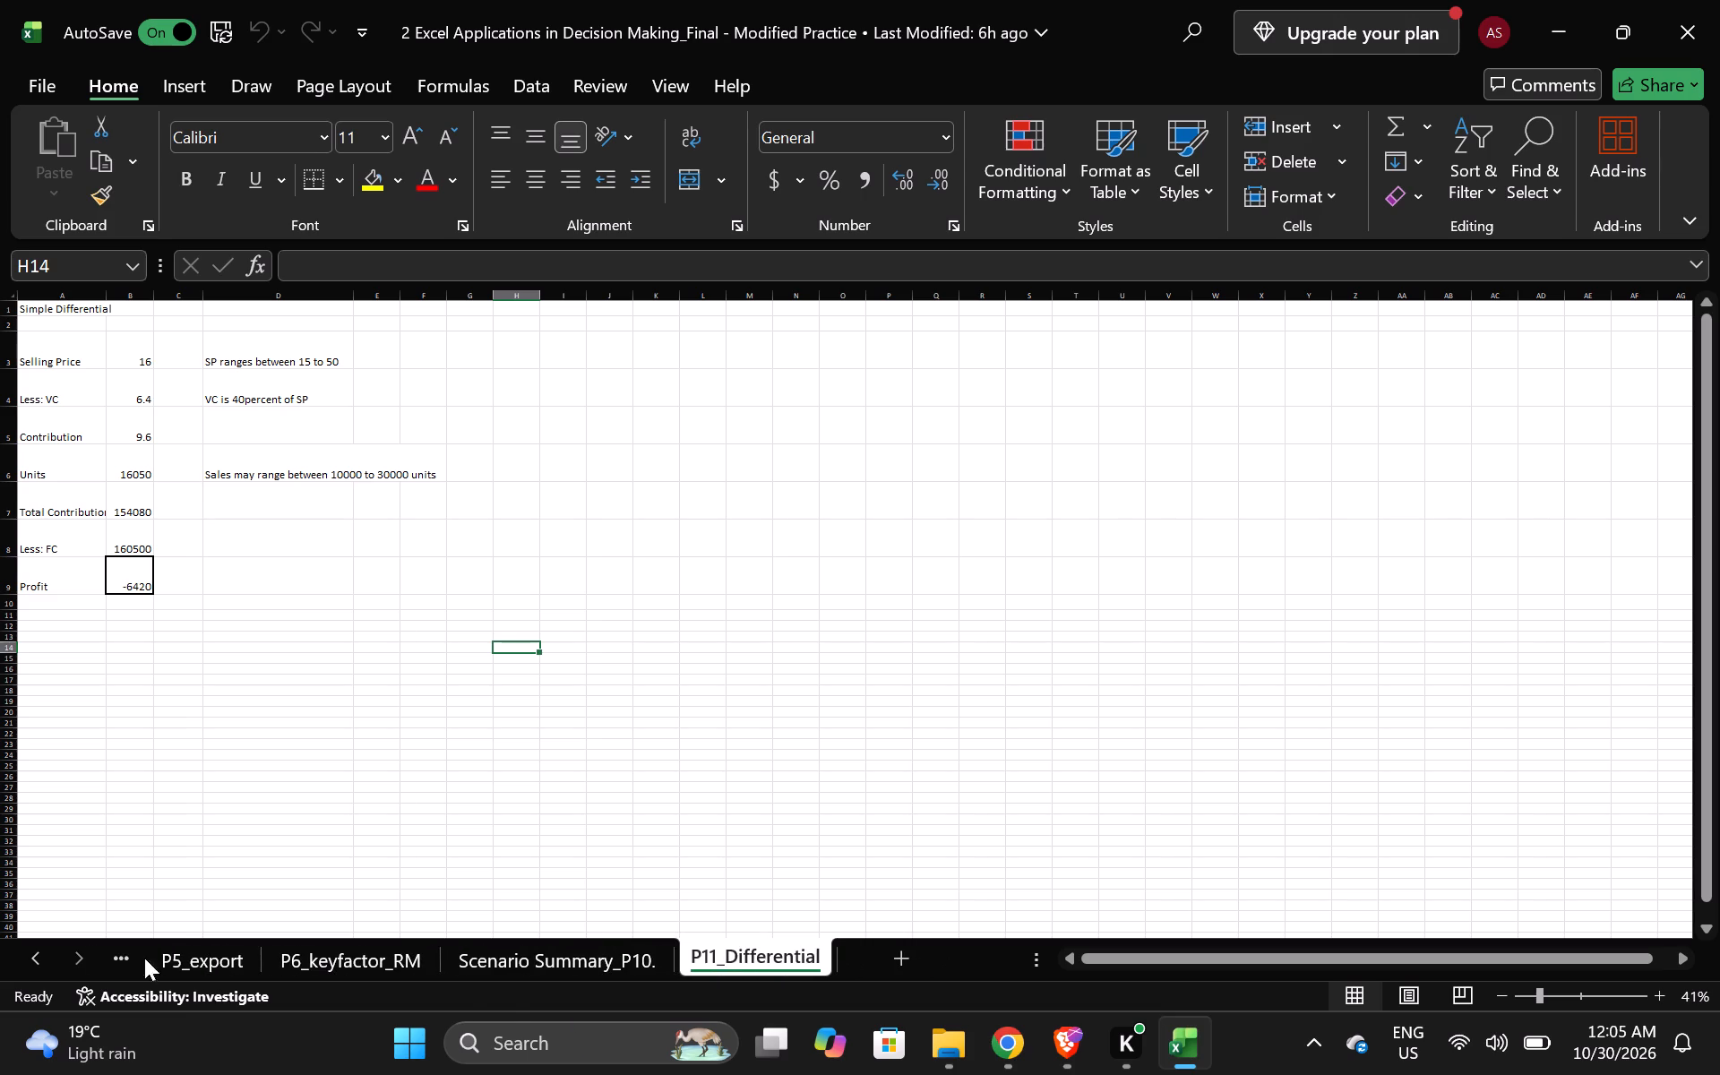
scroll(463, 702, right, 1)
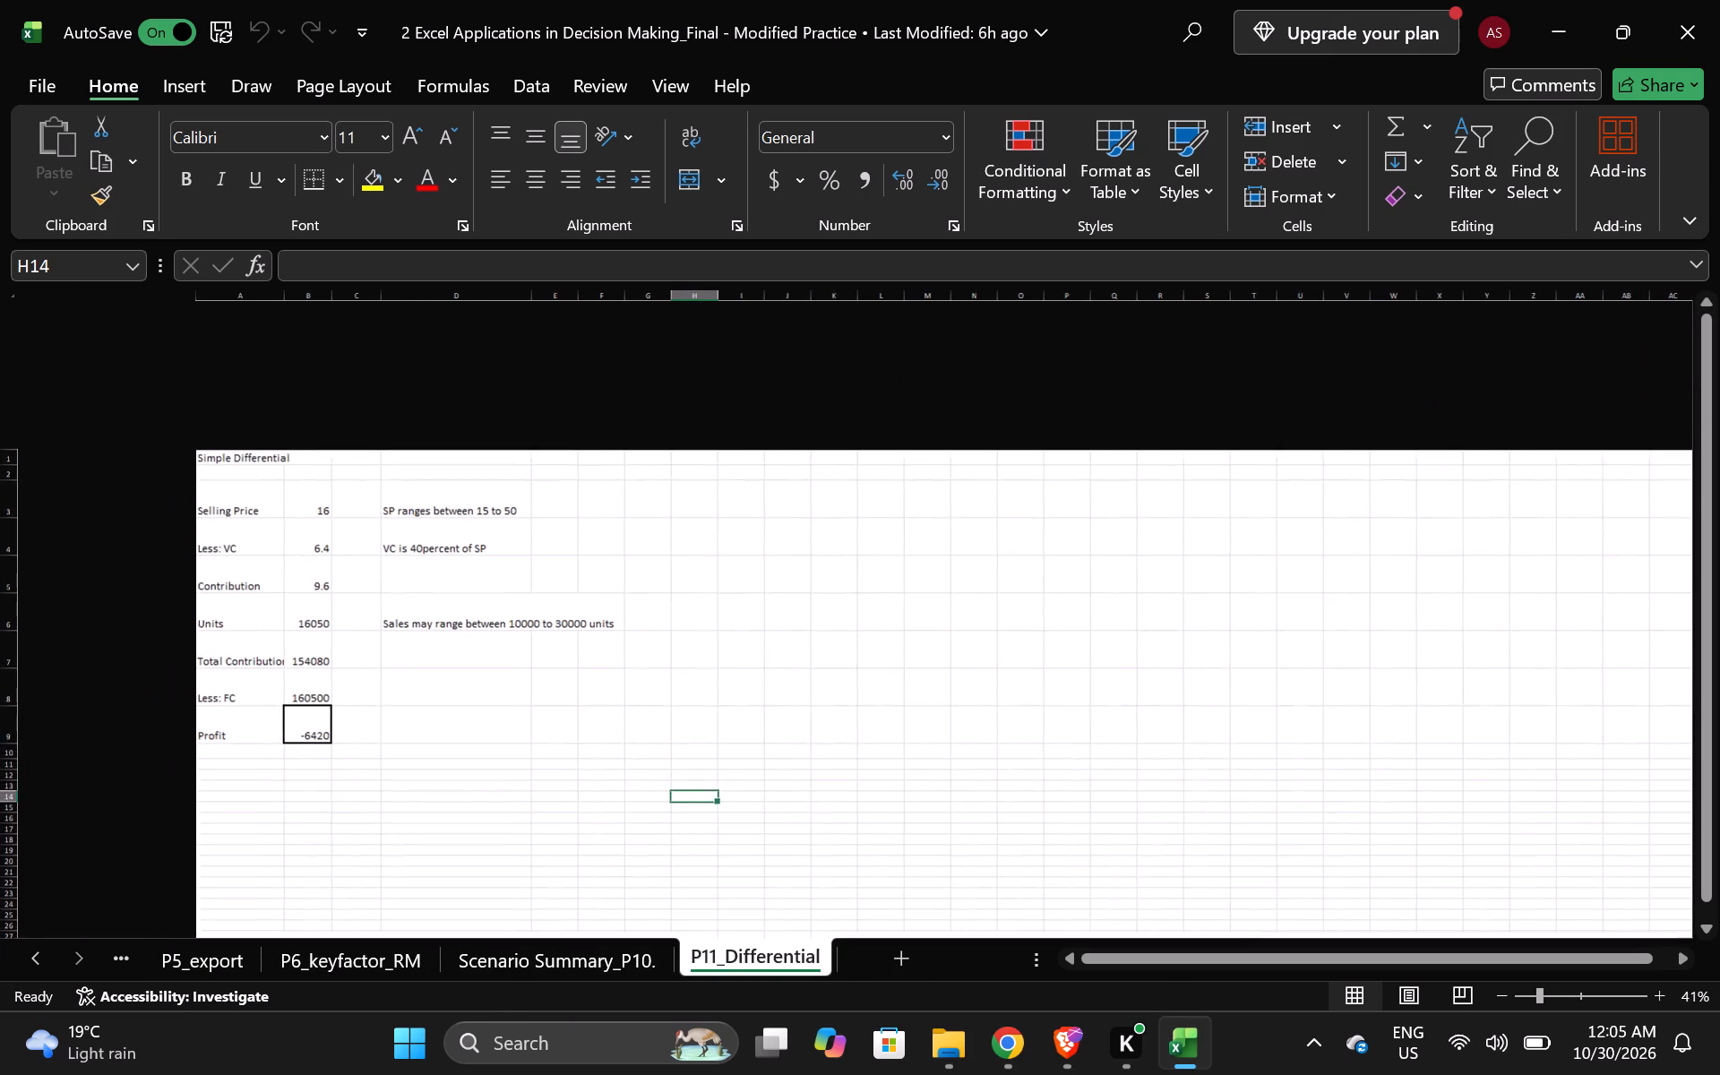
scroll(463, 702, right, 4)
scroll(463, 702, up, 2)
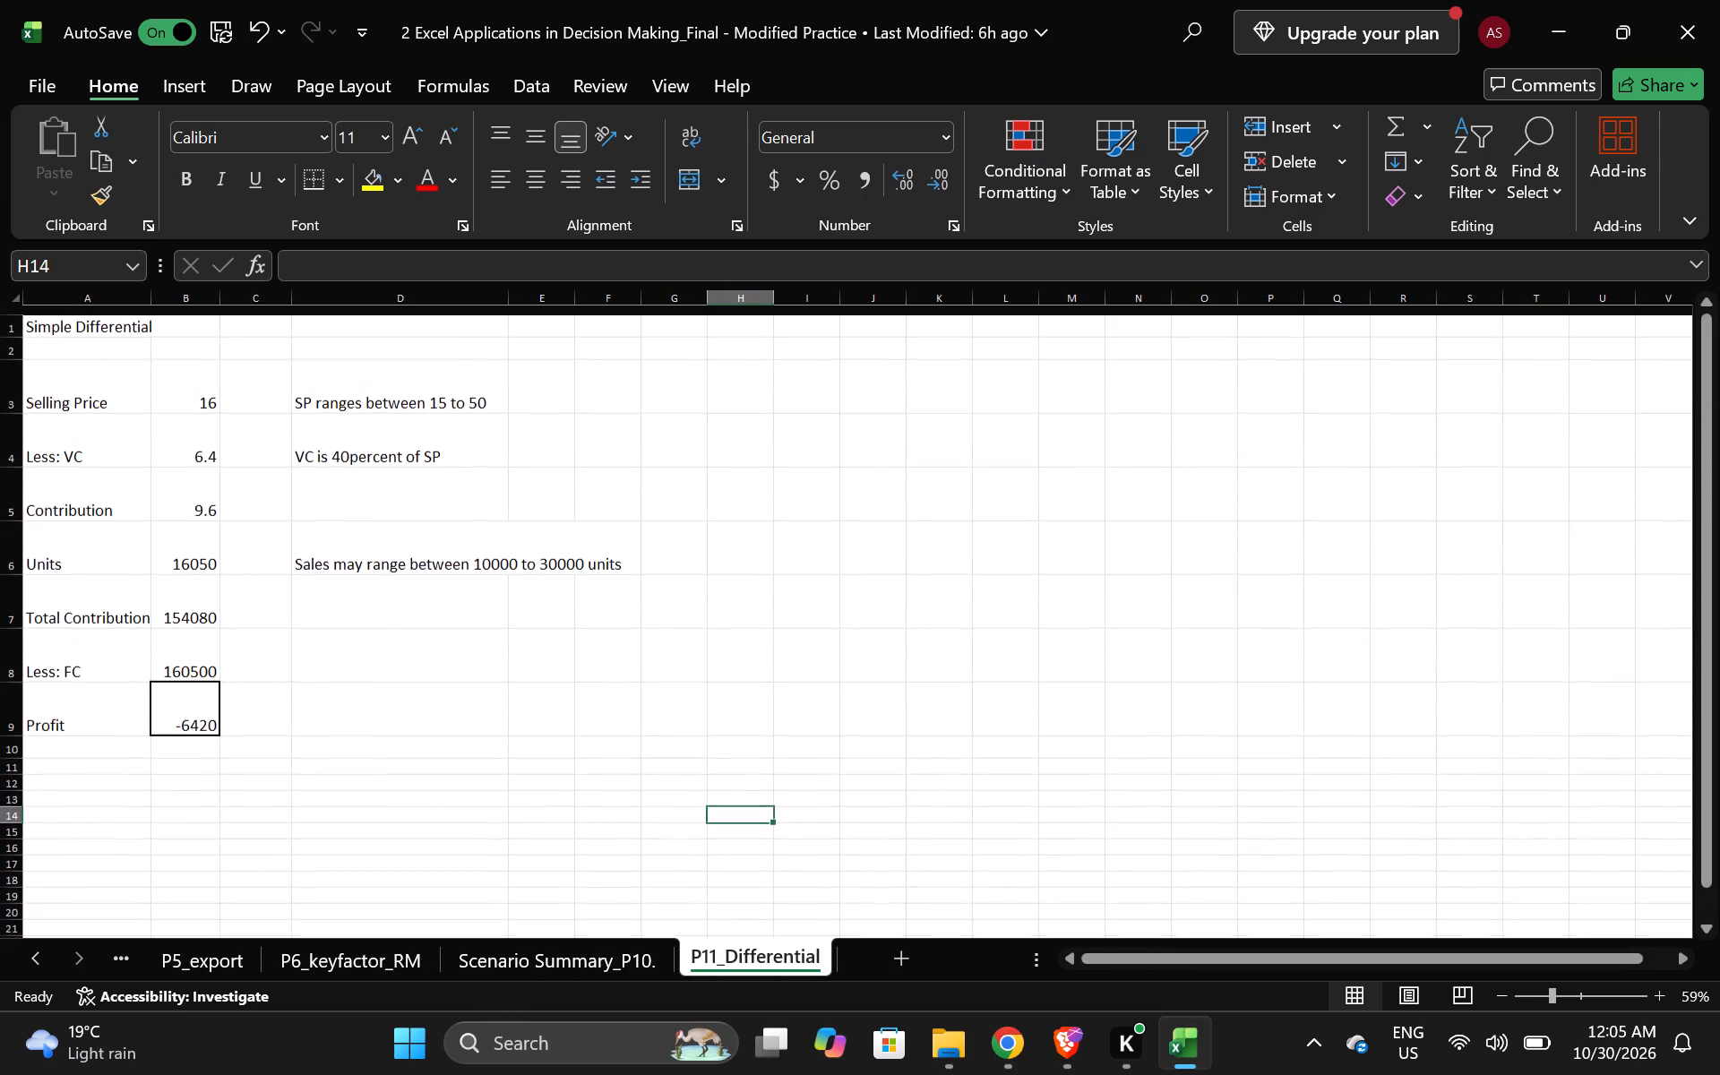
scroll(463, 702, right, 2)
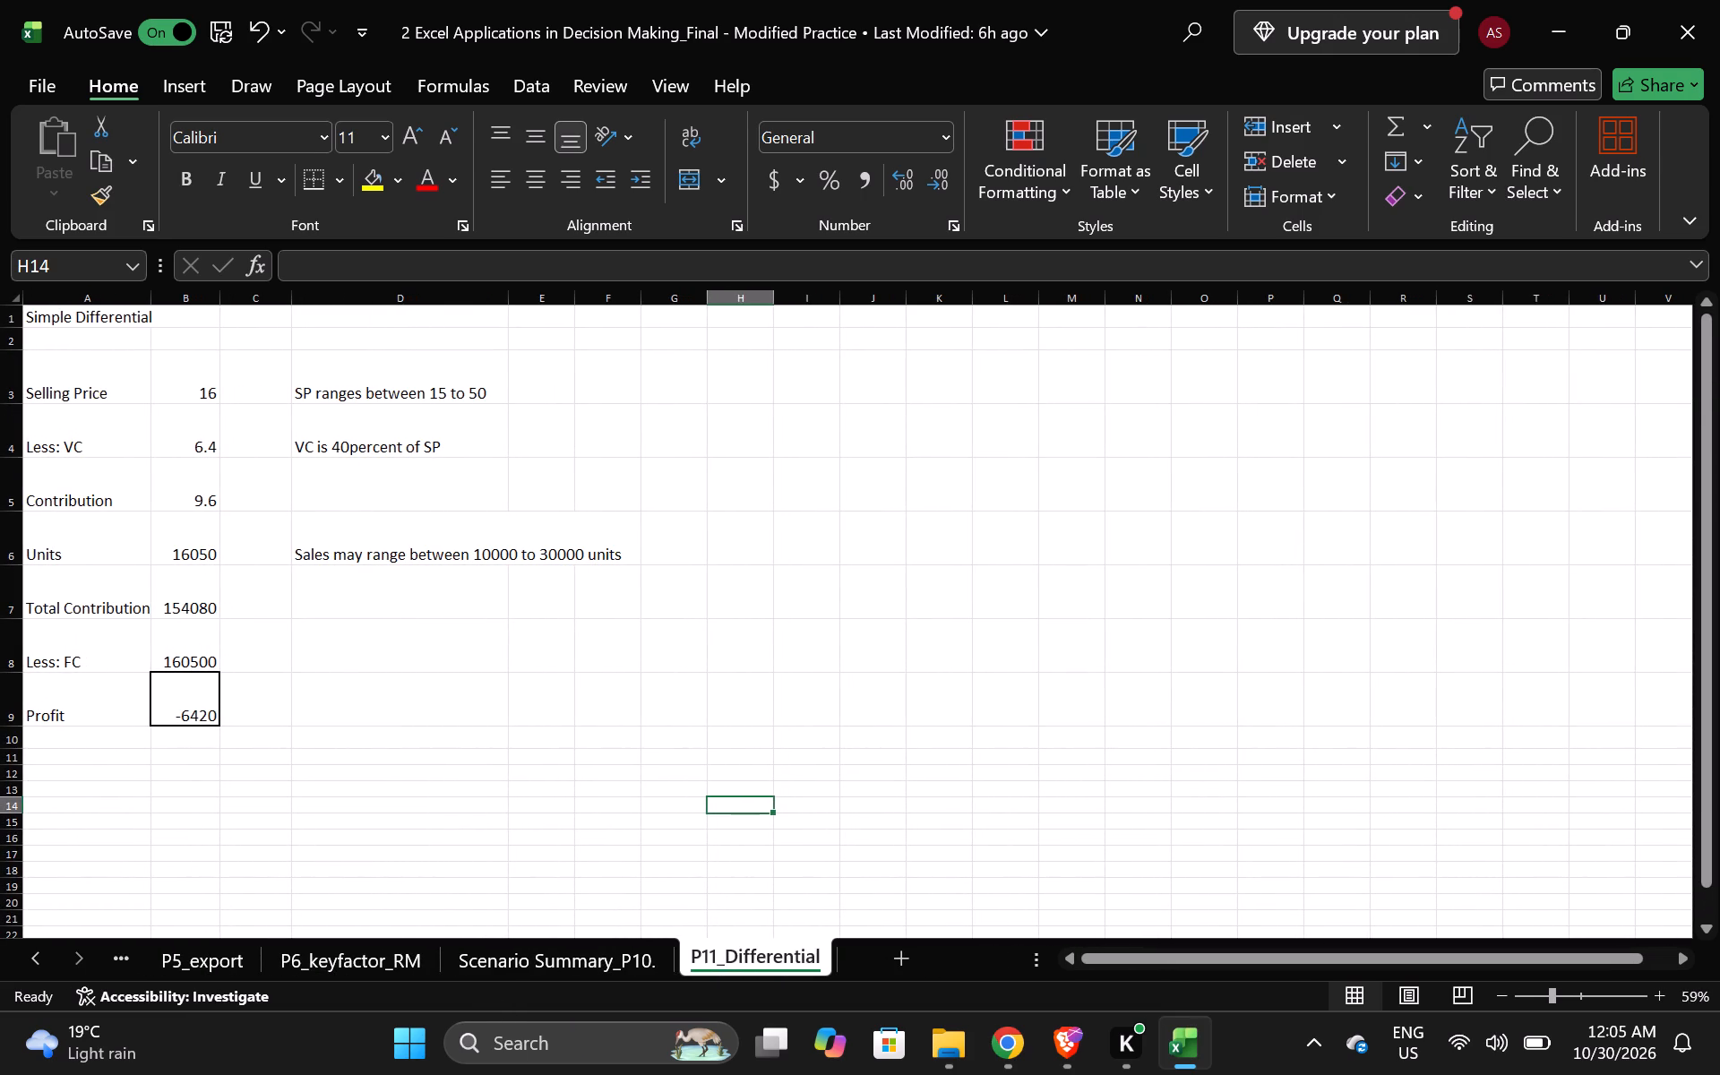
click(520, 942)
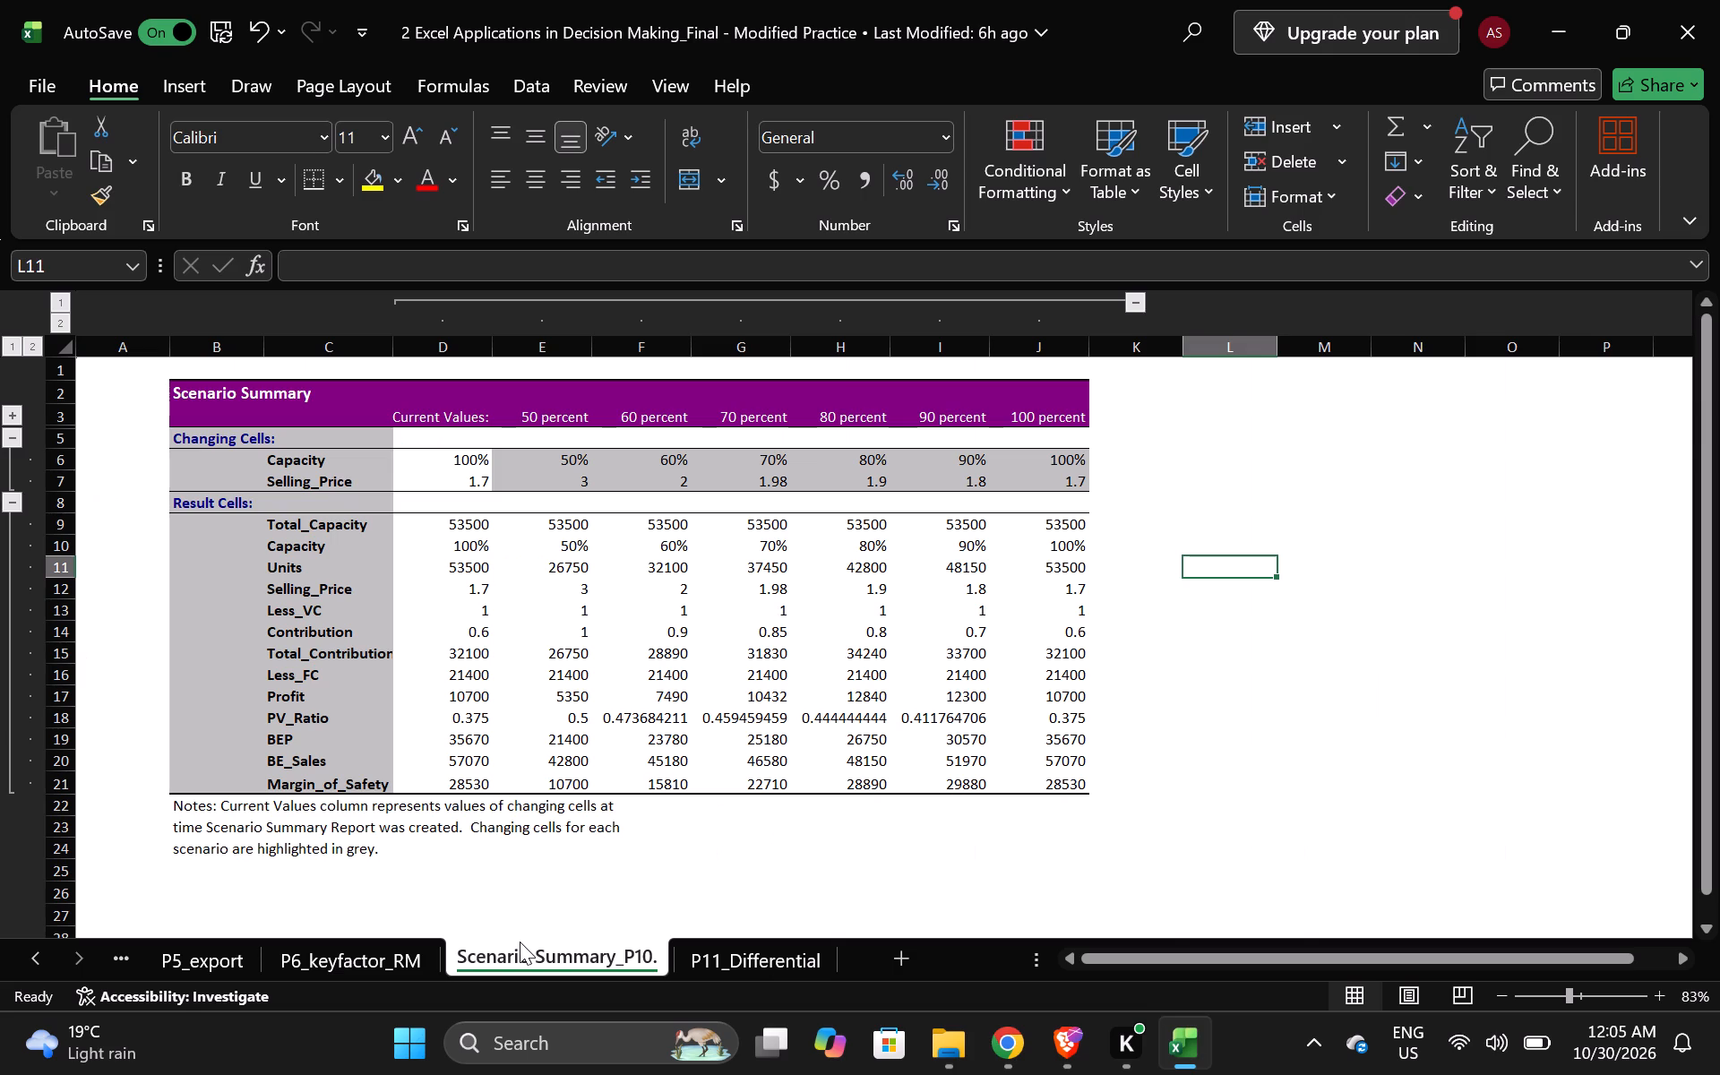
click(682, 939)
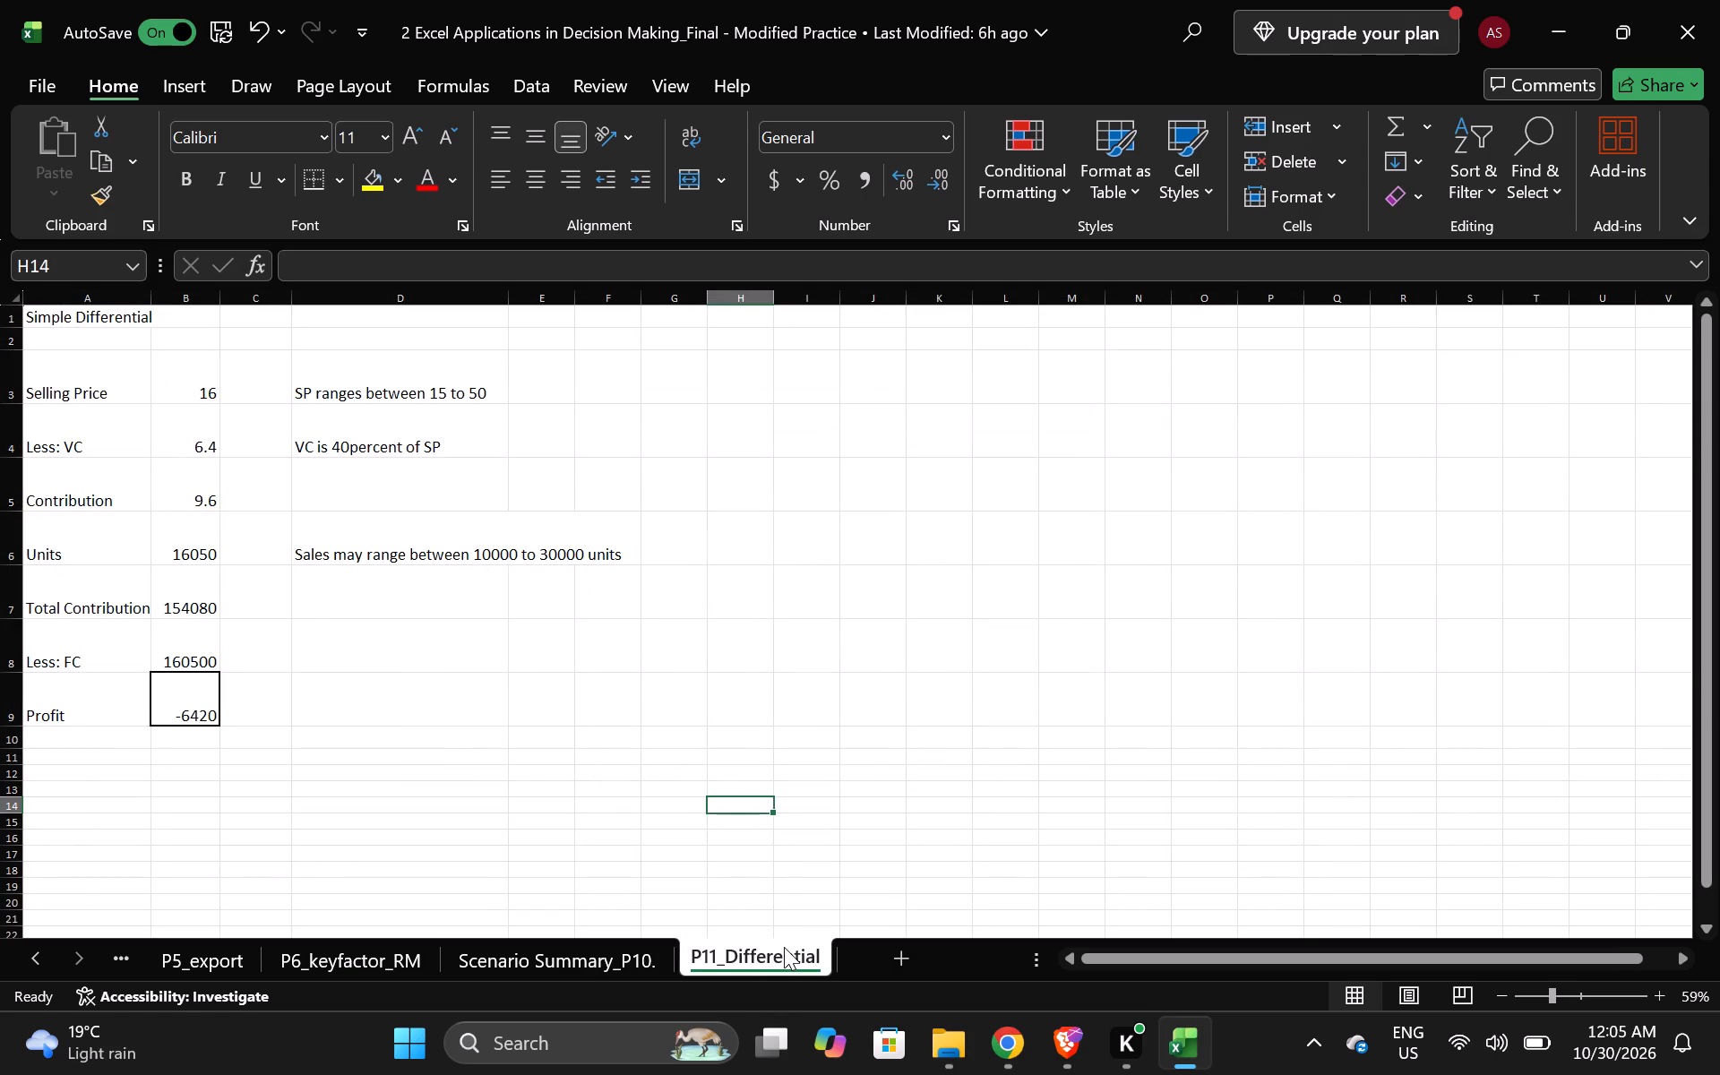
Delete the P11_Differential, Scenario Summary_P10. and P6_keyfactor_RM sheets from the decision making workbook.
click(784, 947)
right_click(784, 947)
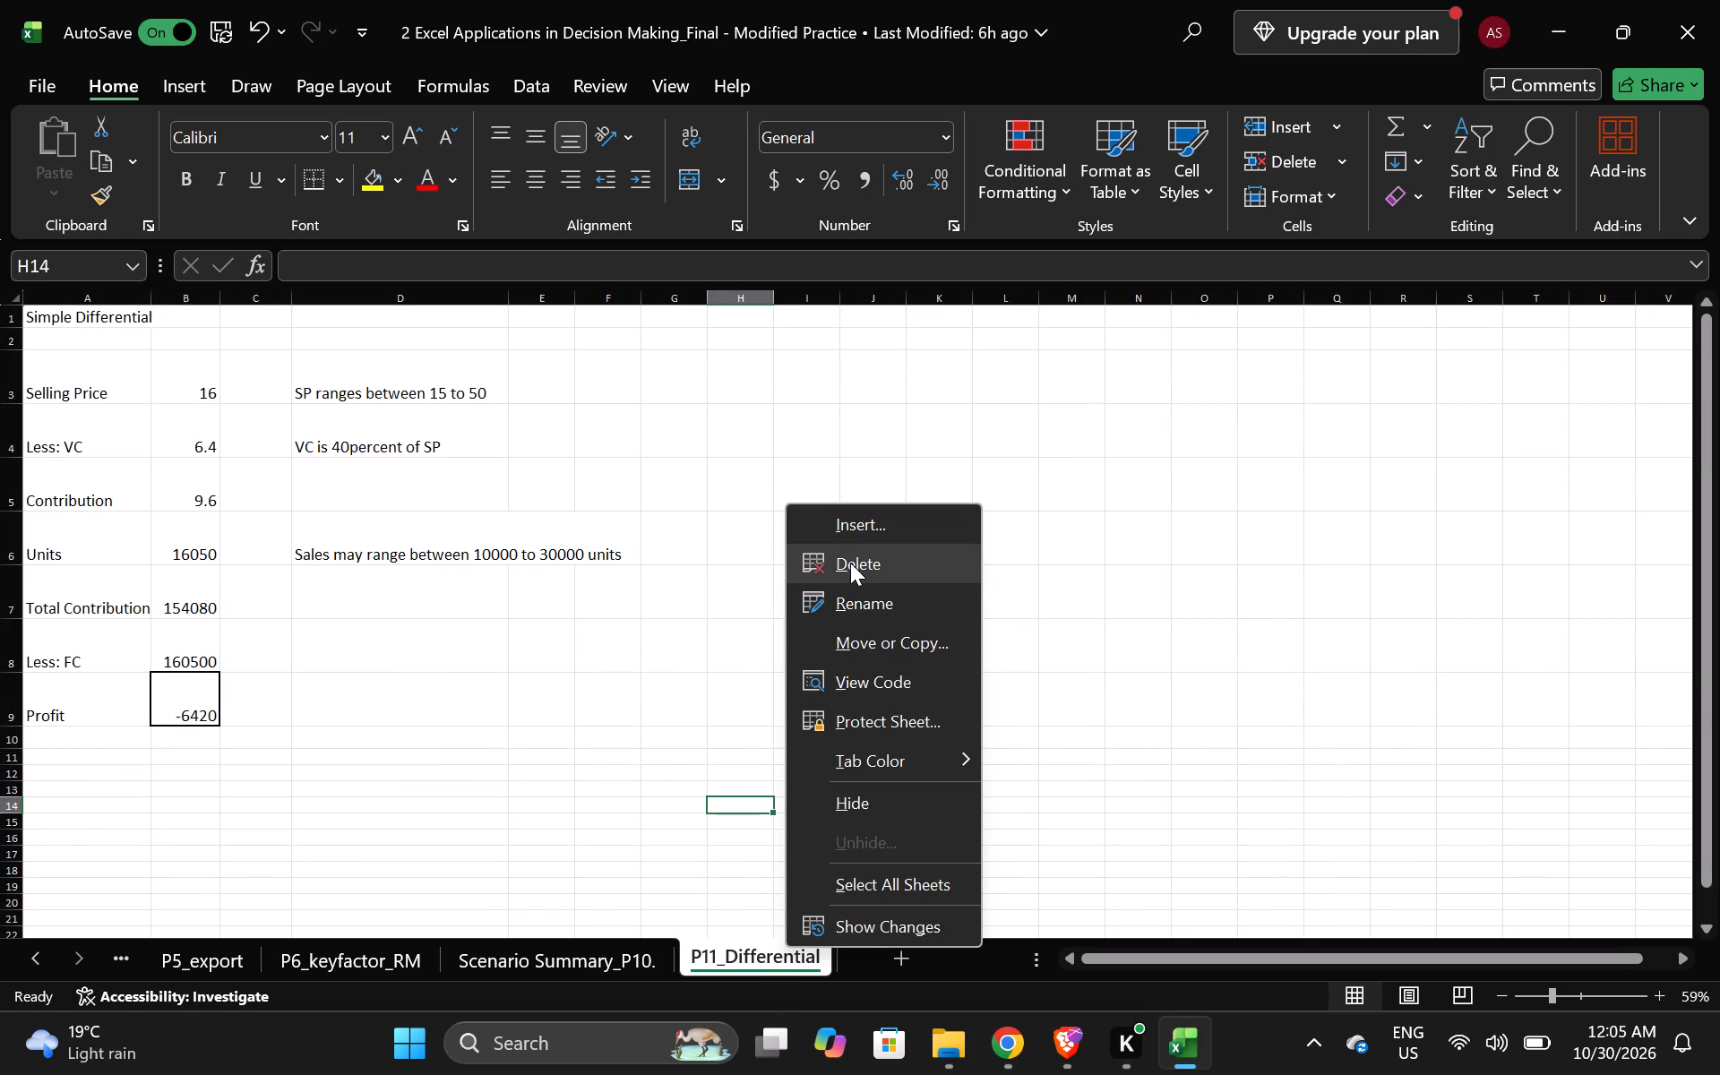
click(850, 563)
click(924, 563)
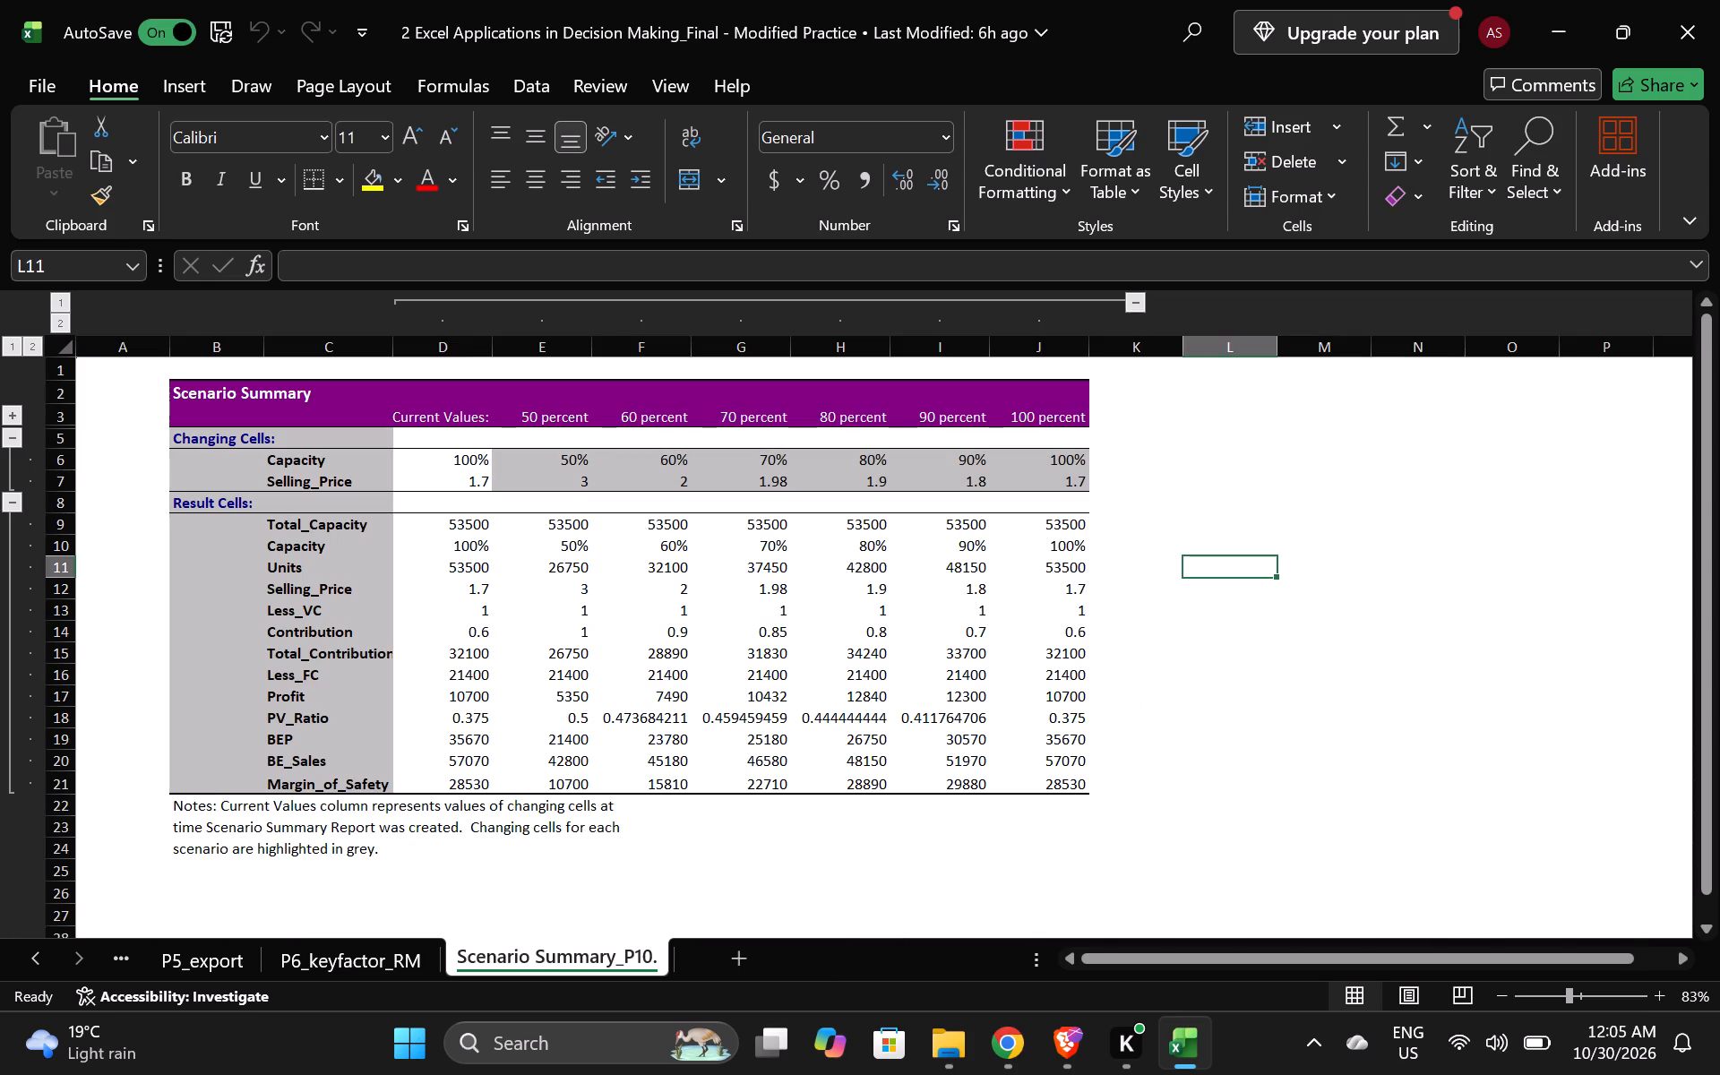
right_click(598, 960)
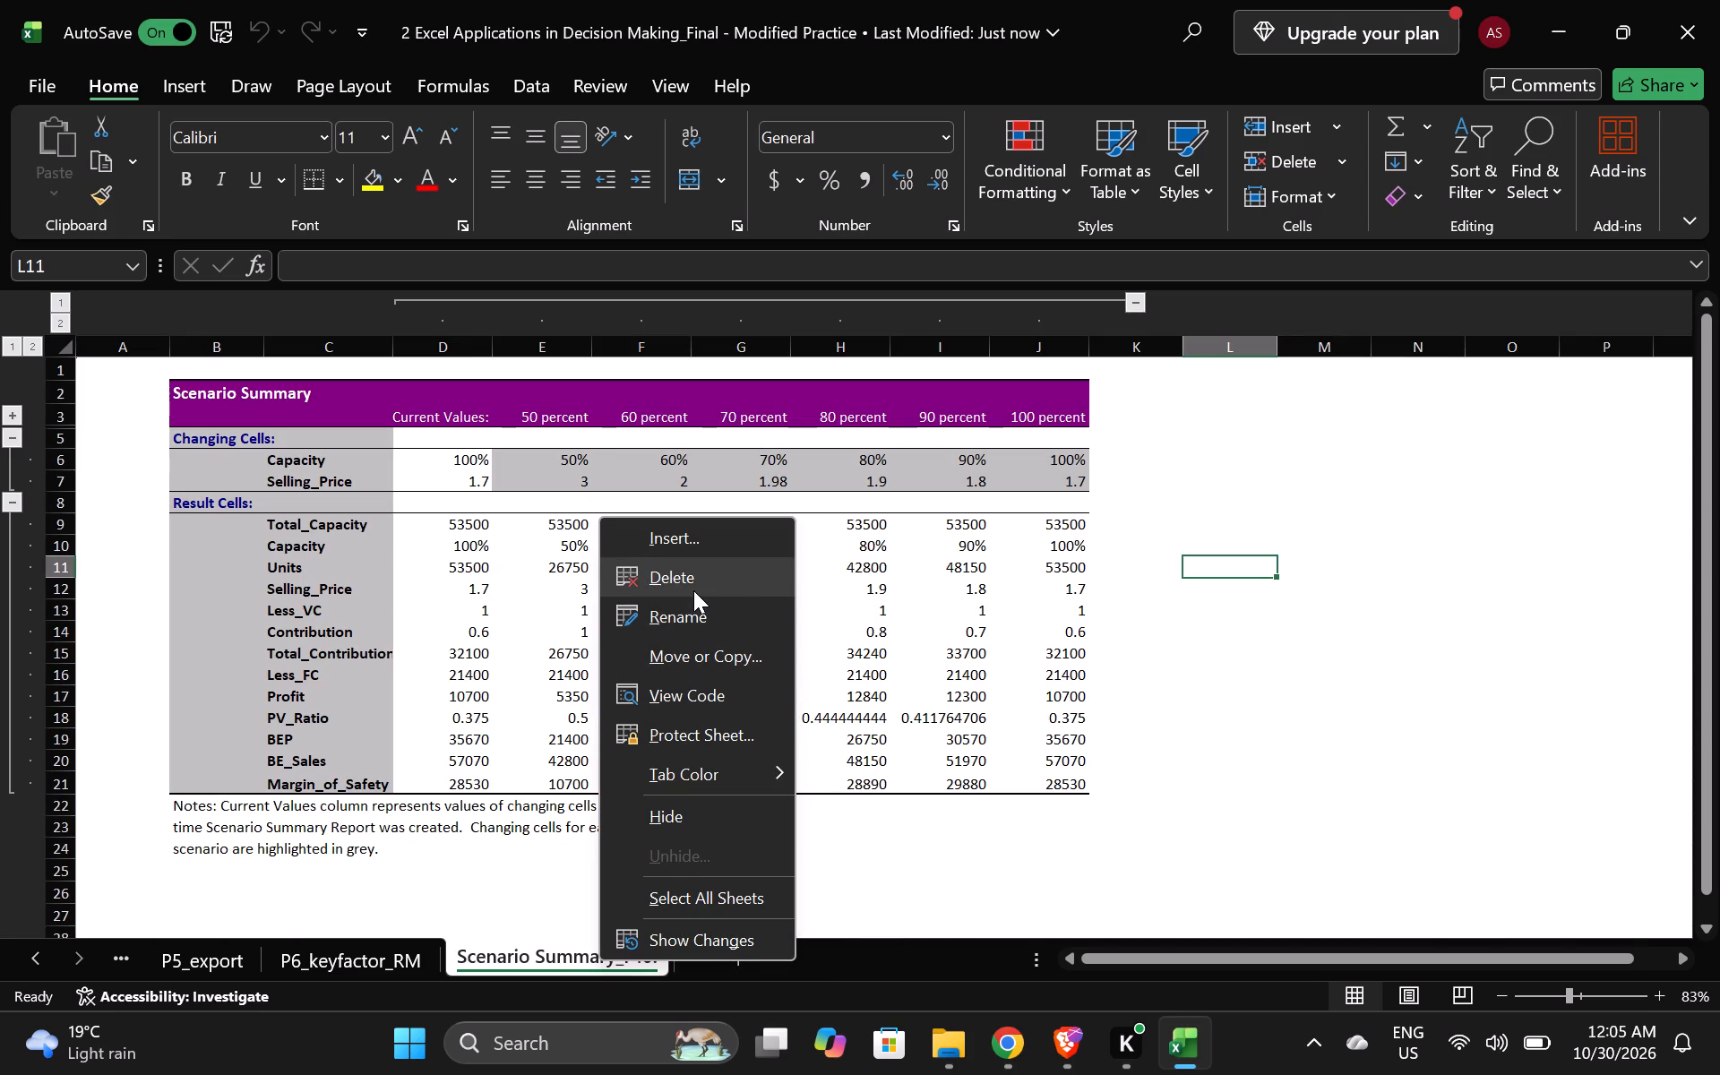
click(693, 590)
click(924, 569)
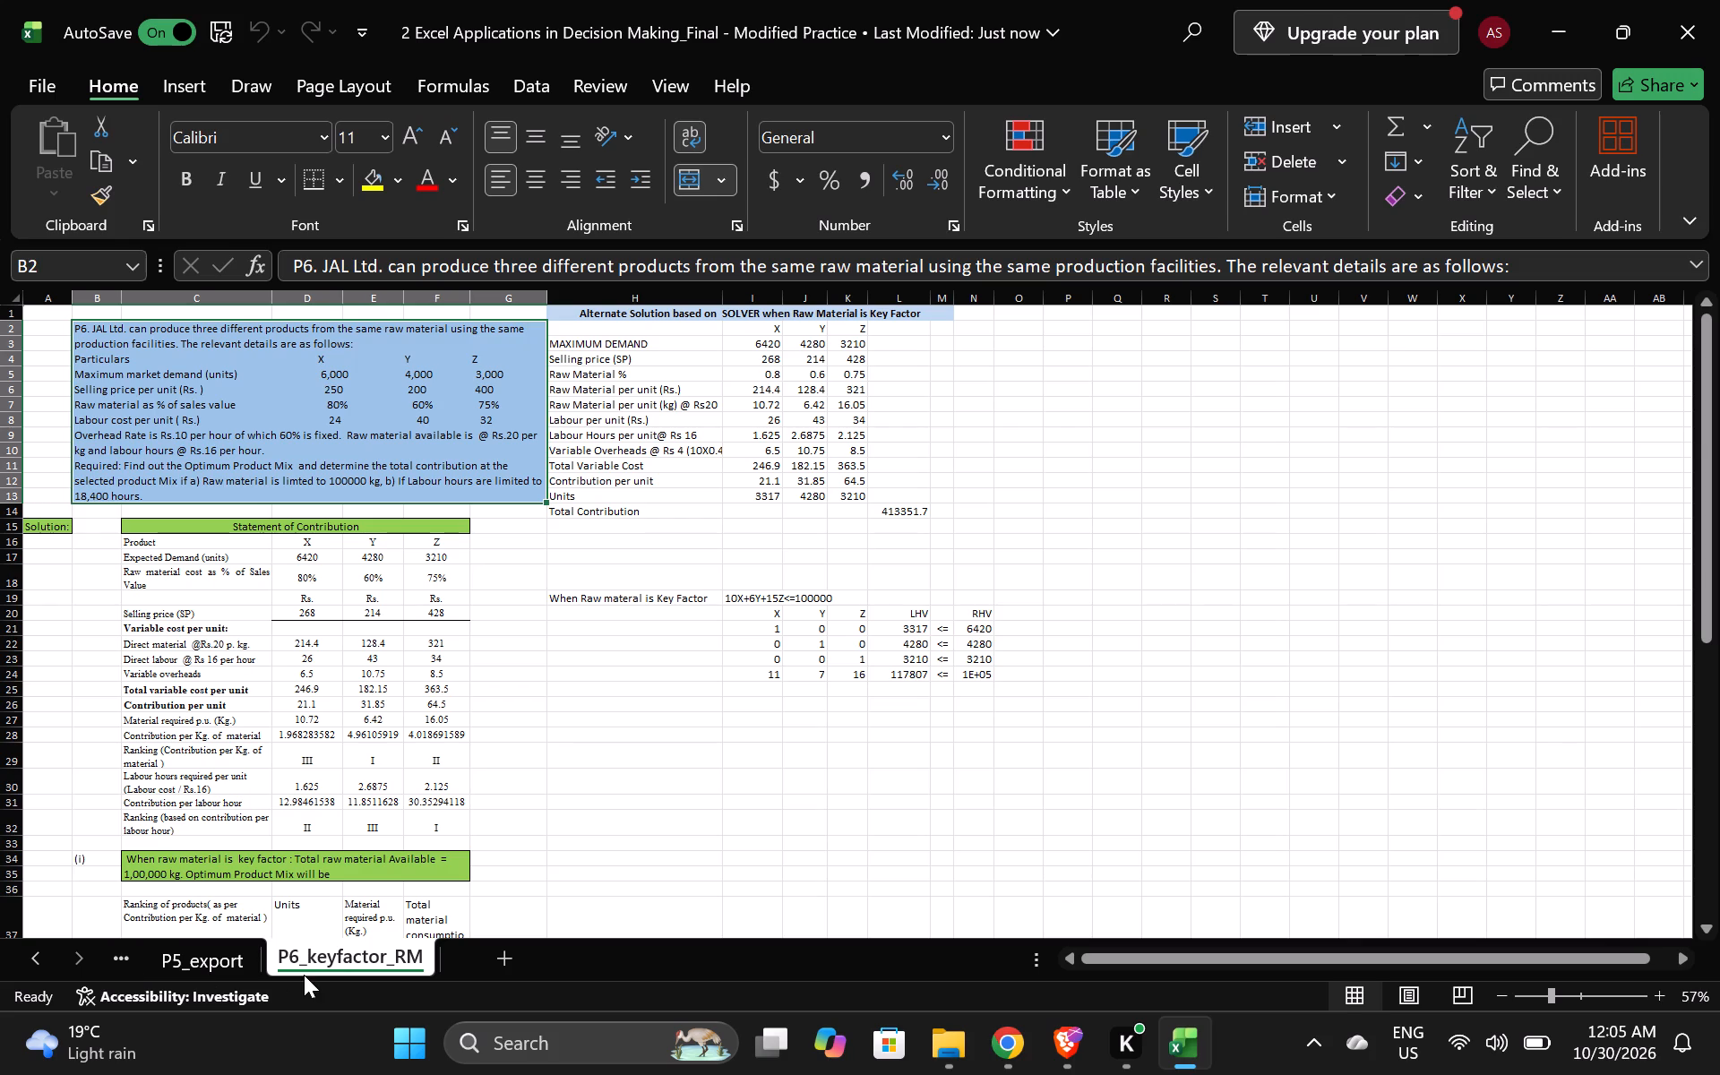
click(330, 960)
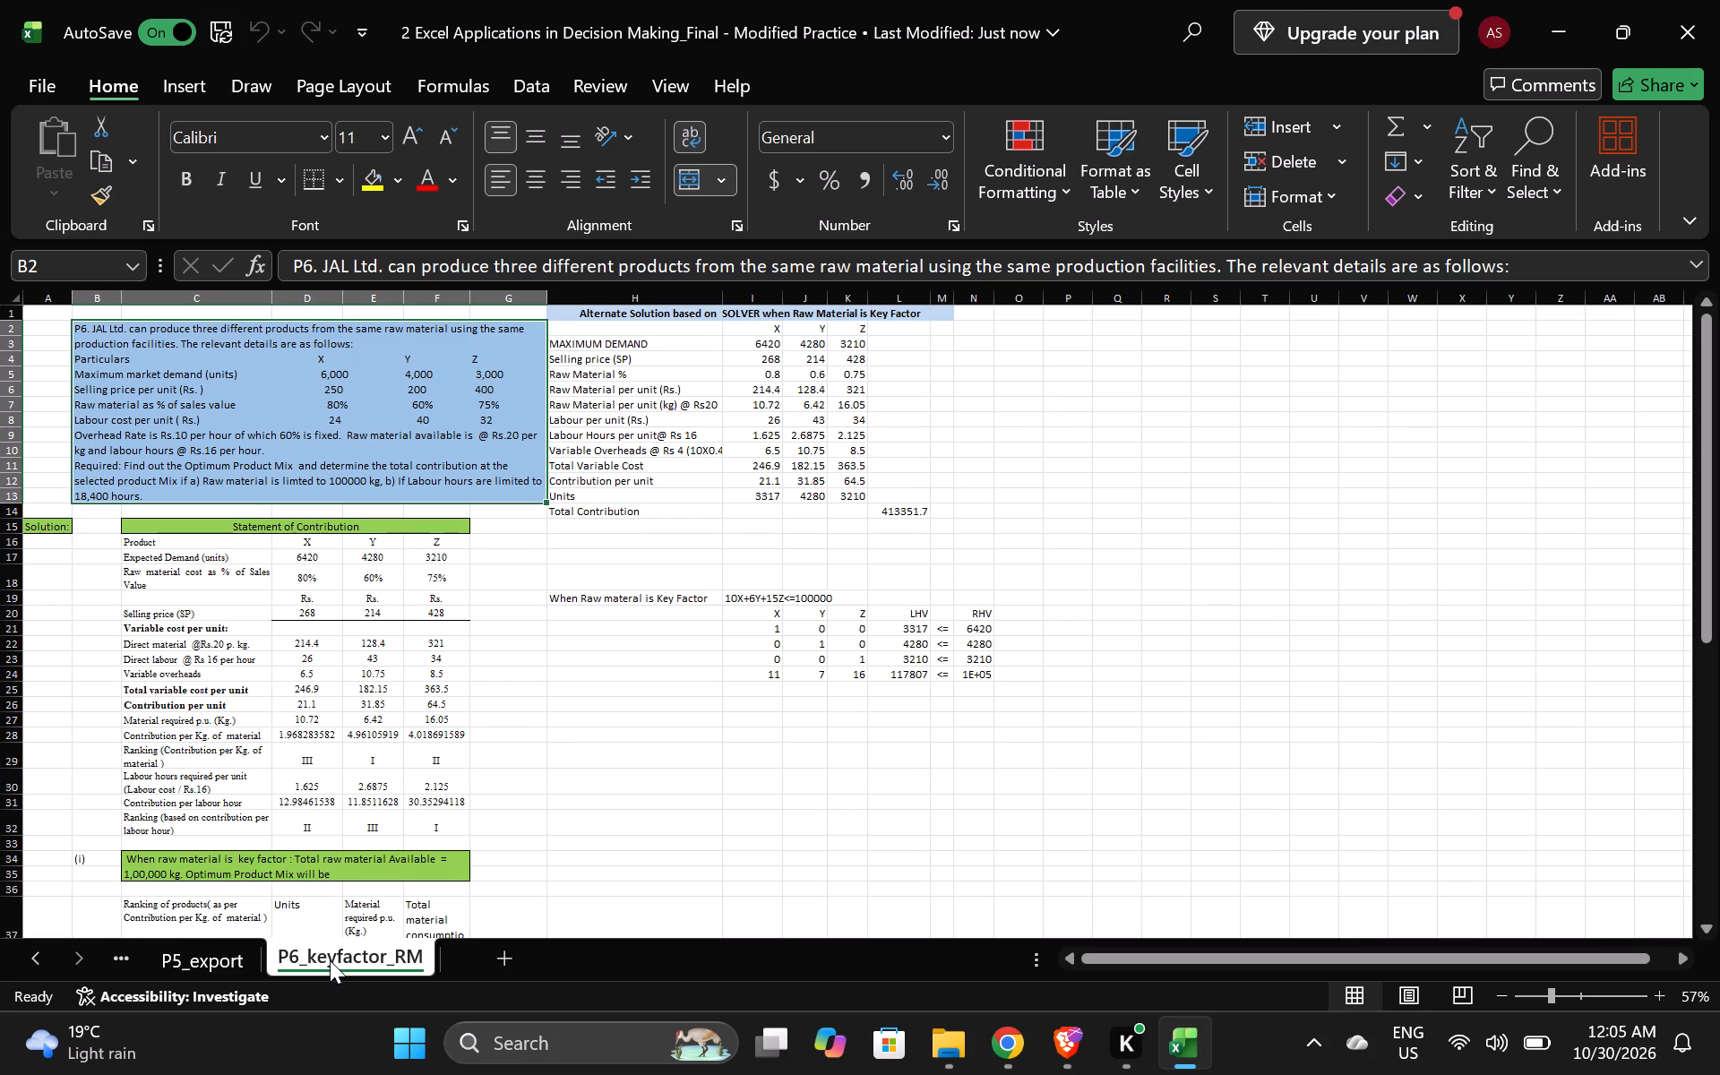
click(330, 960)
right_click(330, 960)
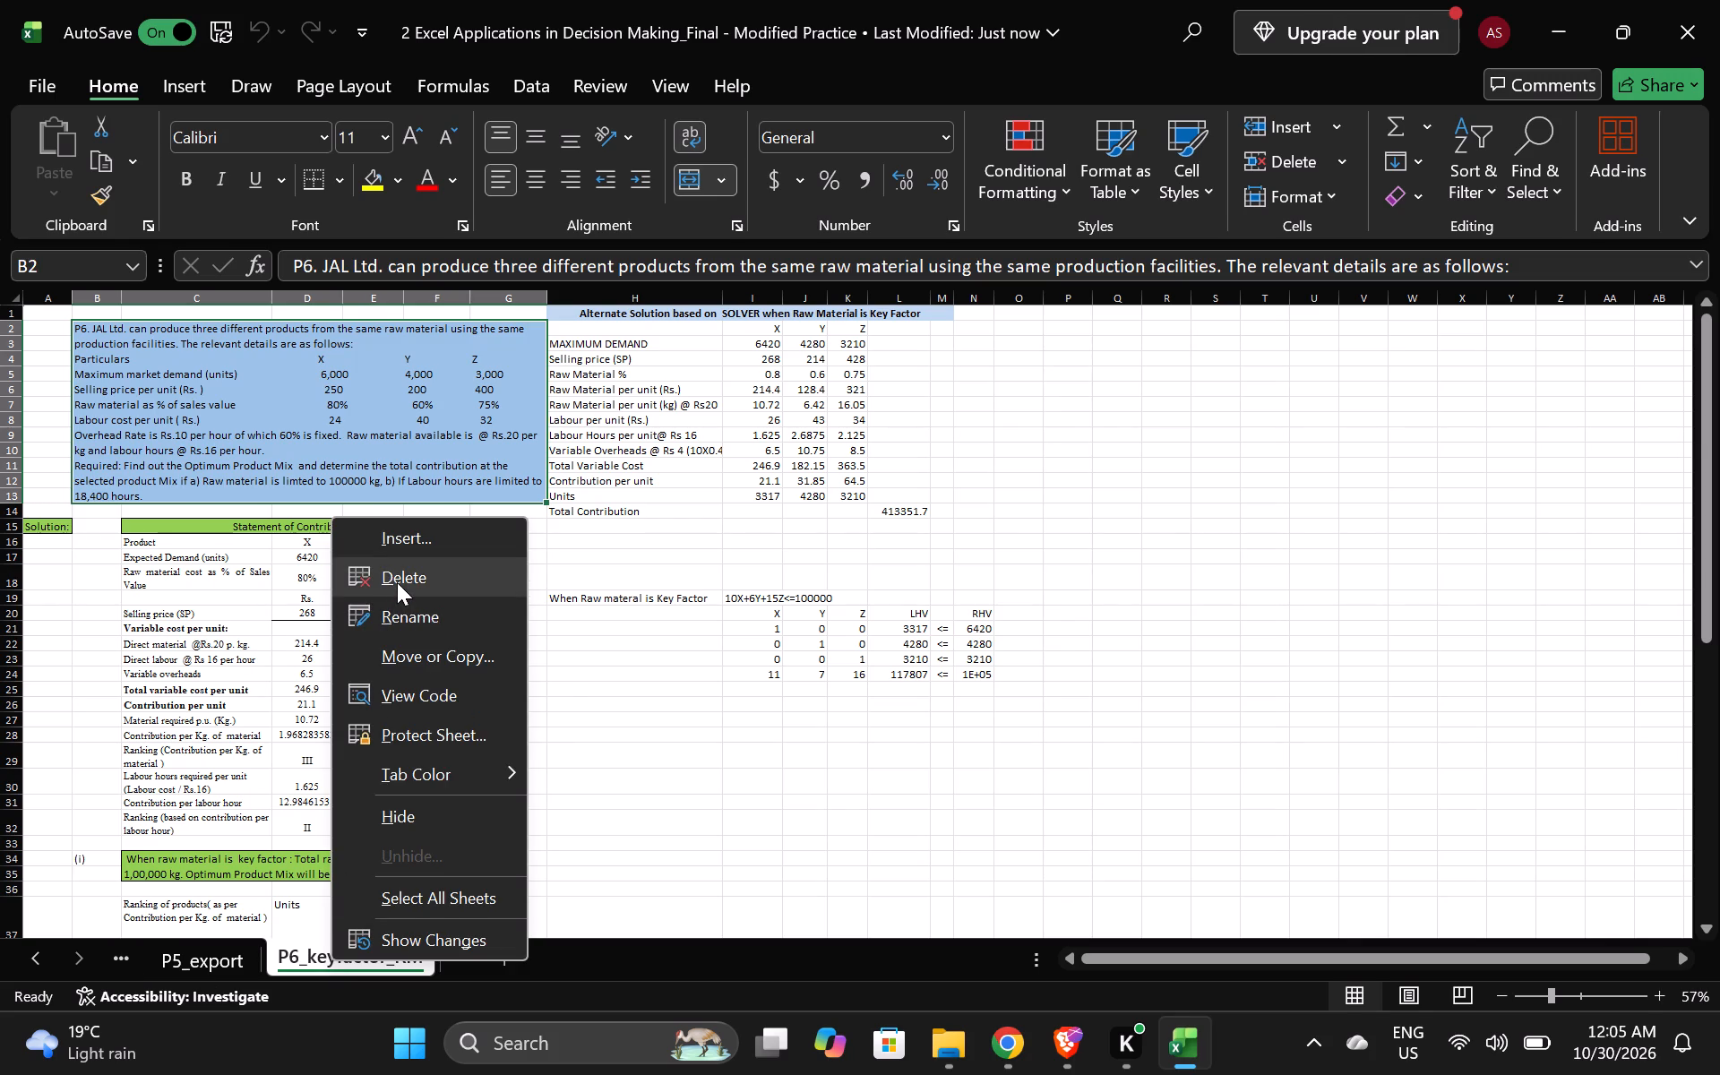
click(397, 582)
click(922, 570)
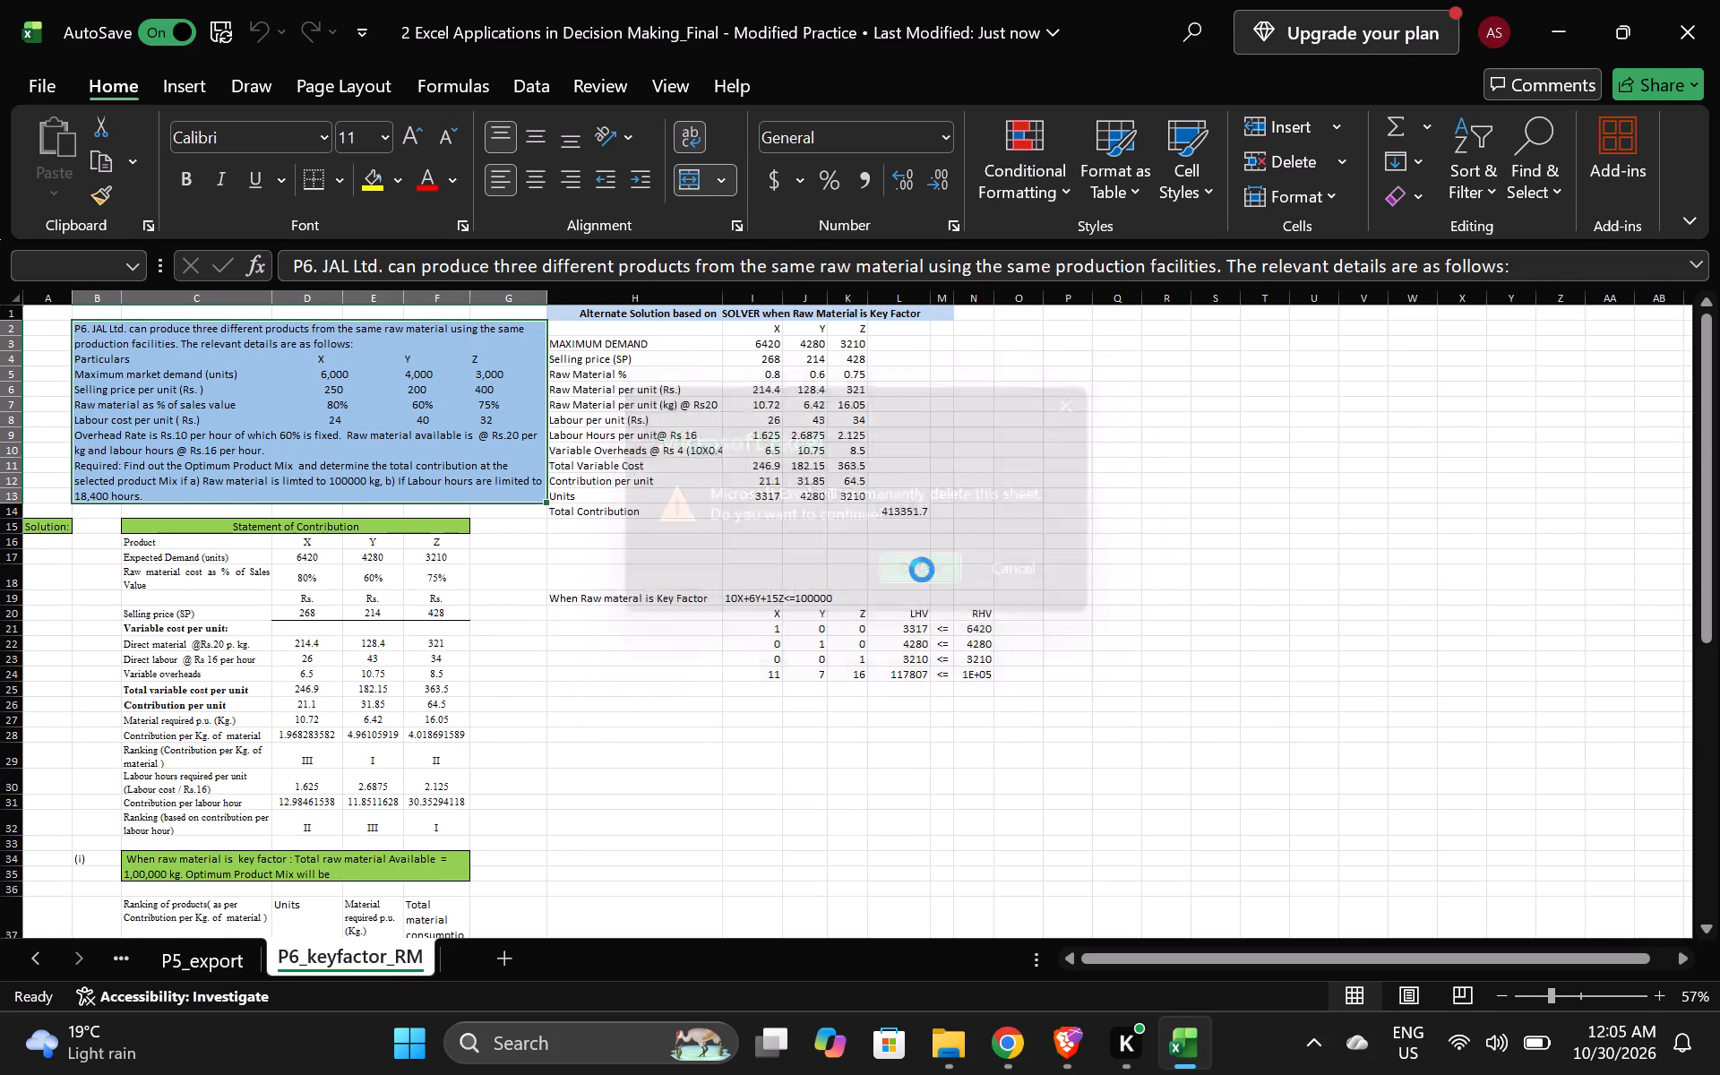
Review the product pricing, special order and export problems on the remaining sheets P1 to P5.
triple_click(43, 973)
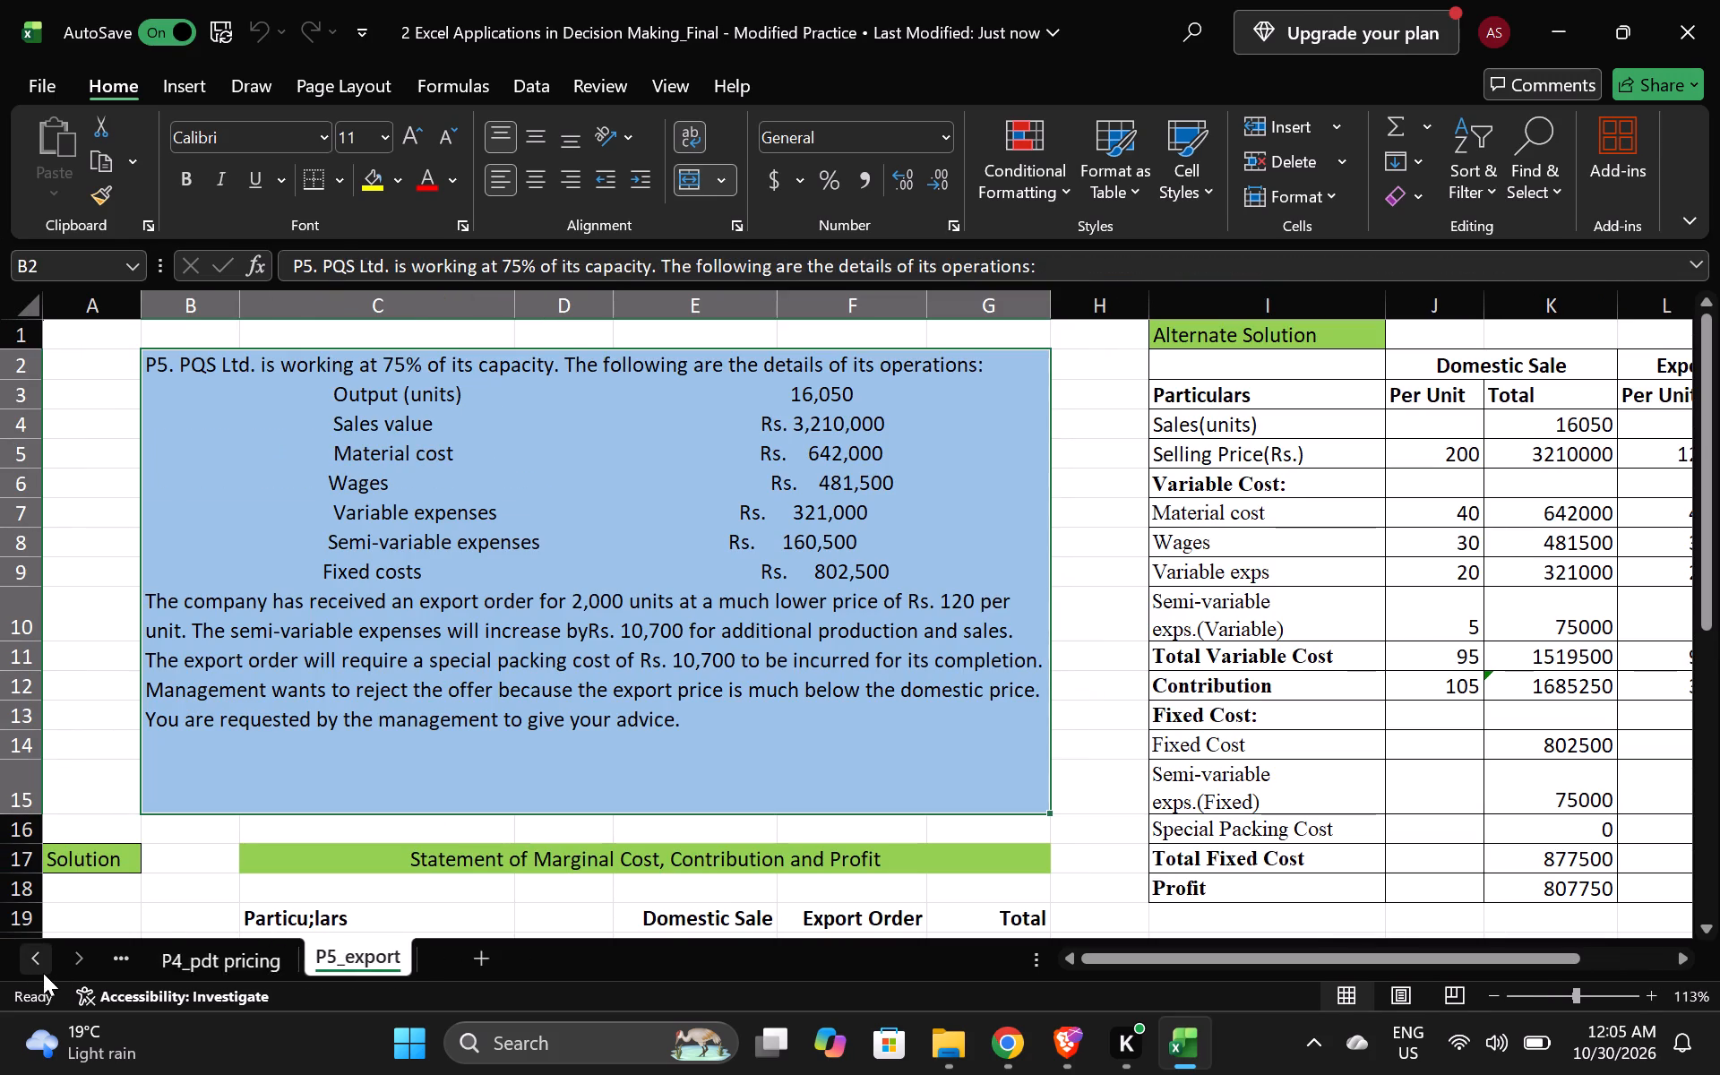
click(43, 973)
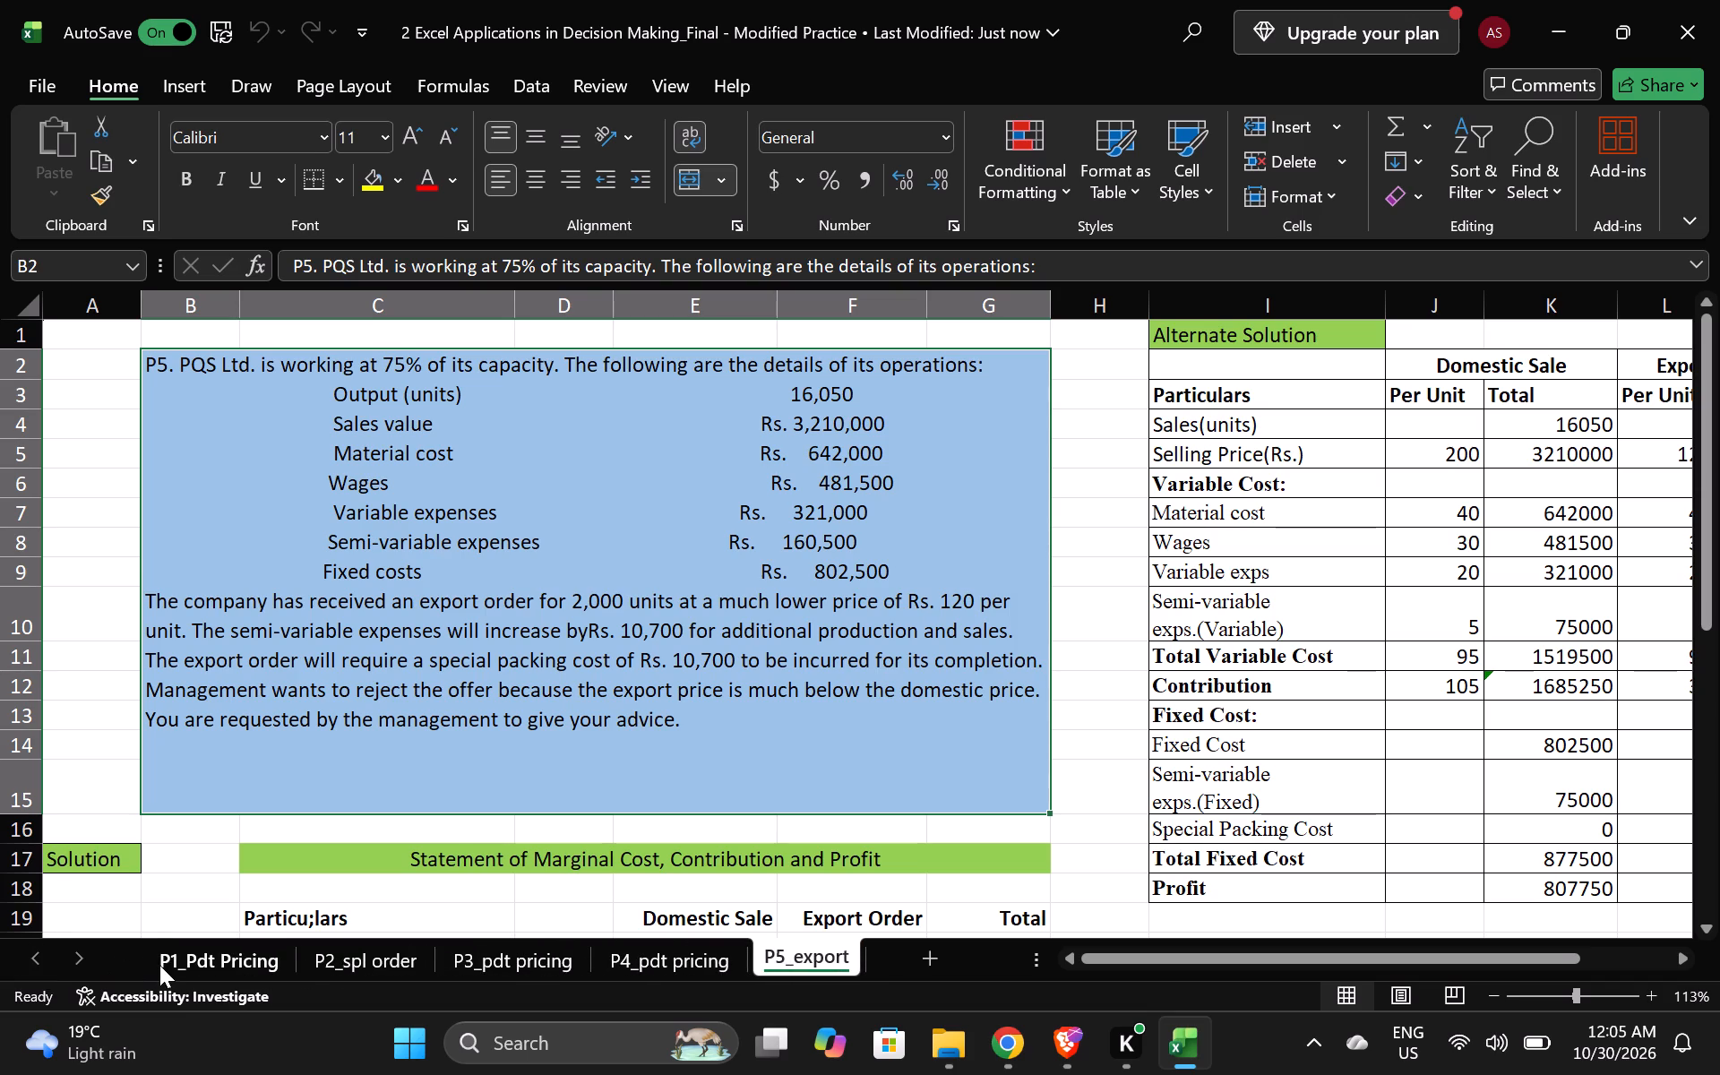
click(187, 959)
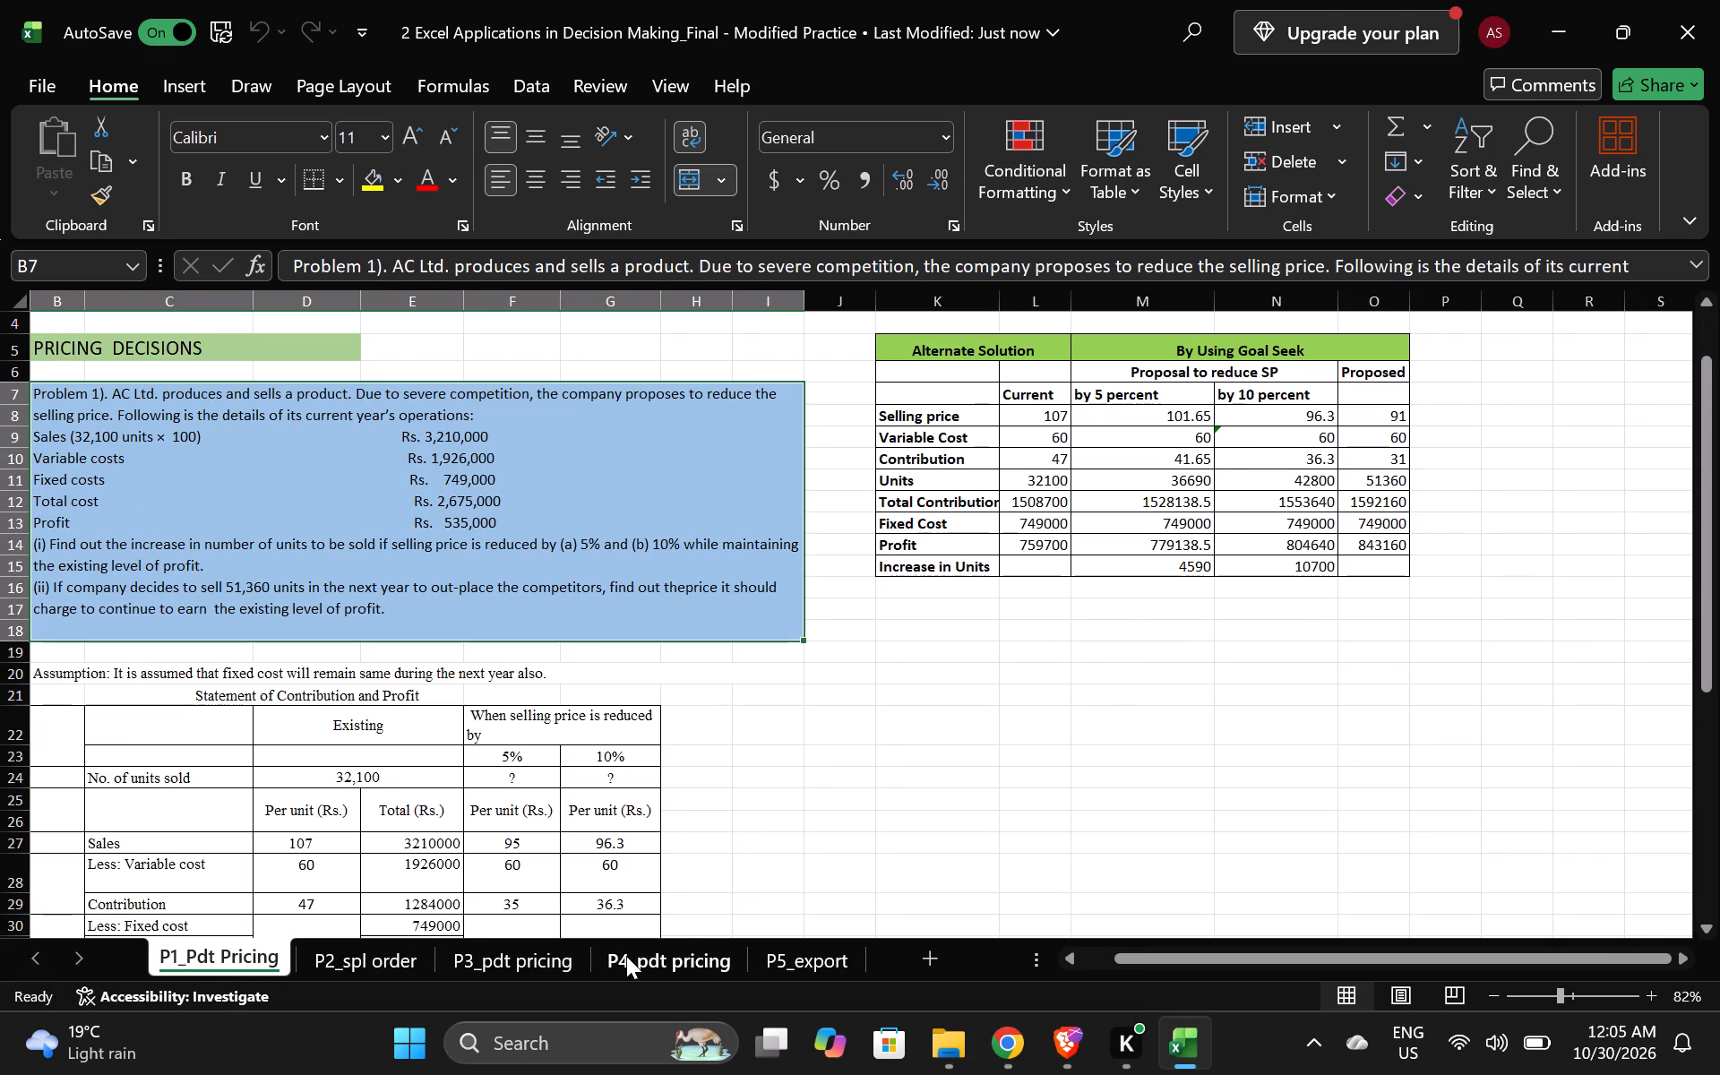
click(626, 956)
click(835, 965)
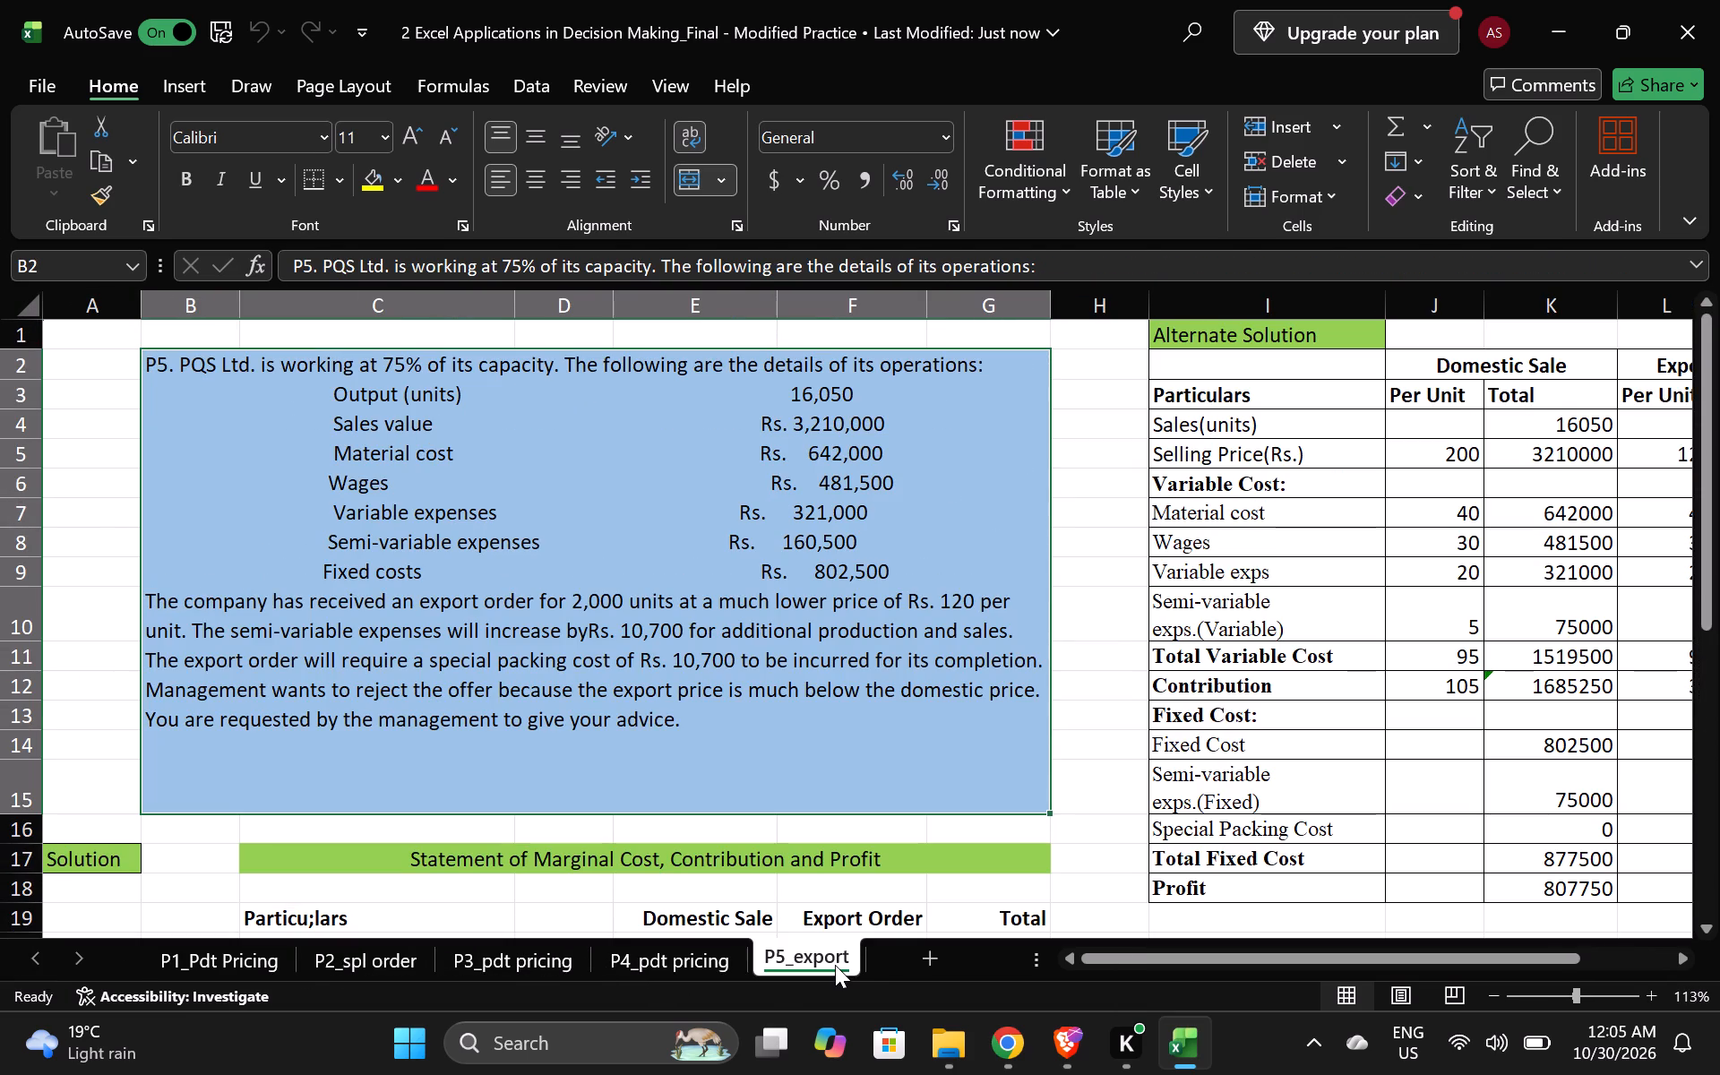
click(507, 969)
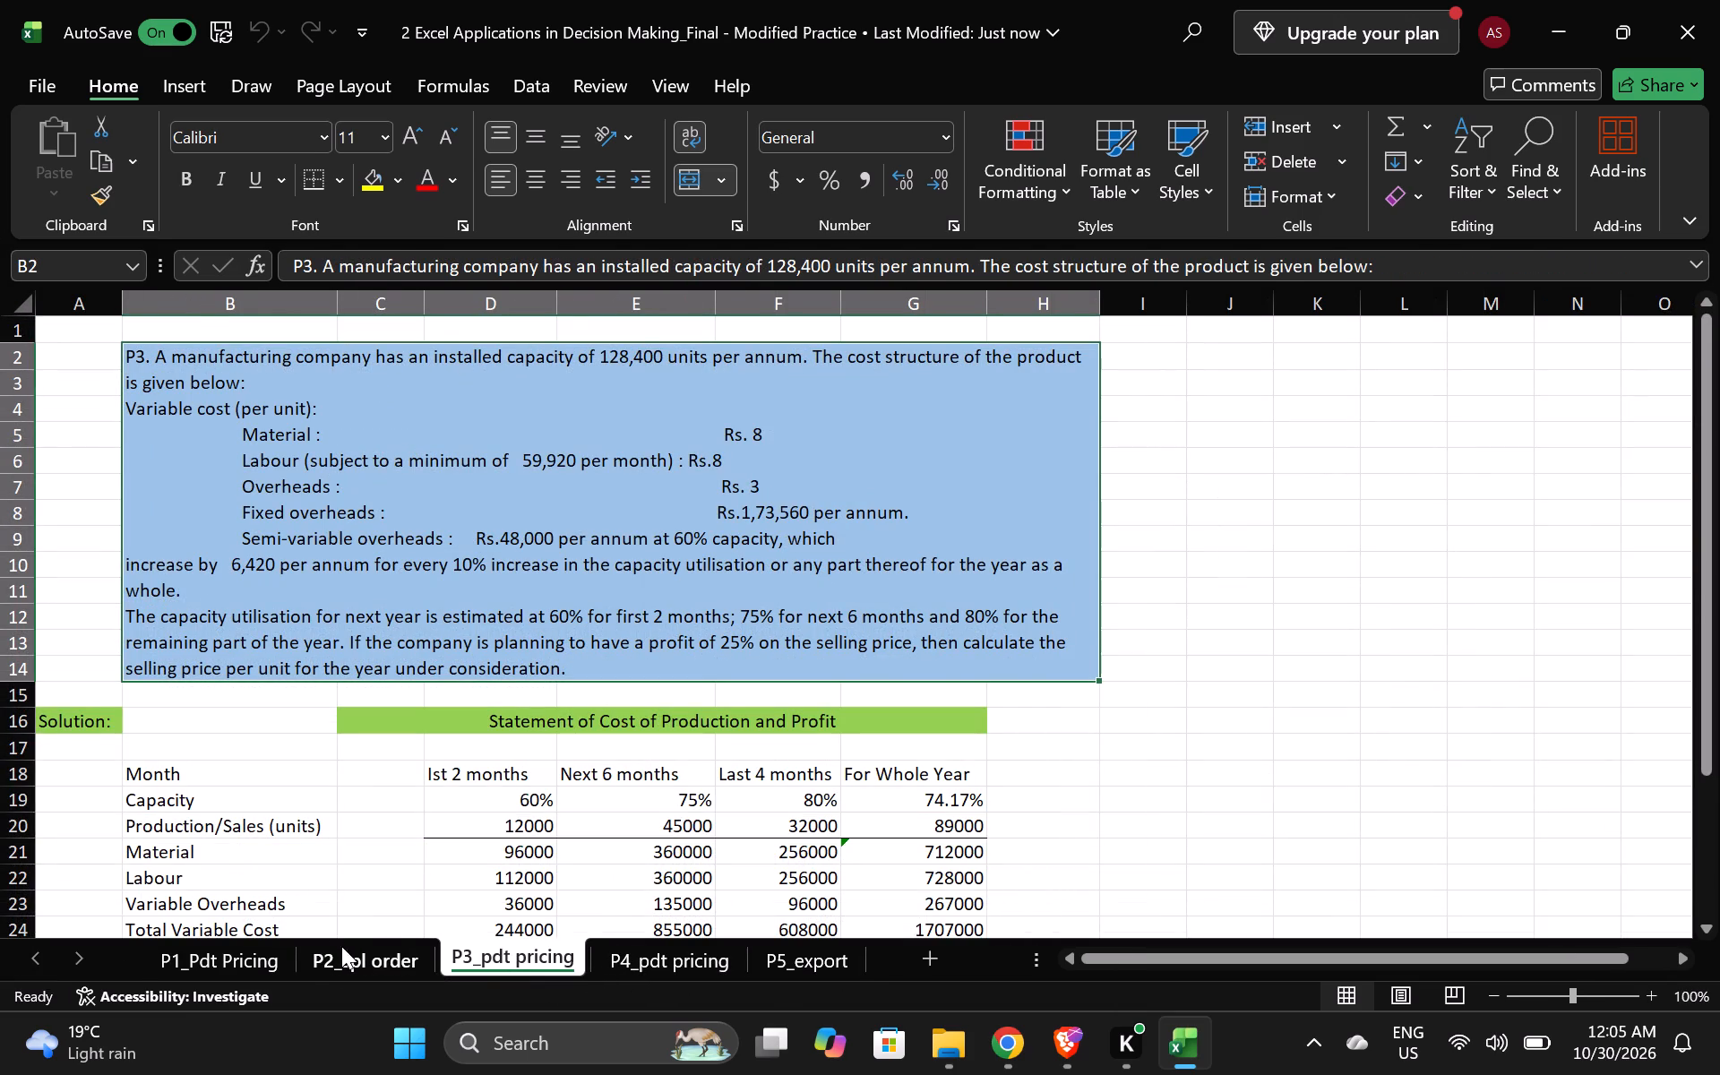
click(352, 966)
click(271, 968)
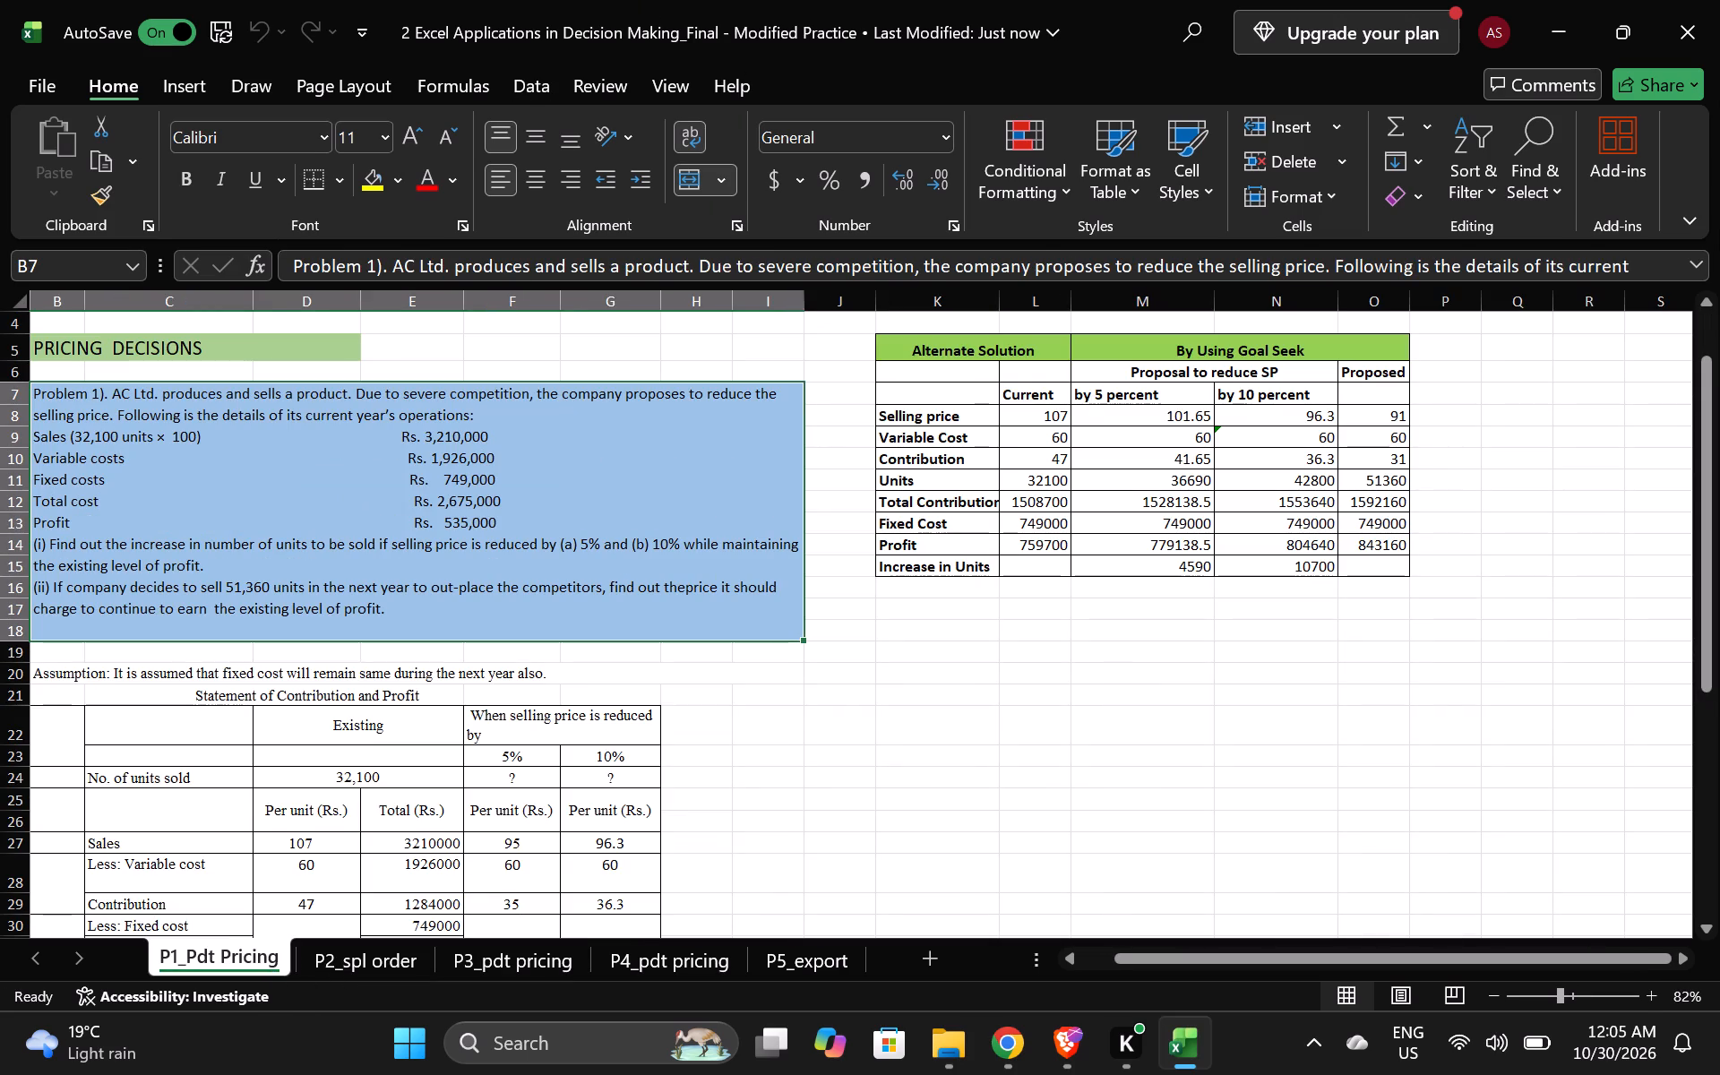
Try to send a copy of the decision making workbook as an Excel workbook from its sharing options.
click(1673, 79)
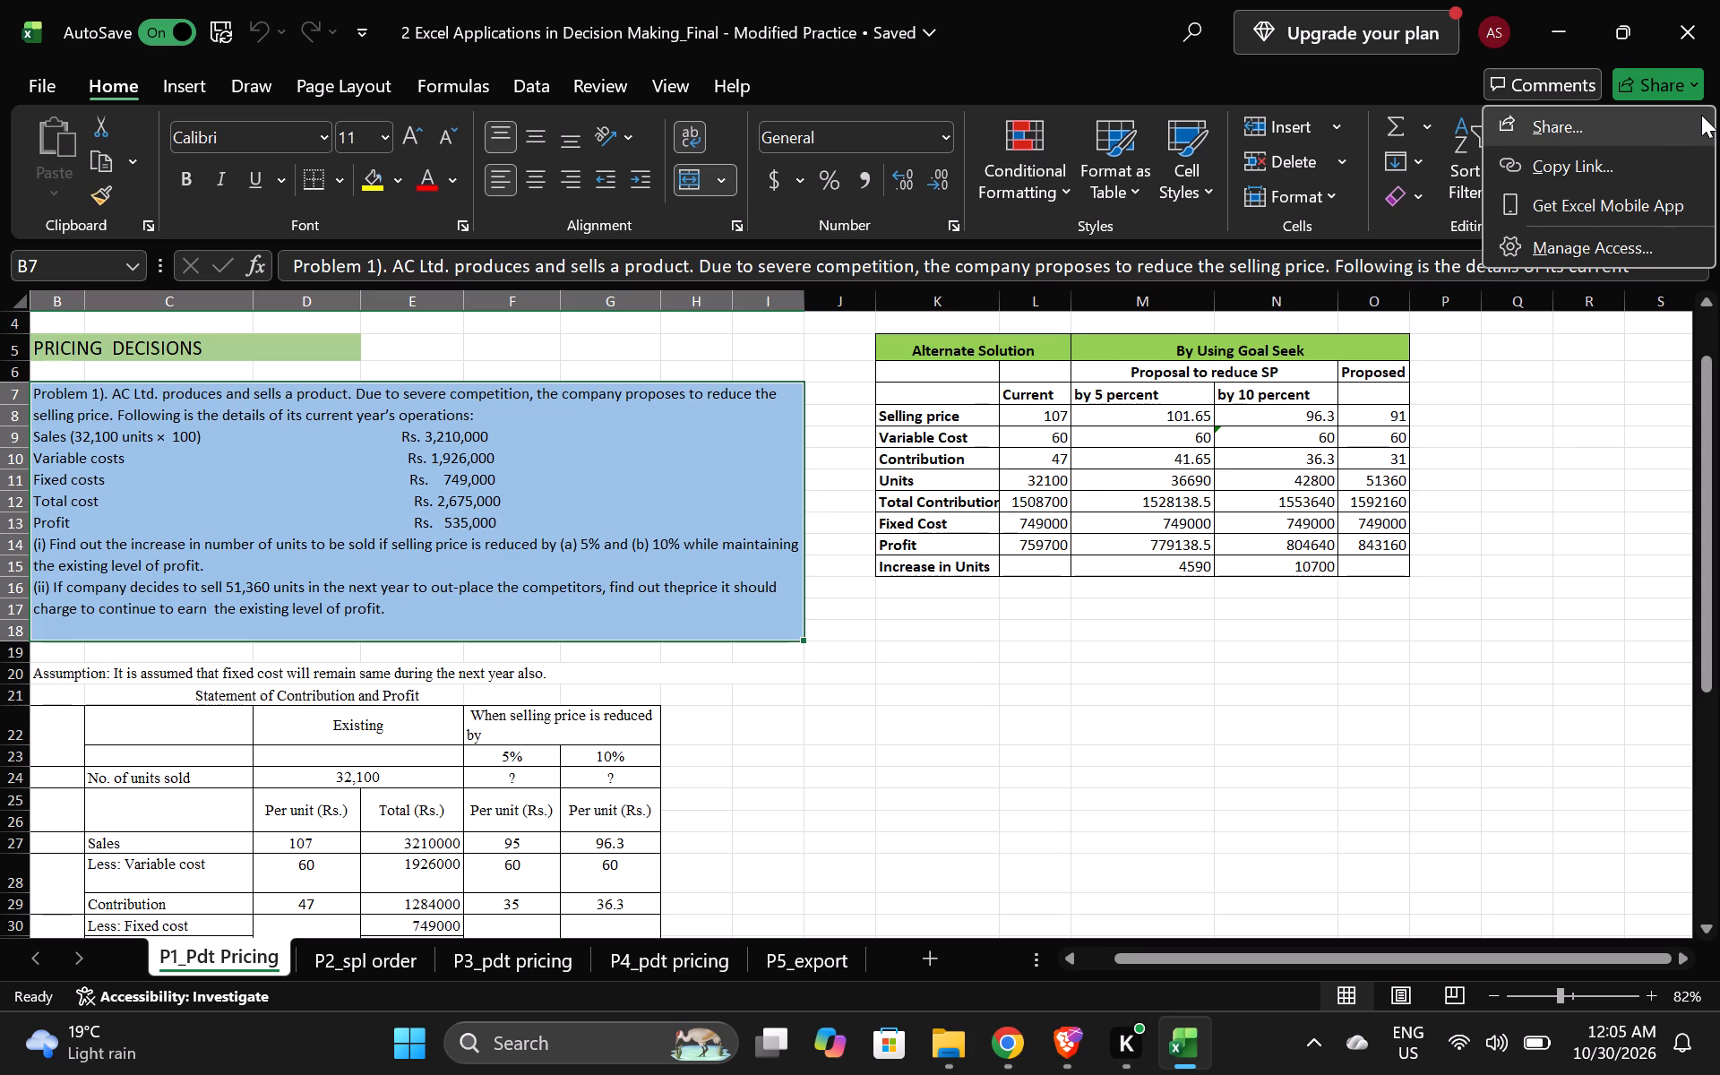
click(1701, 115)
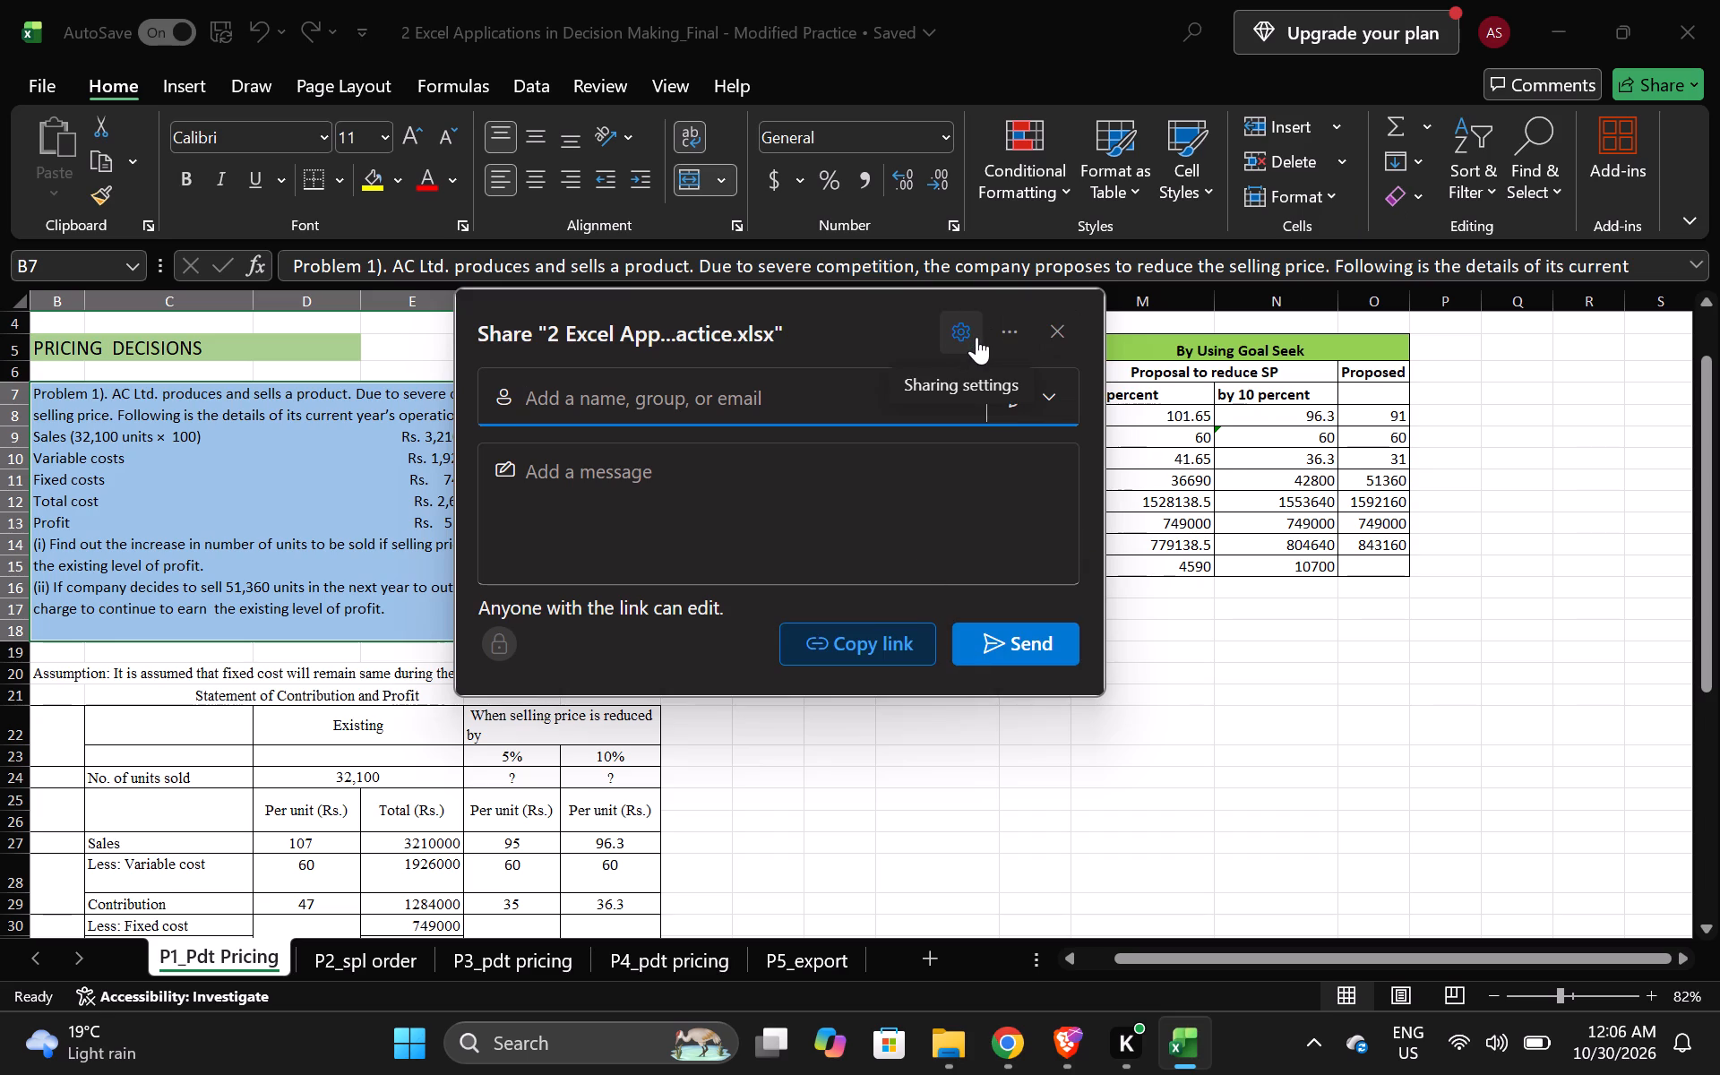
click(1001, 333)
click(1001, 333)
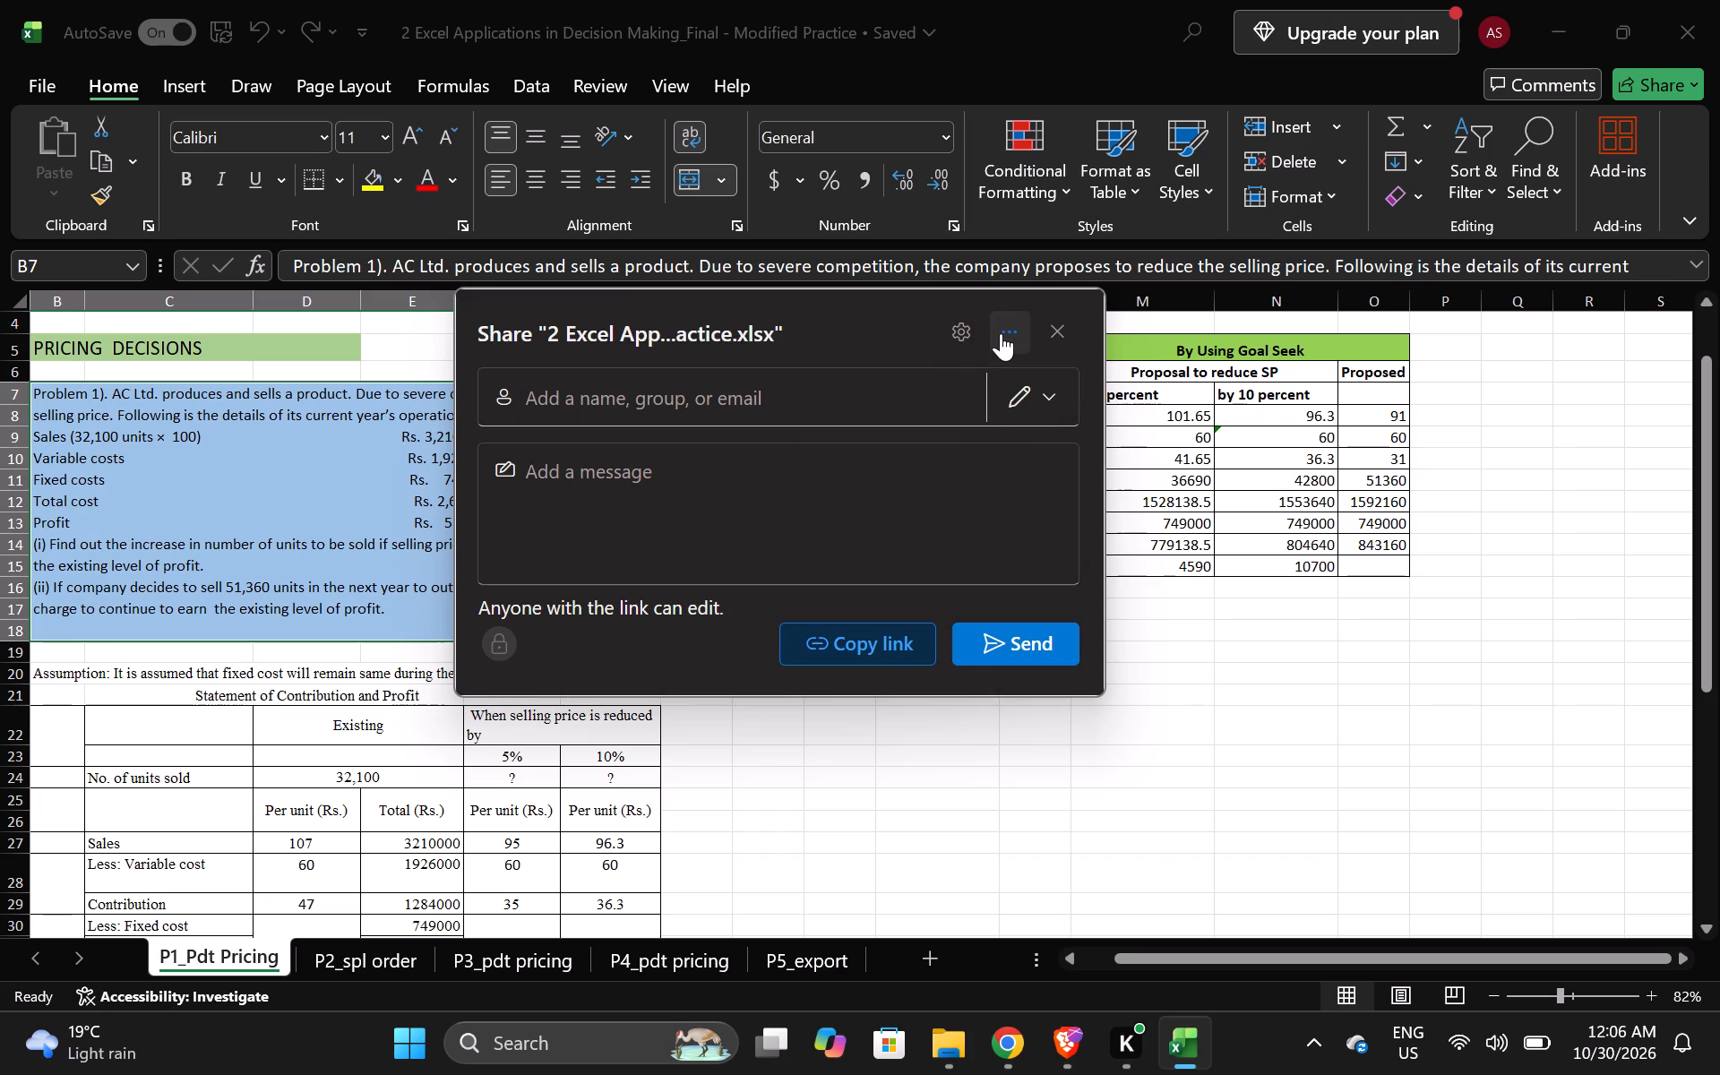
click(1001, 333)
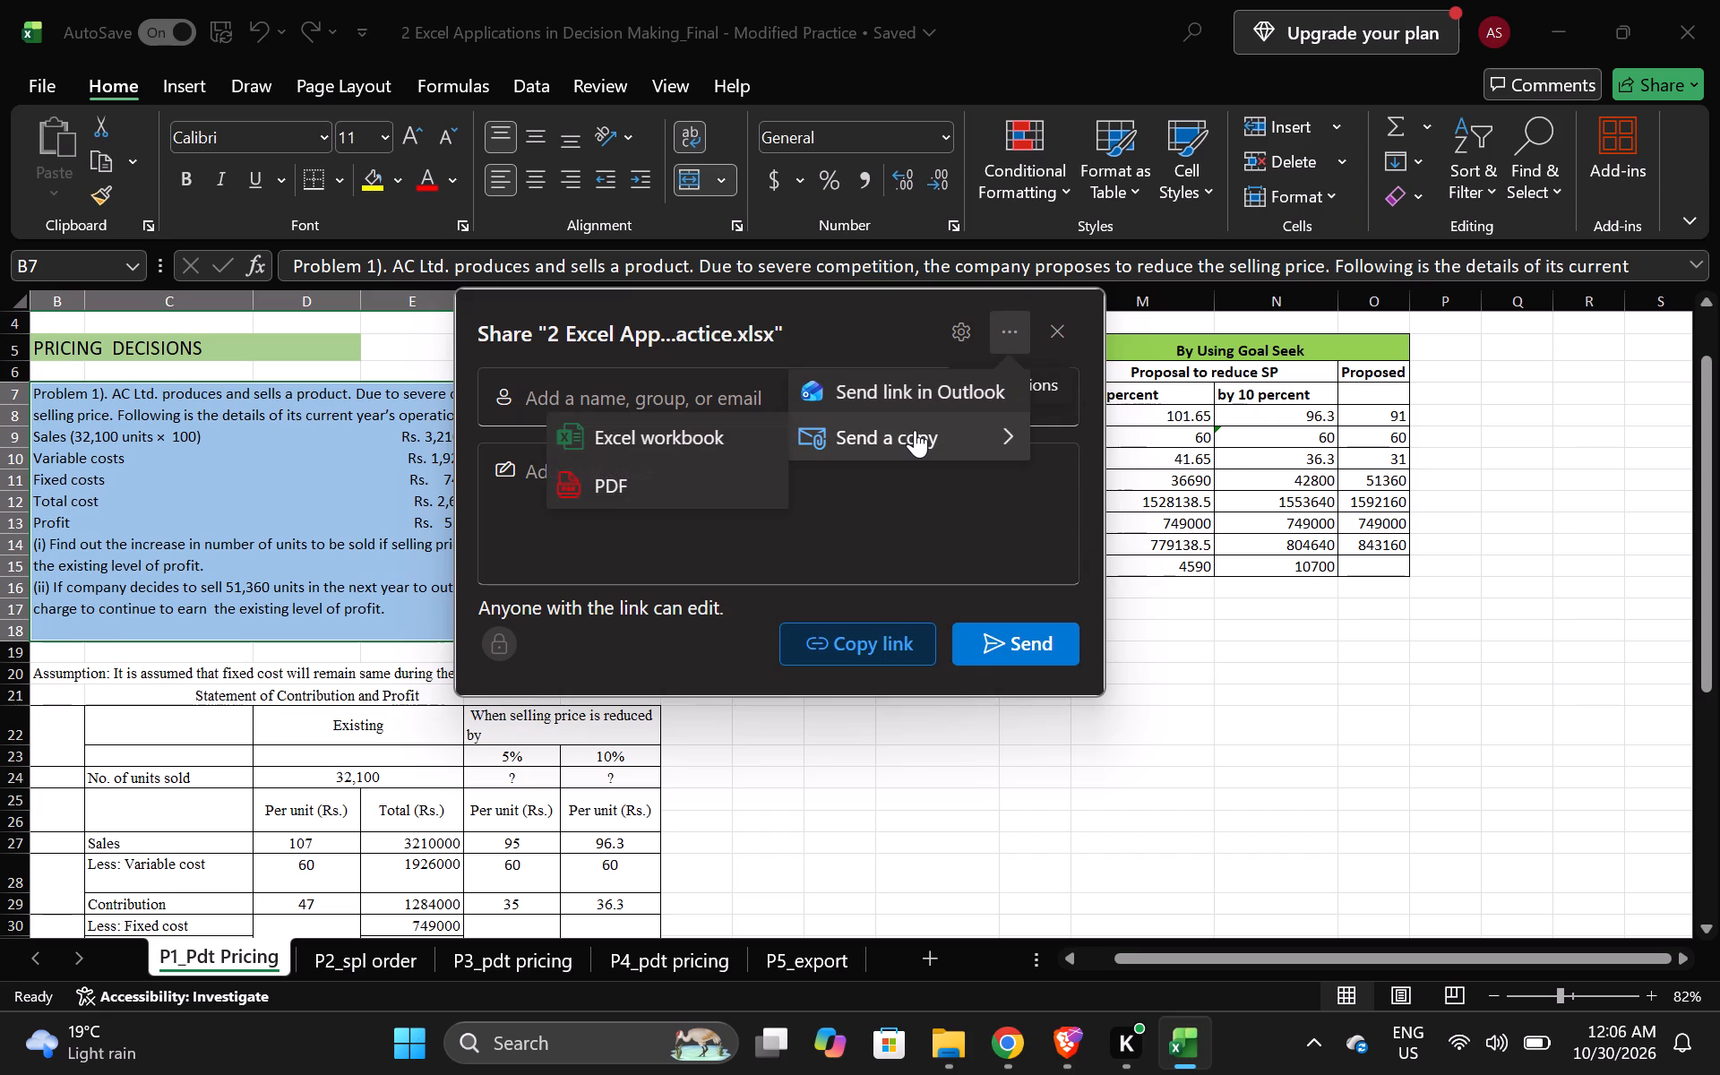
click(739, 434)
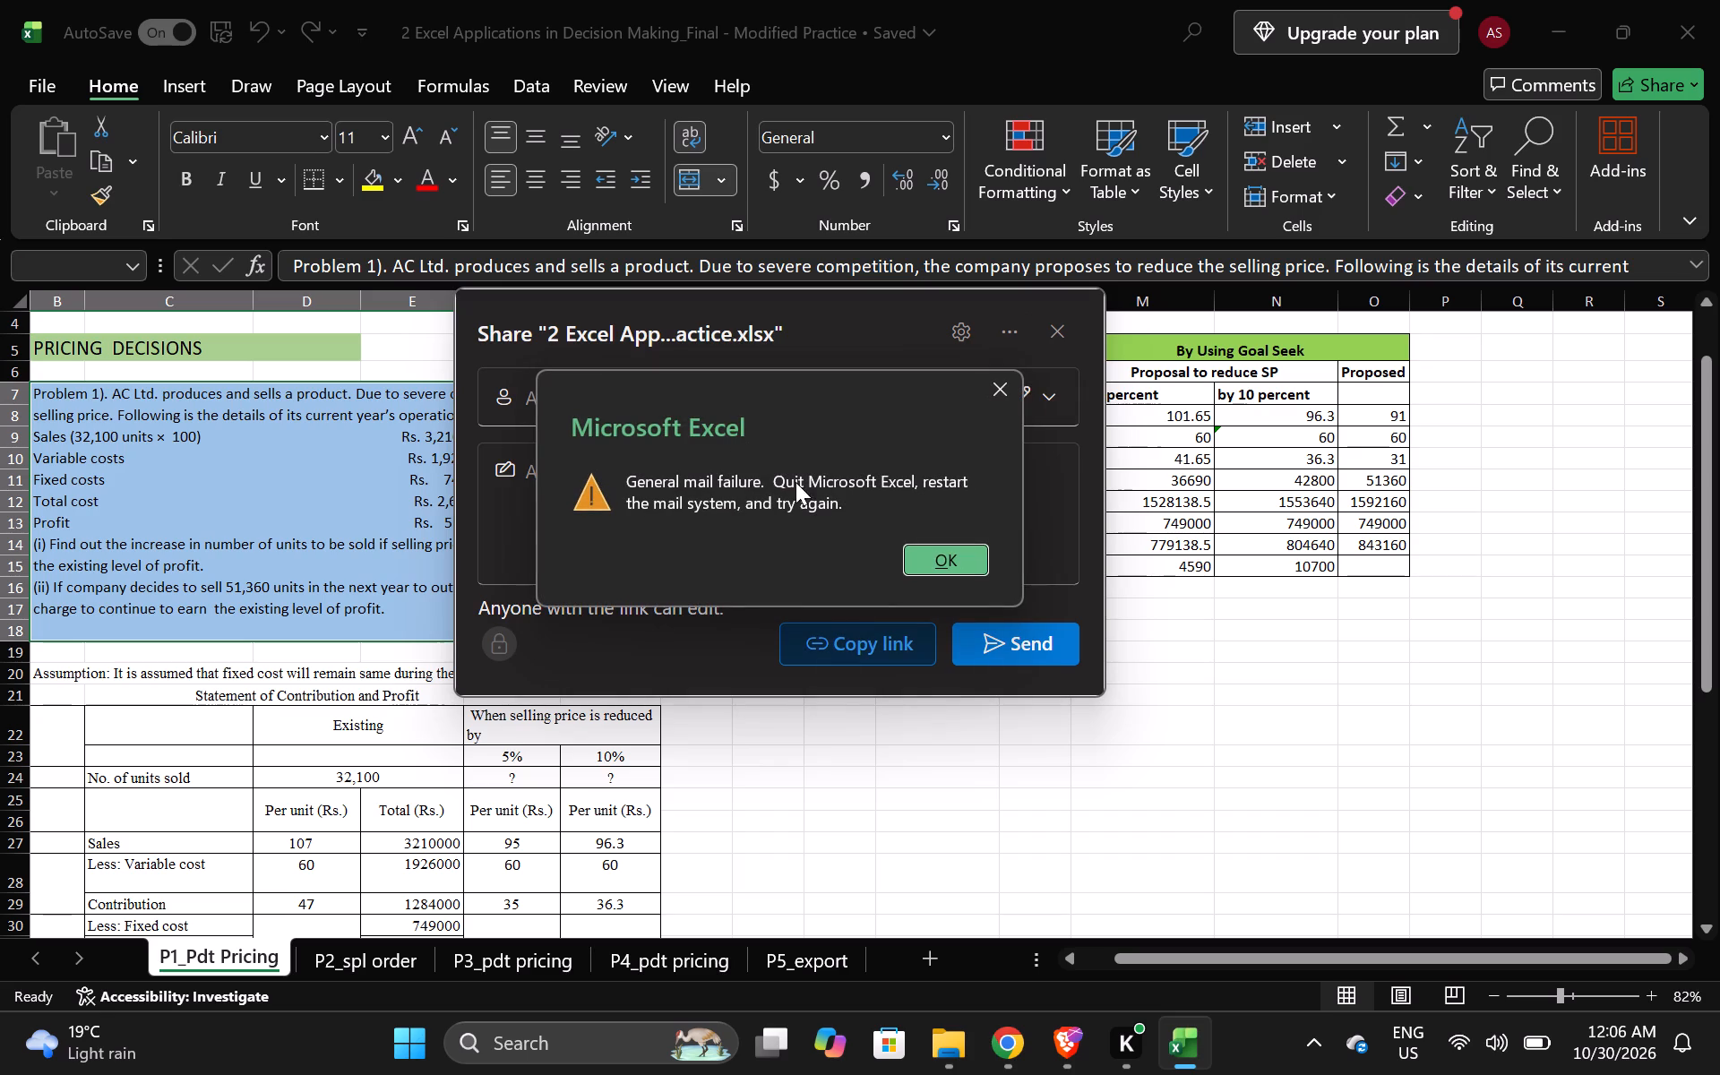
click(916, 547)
Check who has access to the decision making workbook in Manage Access.
click(1678, 86)
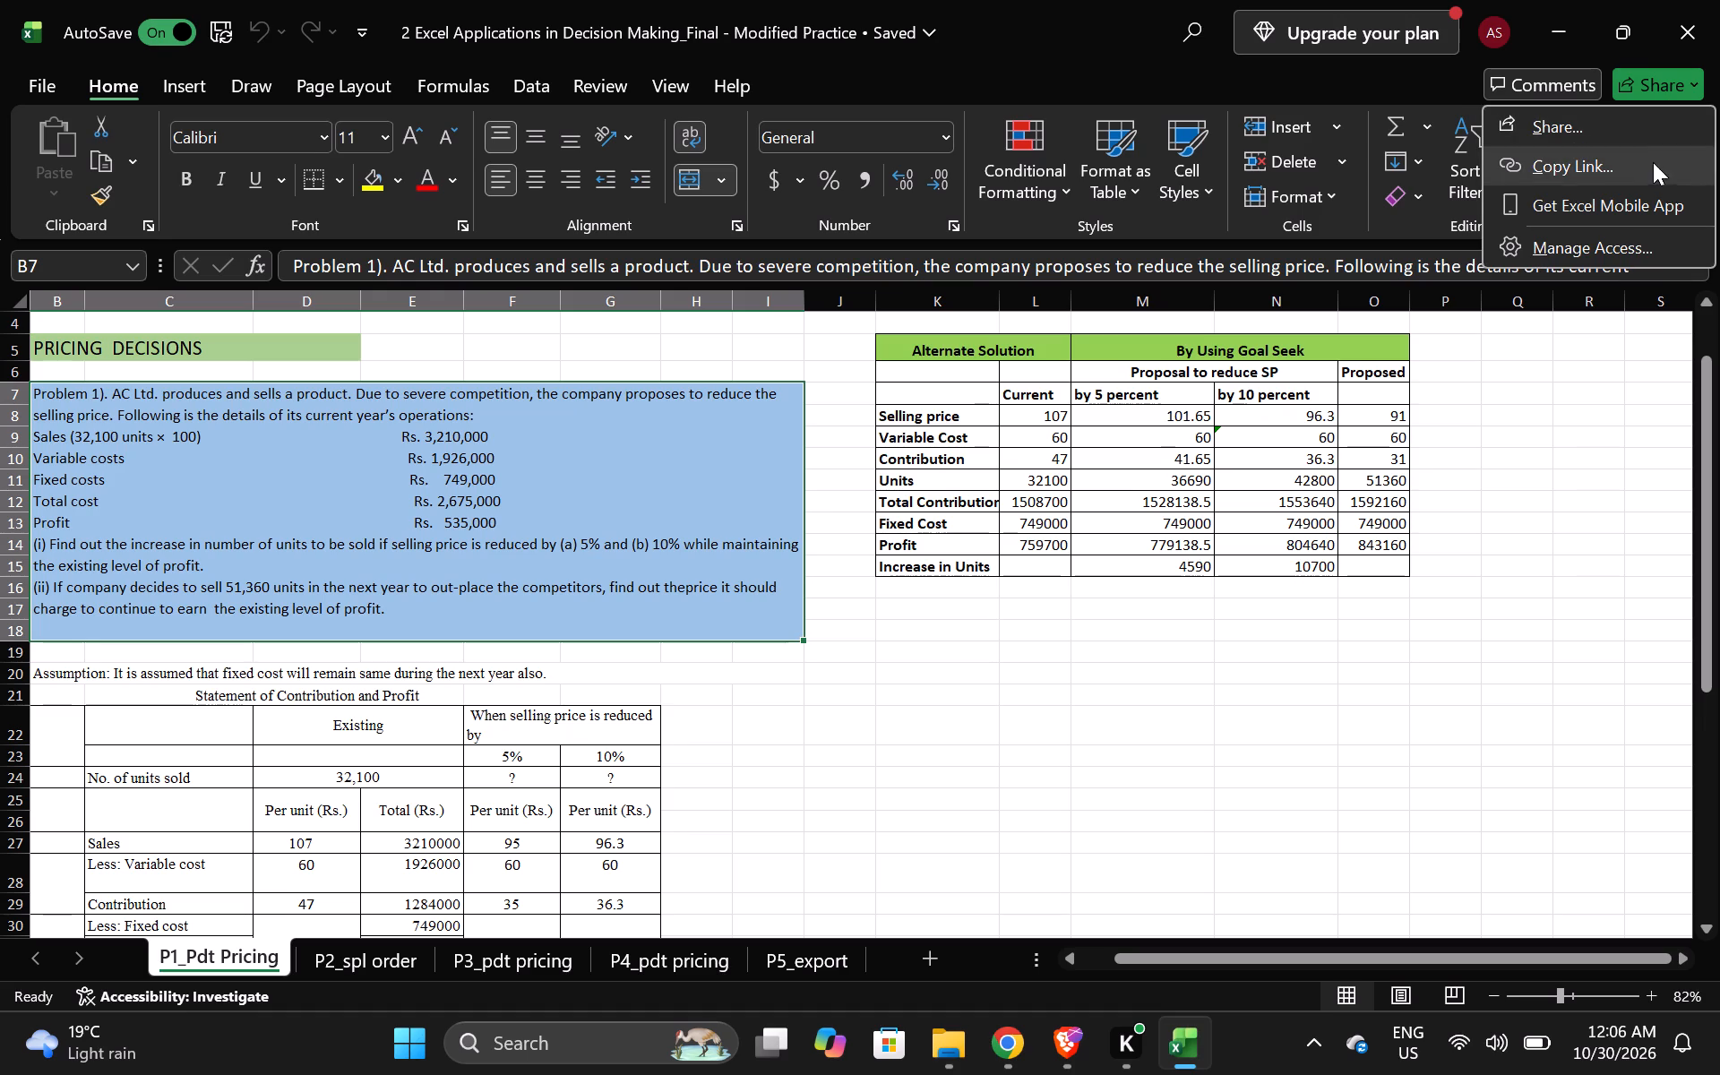
click(1635, 243)
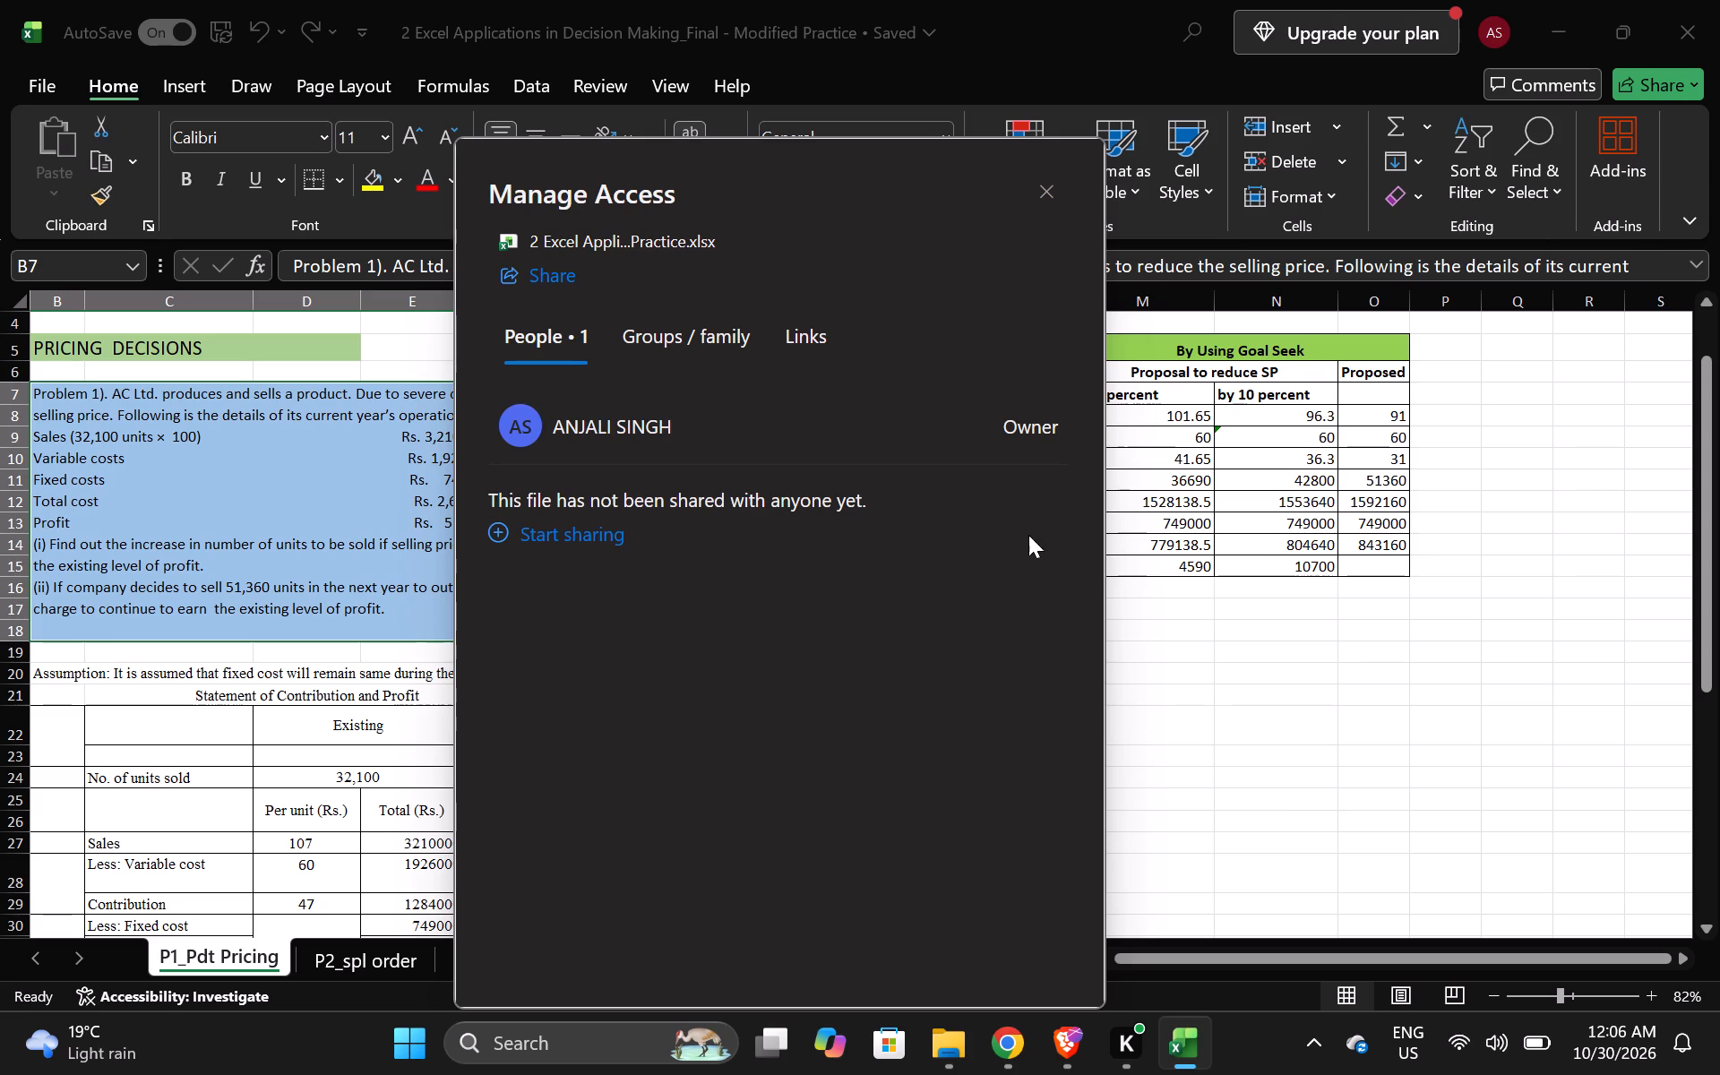
click(1300, 443)
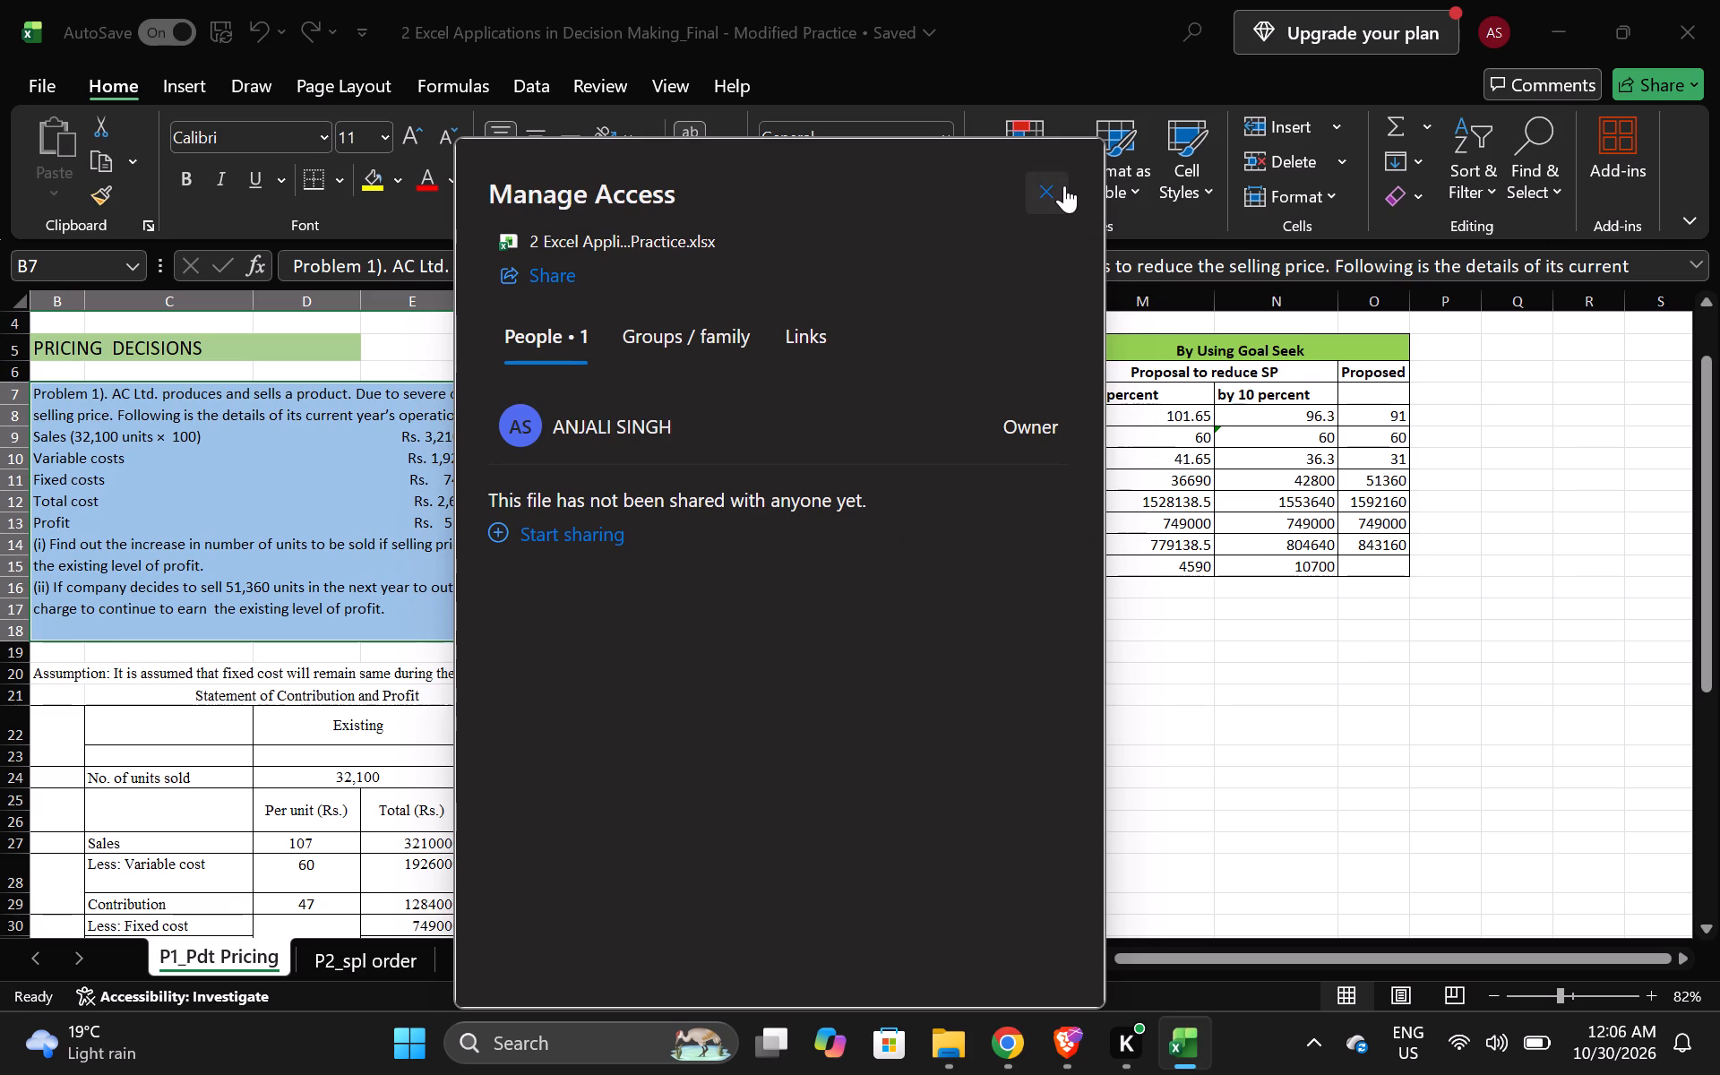
click(1064, 185)
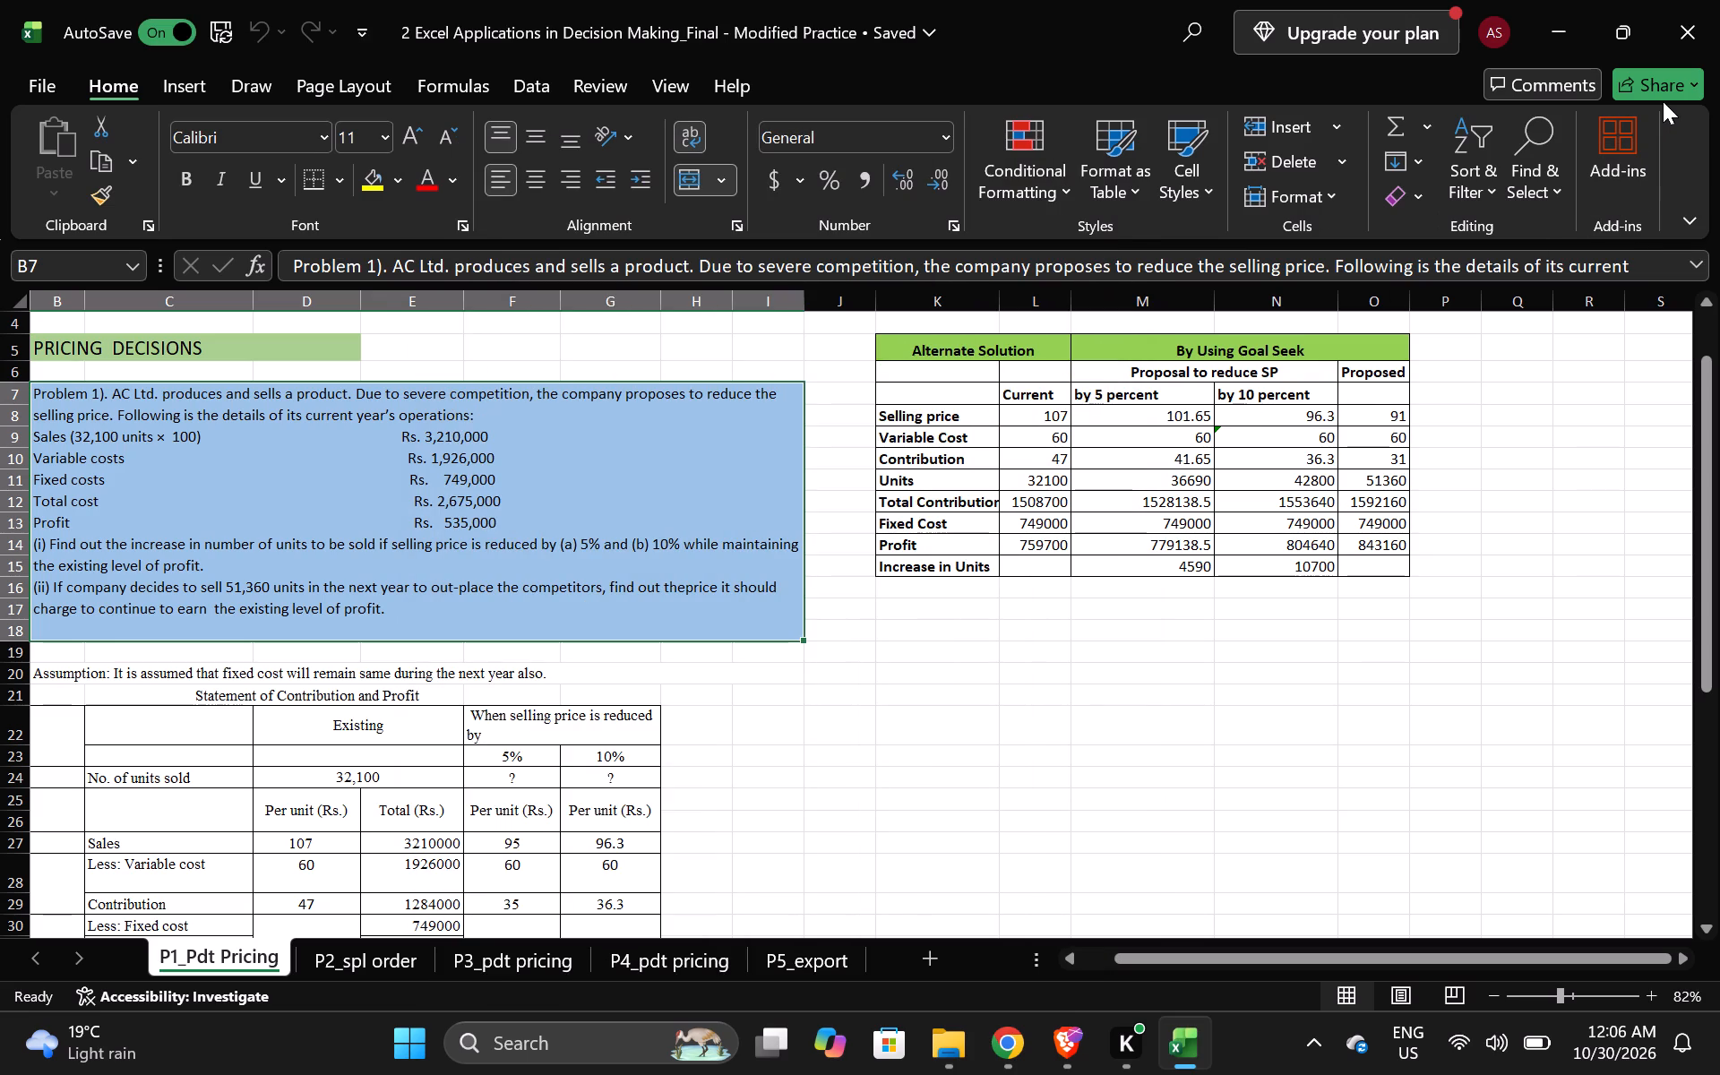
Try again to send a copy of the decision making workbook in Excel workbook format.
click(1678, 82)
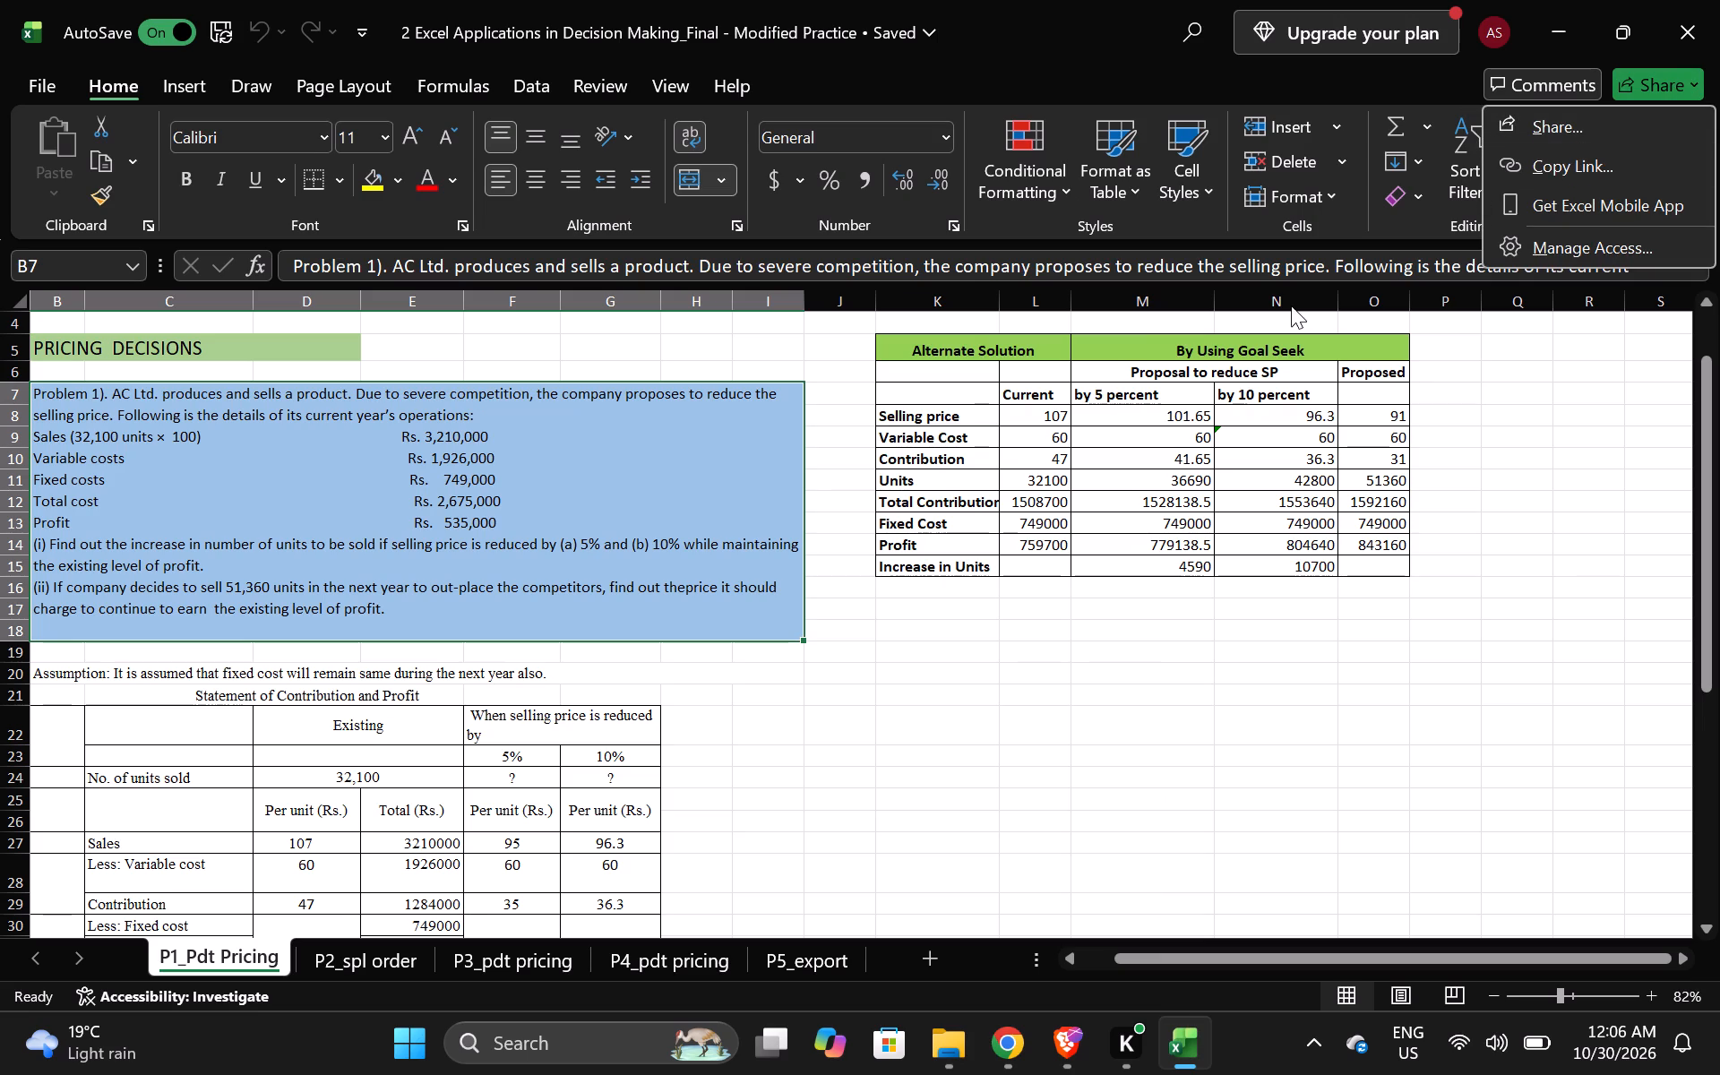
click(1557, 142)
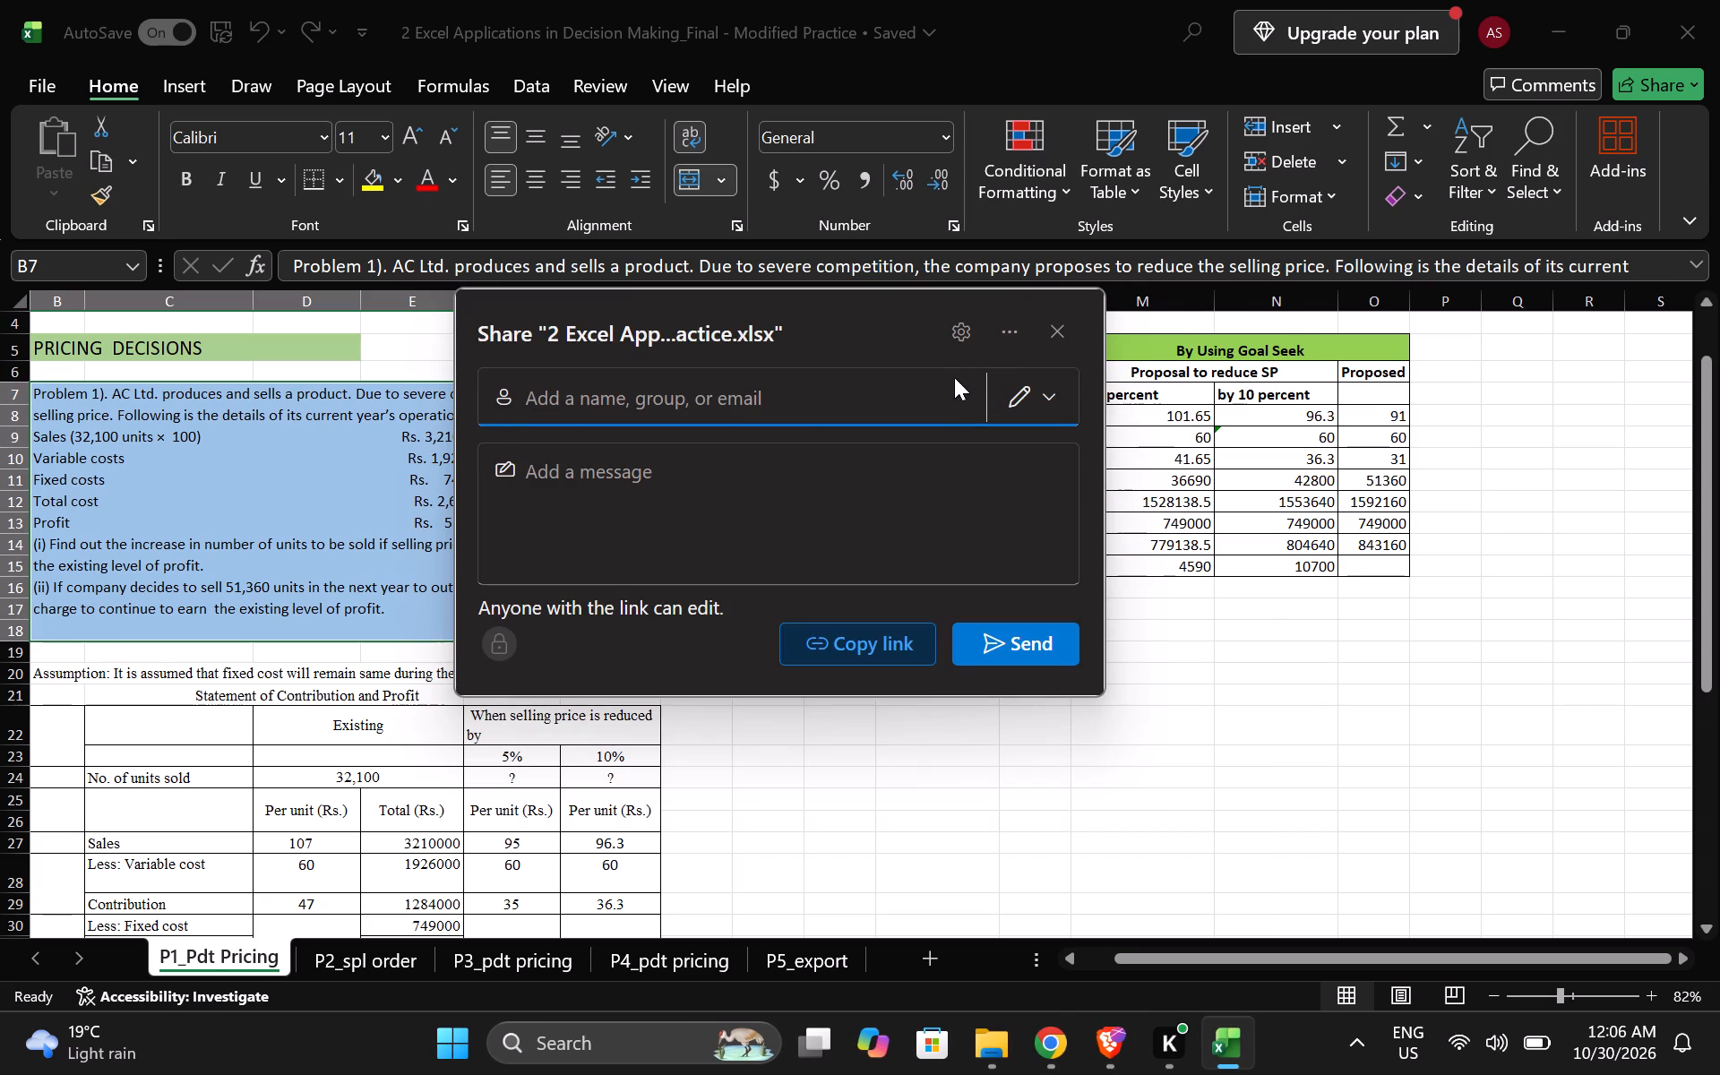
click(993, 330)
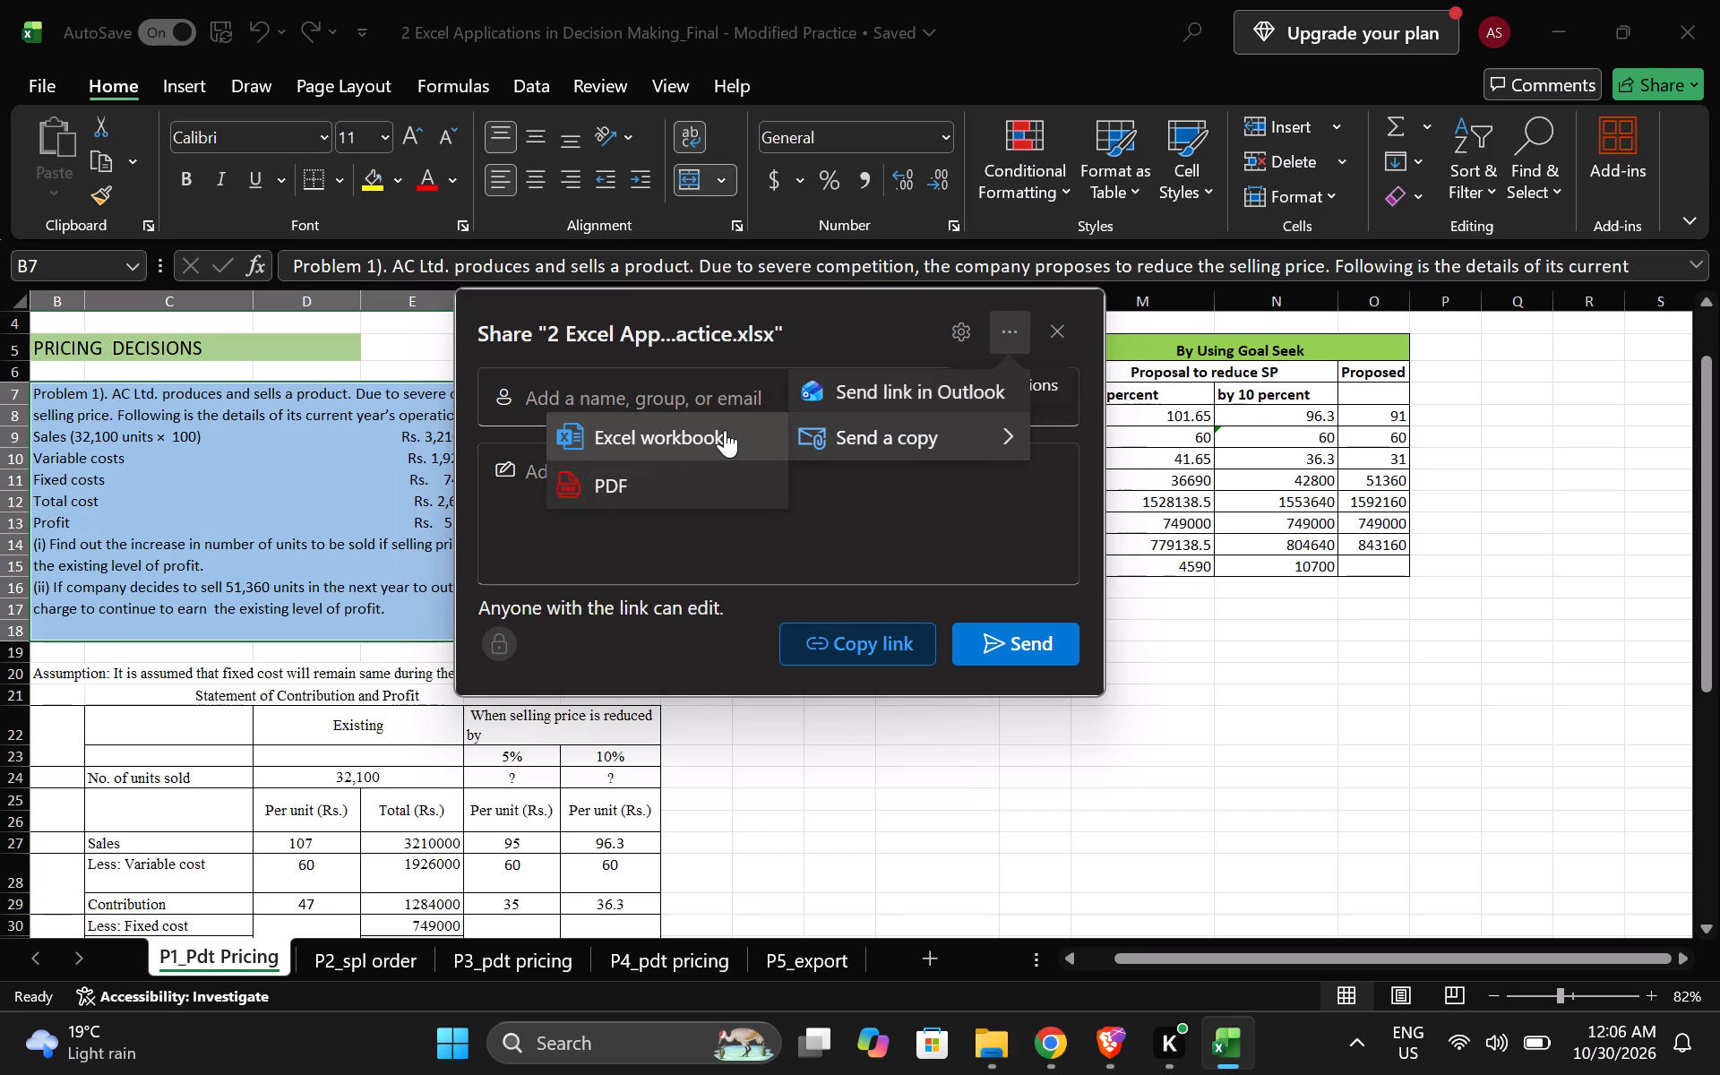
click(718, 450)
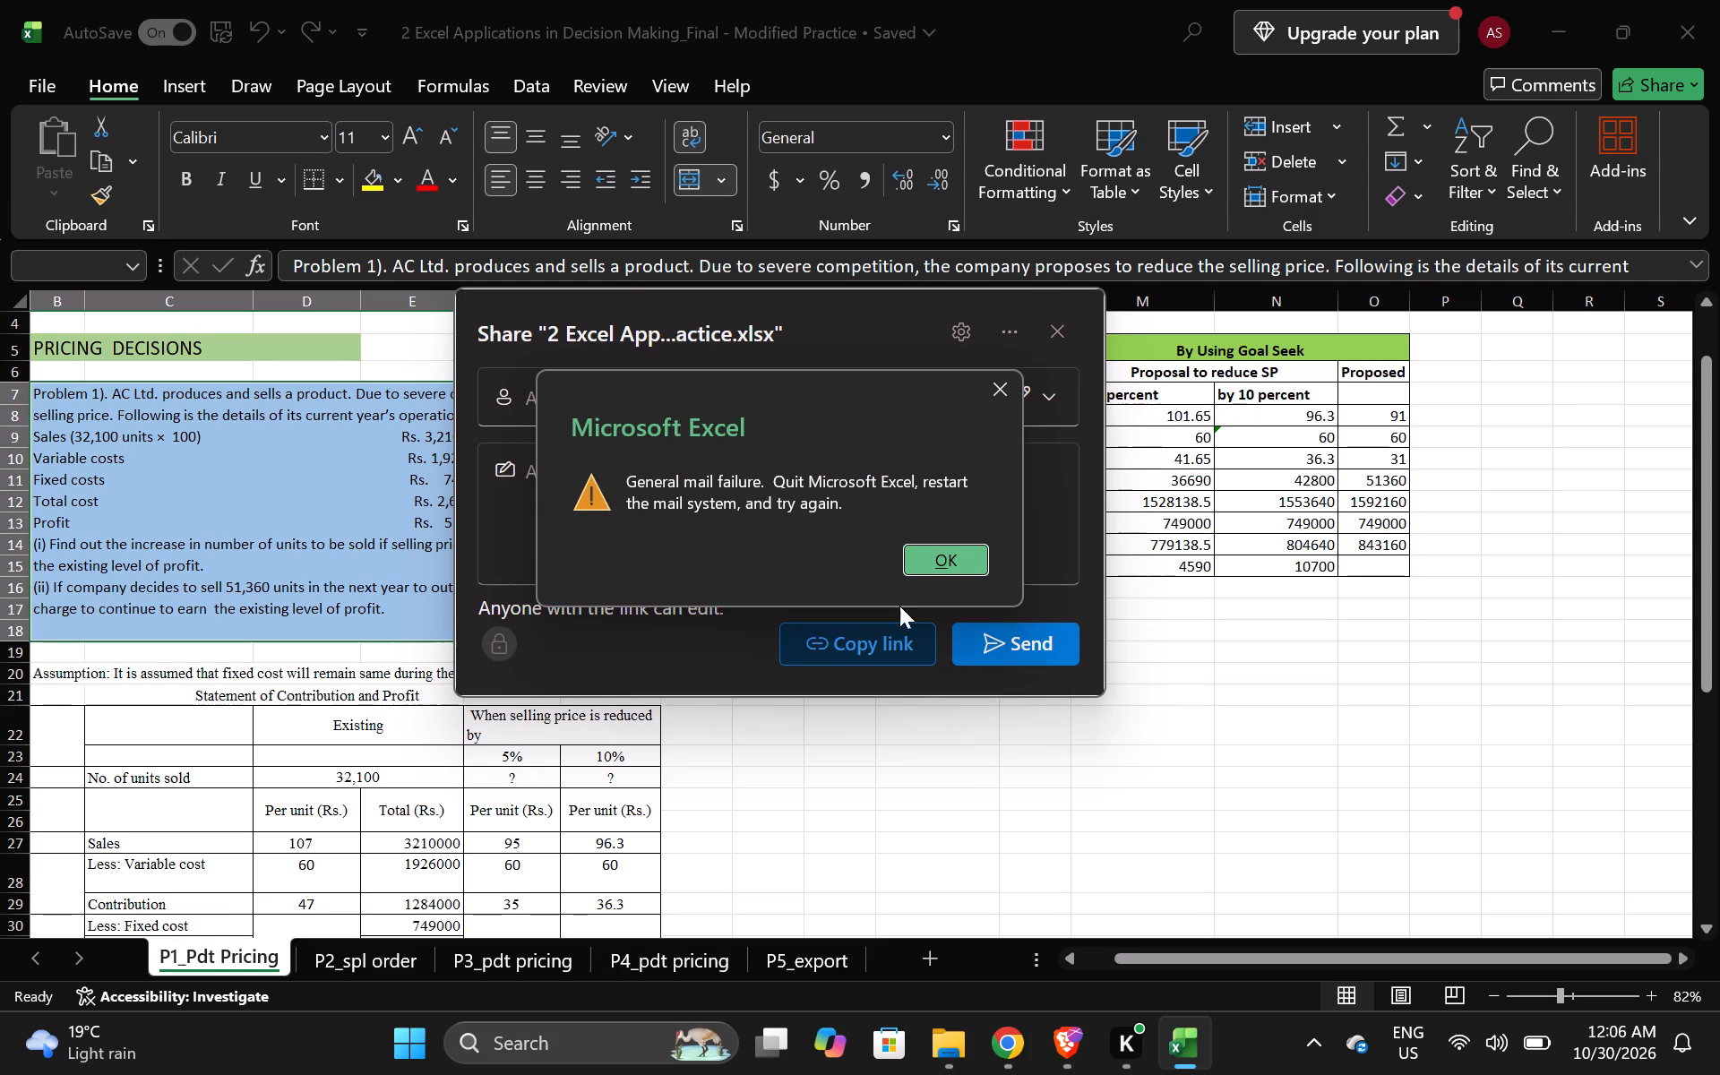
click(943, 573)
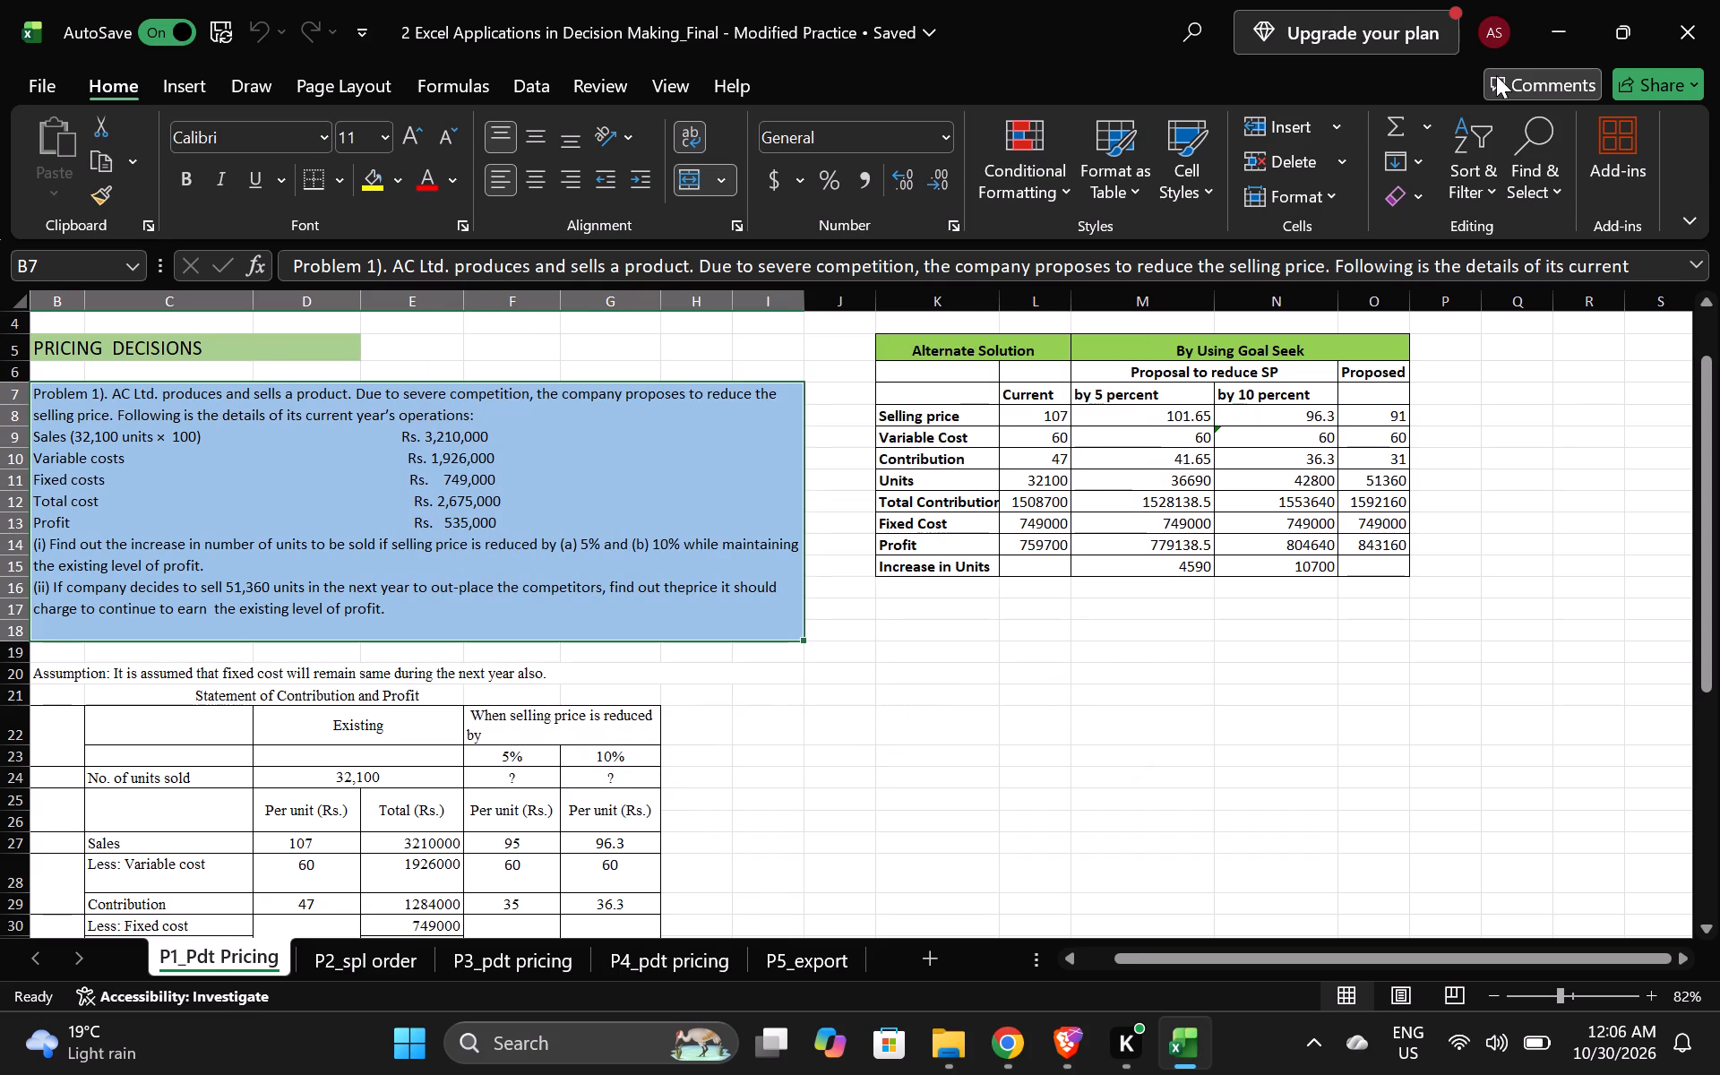
Set the decision making workbook's sharing link to work for "People you choose".
click(1678, 72)
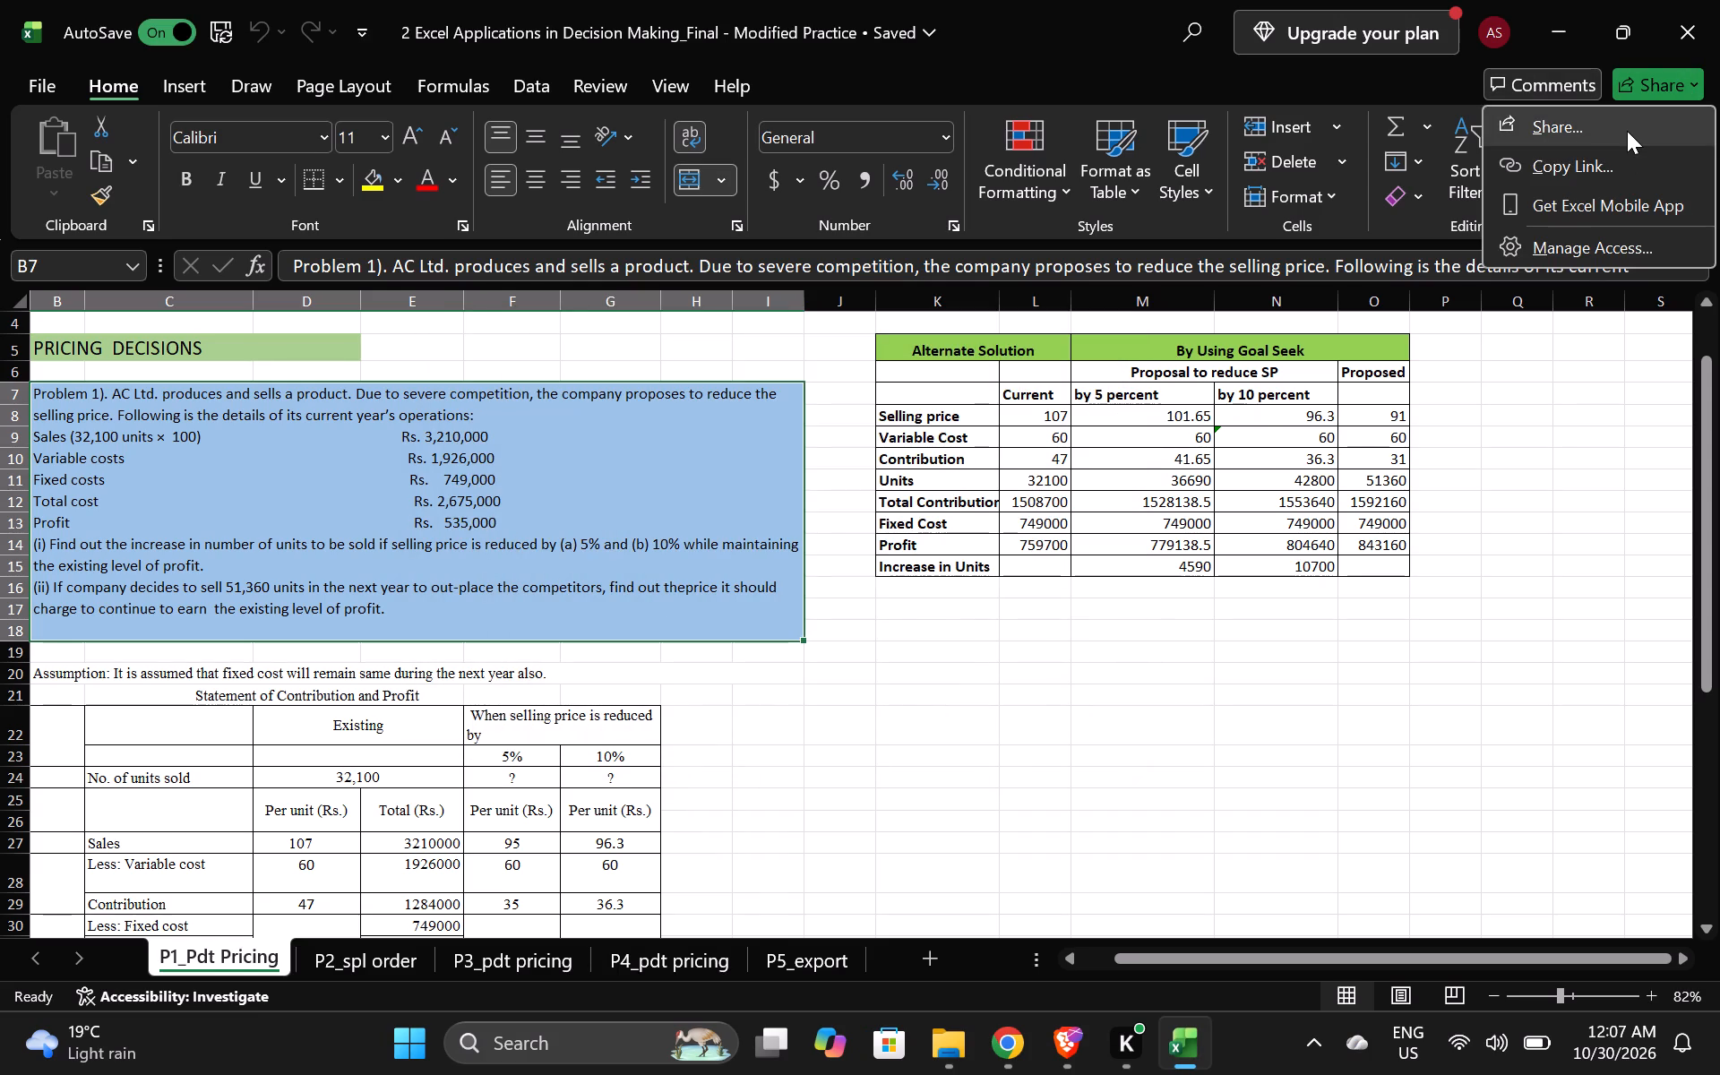
click(1627, 131)
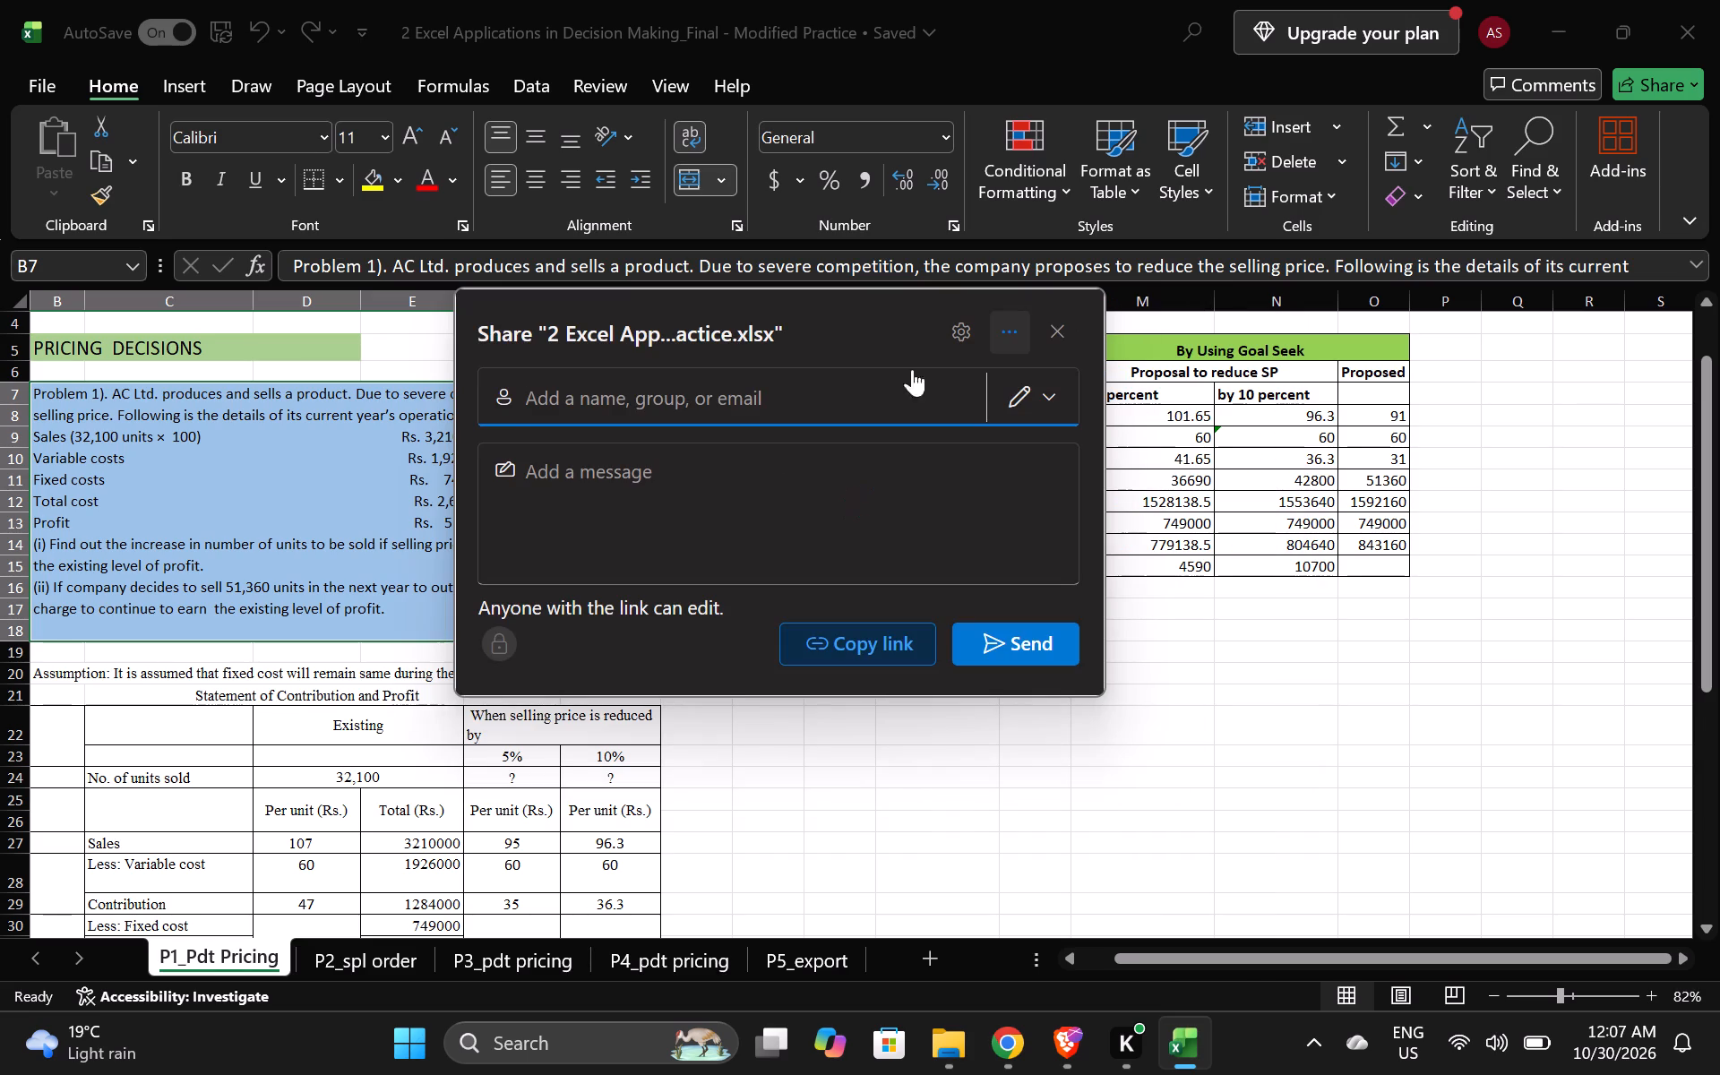
click(663, 605)
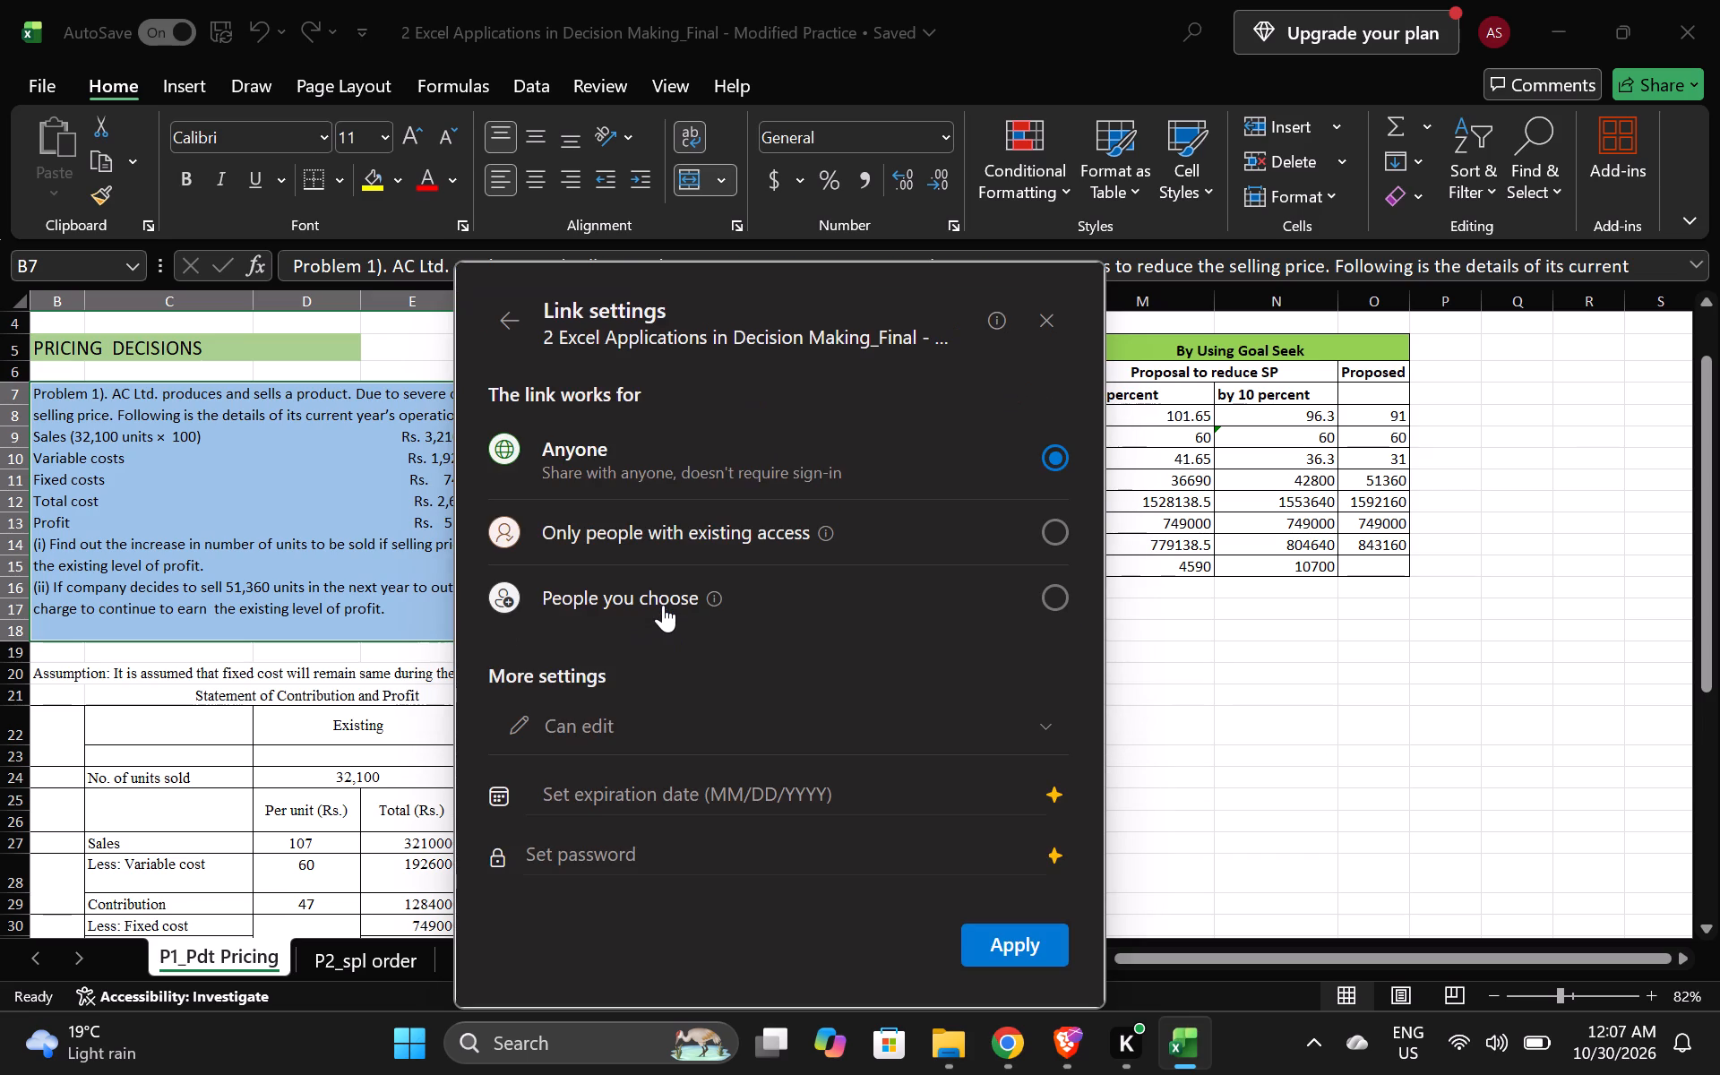
scroll(707, 761, down, 1)
click(815, 697)
drag(770, 595, 732, 528)
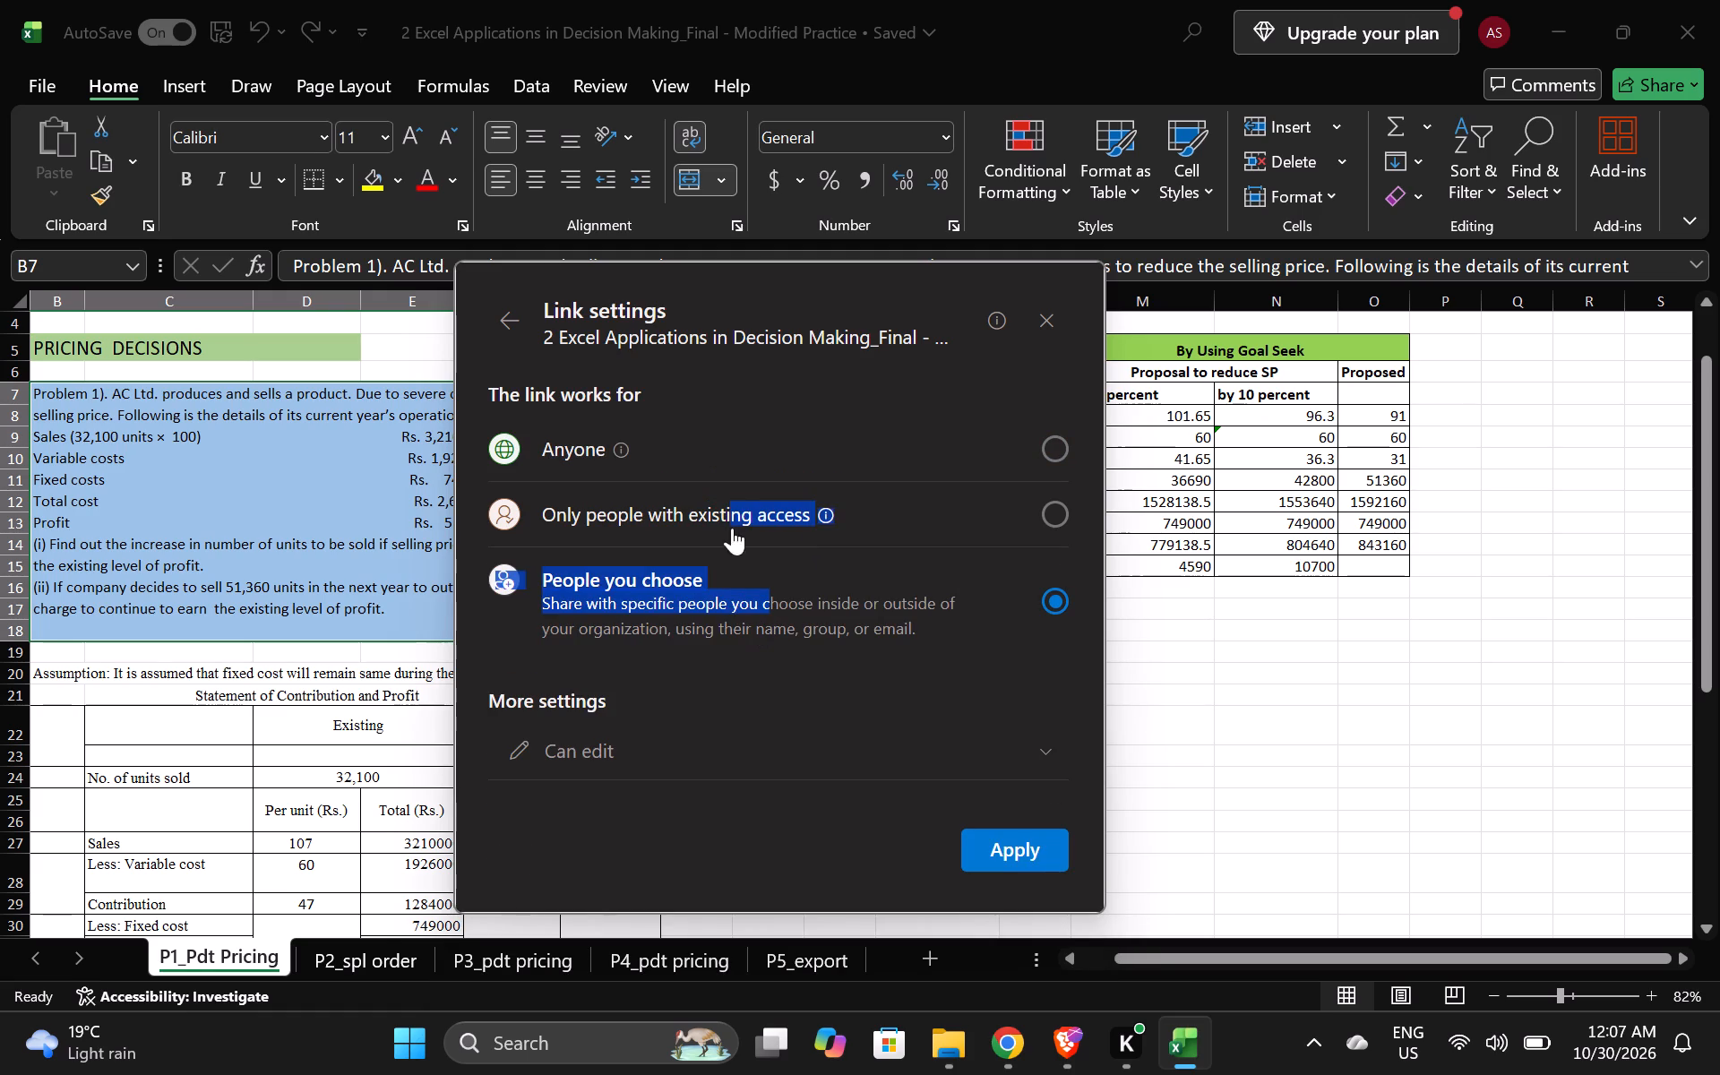
drag(732, 528, 727, 607)
click(757, 714)
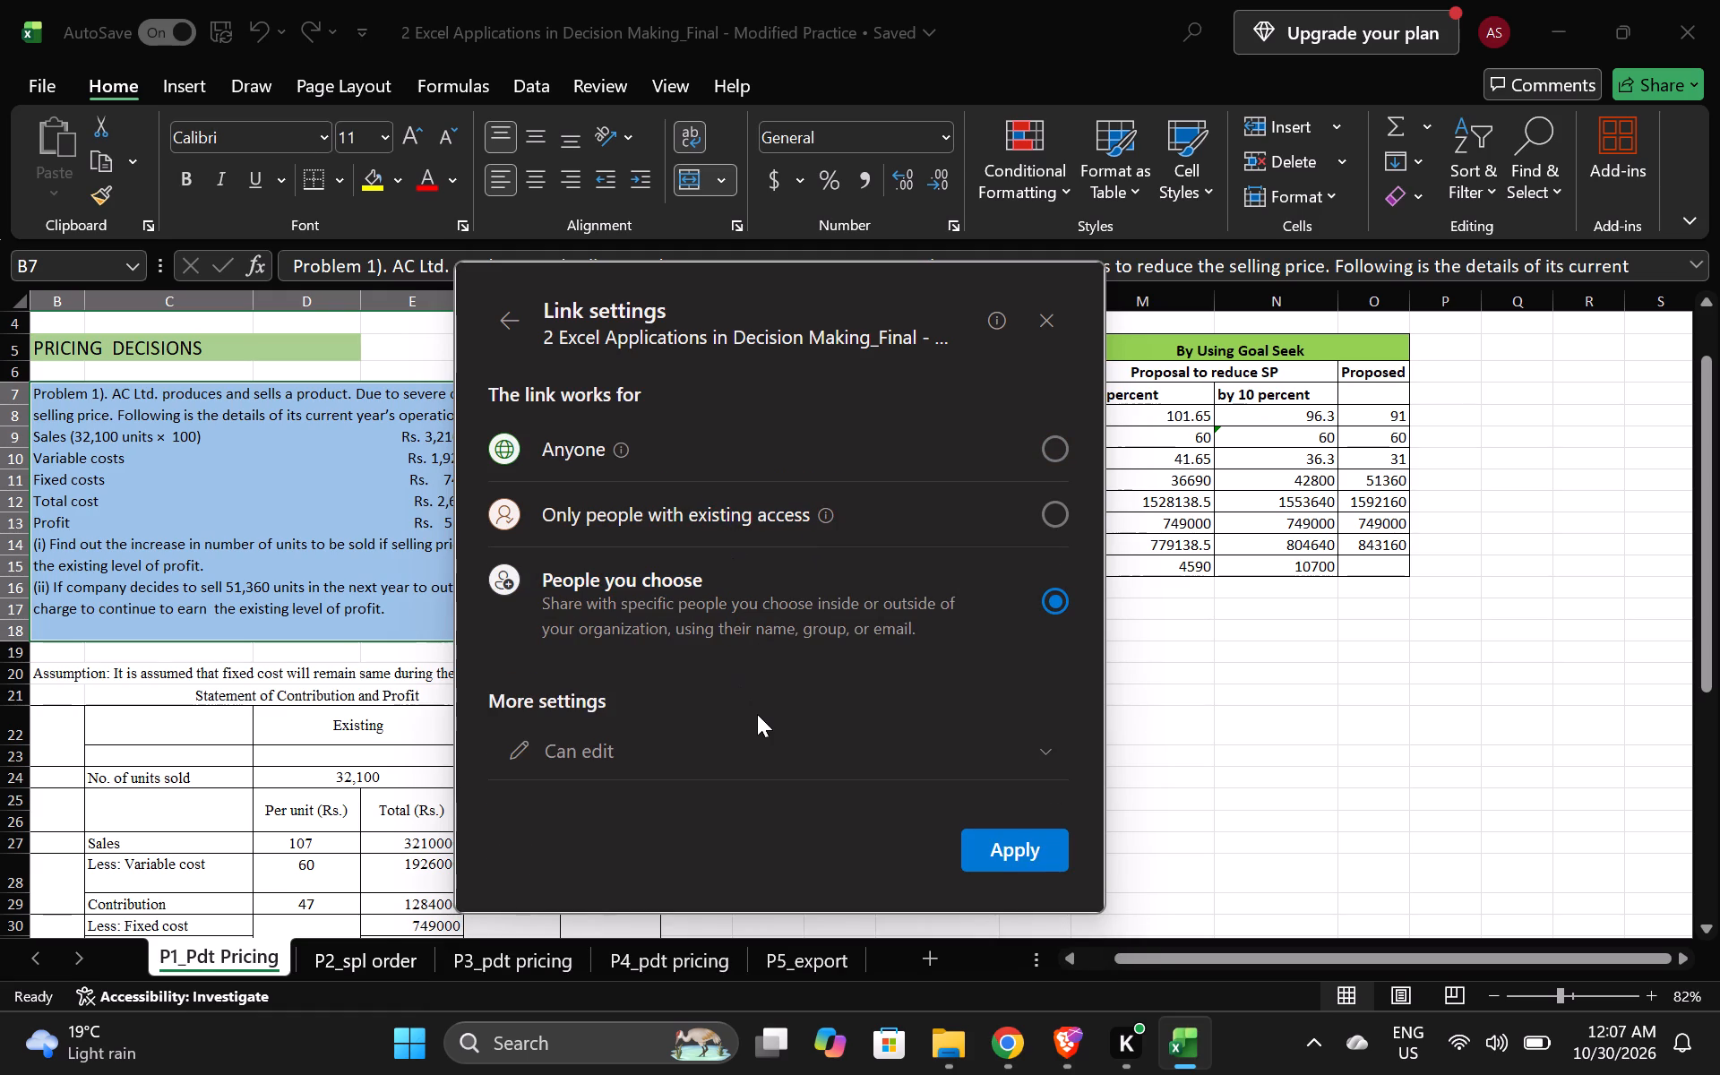
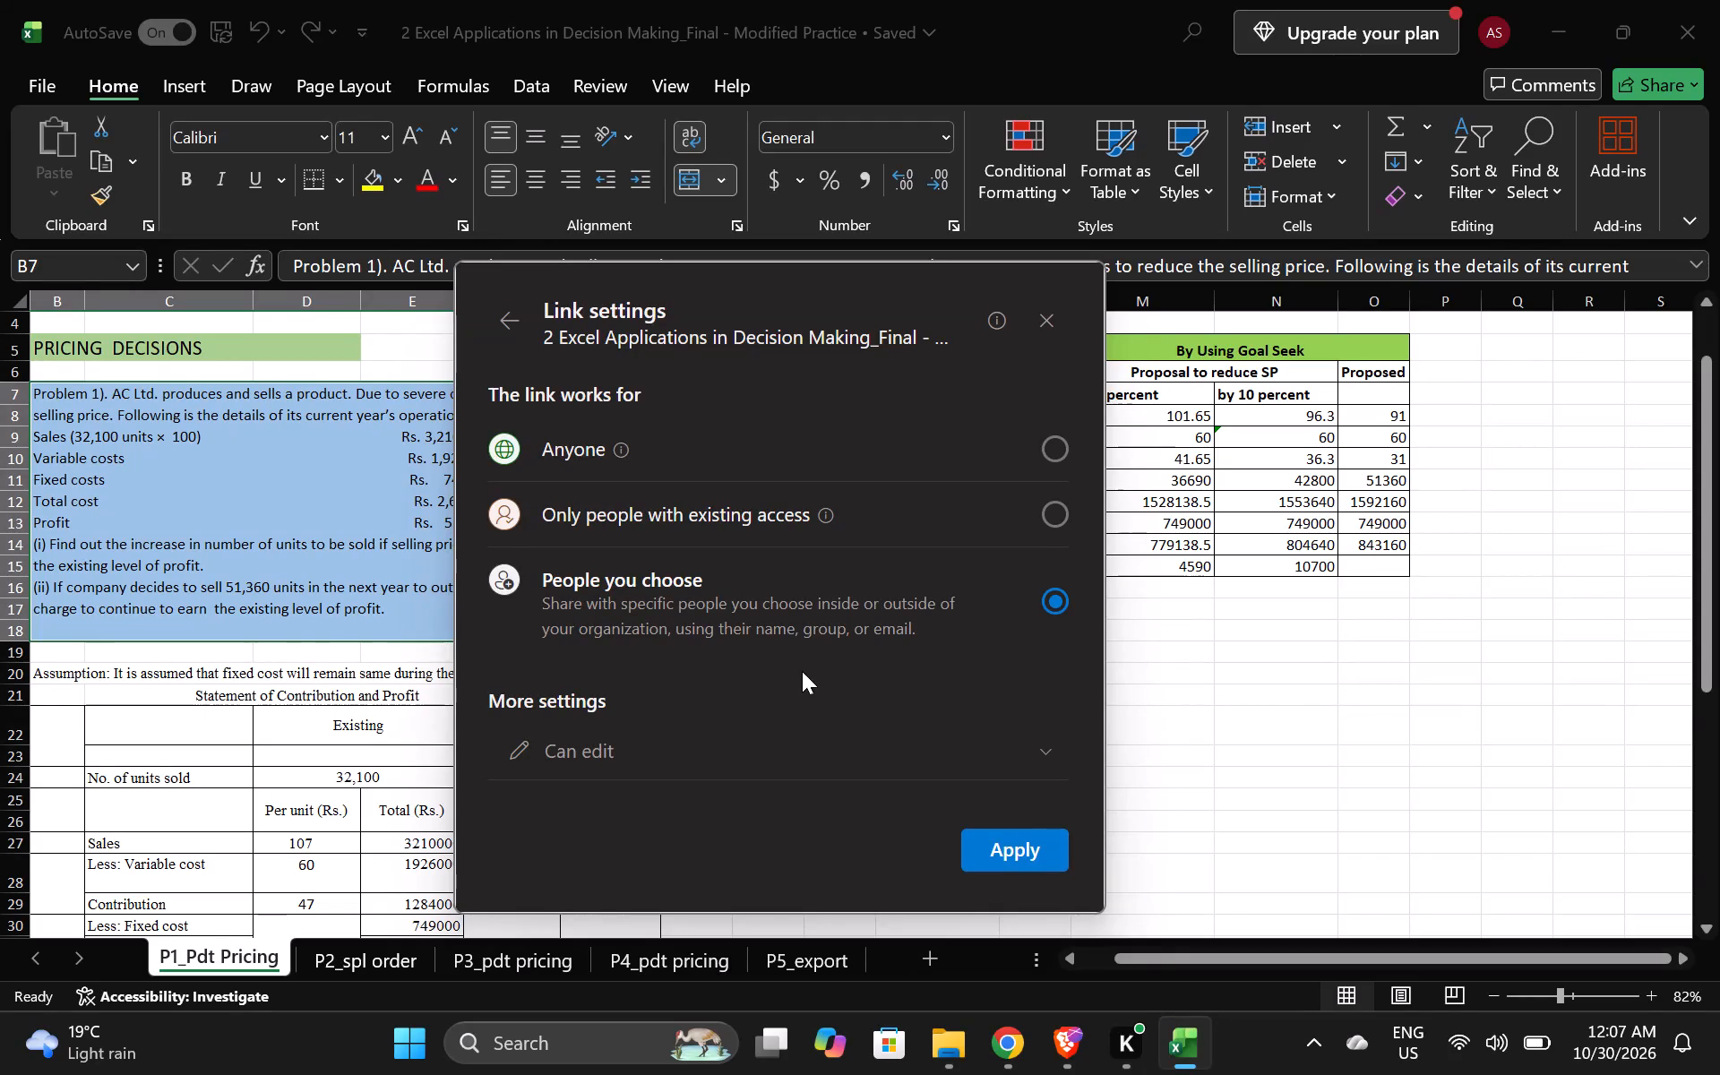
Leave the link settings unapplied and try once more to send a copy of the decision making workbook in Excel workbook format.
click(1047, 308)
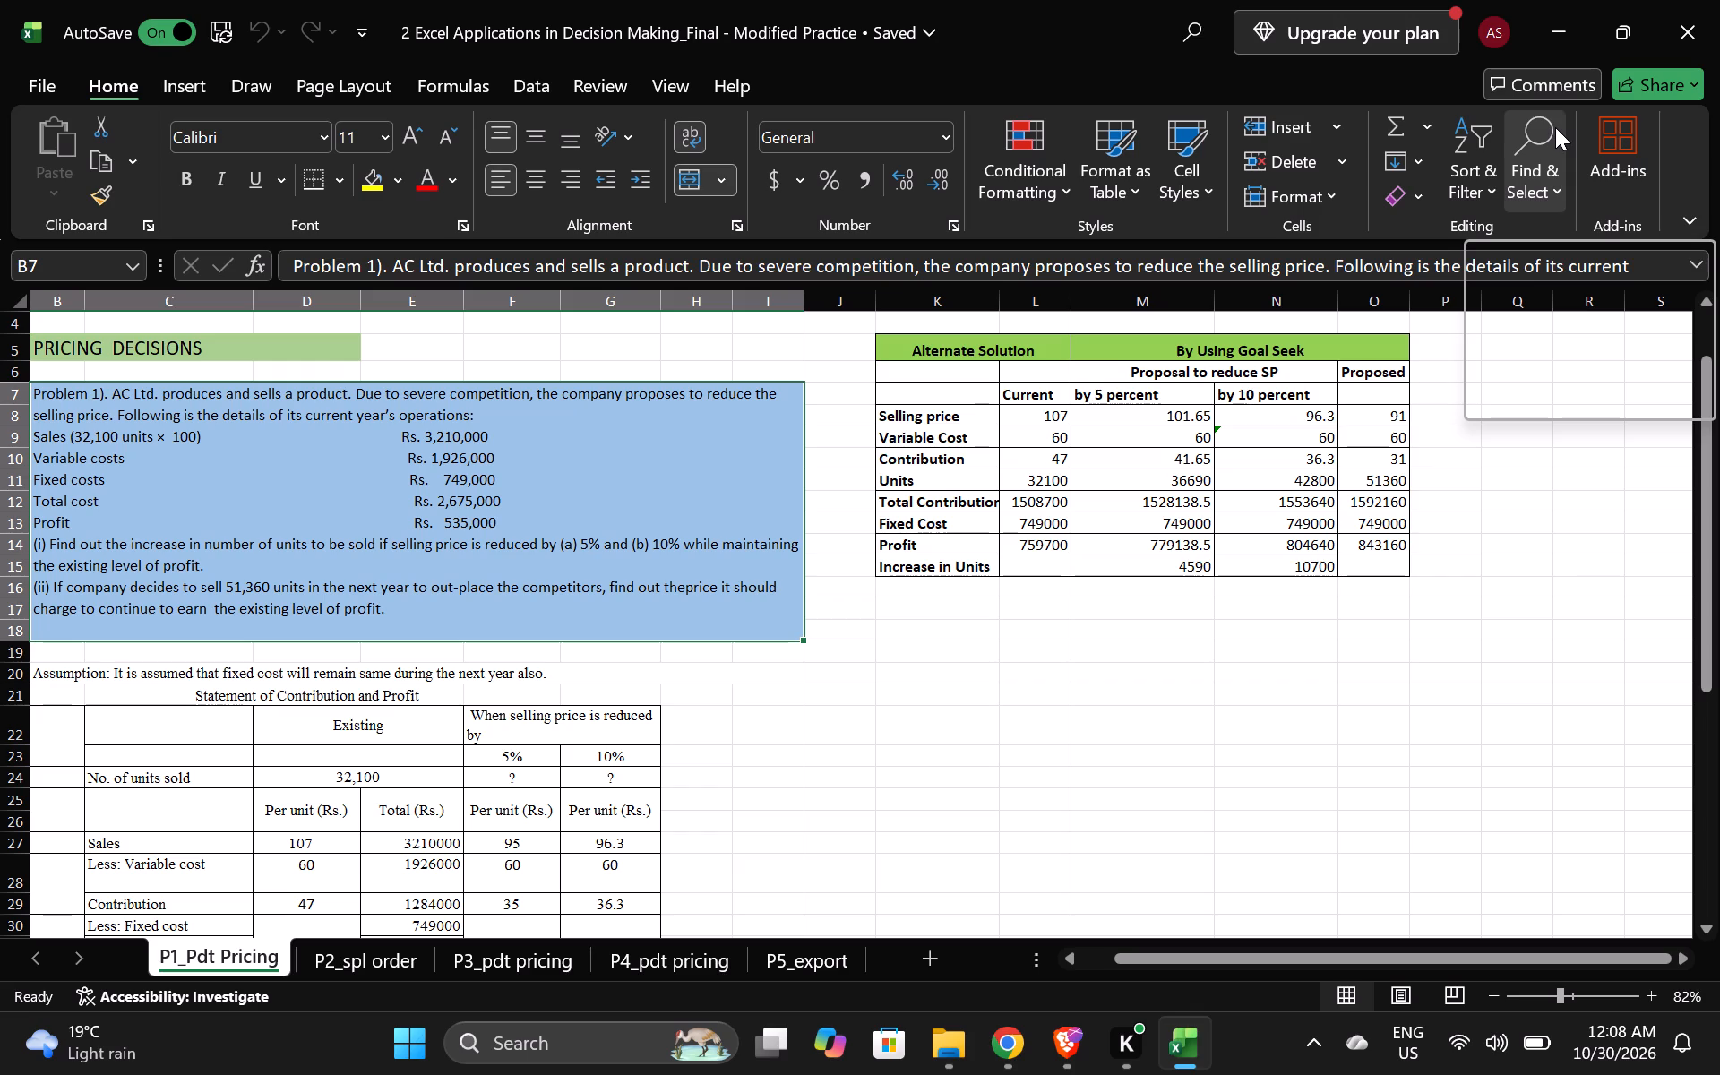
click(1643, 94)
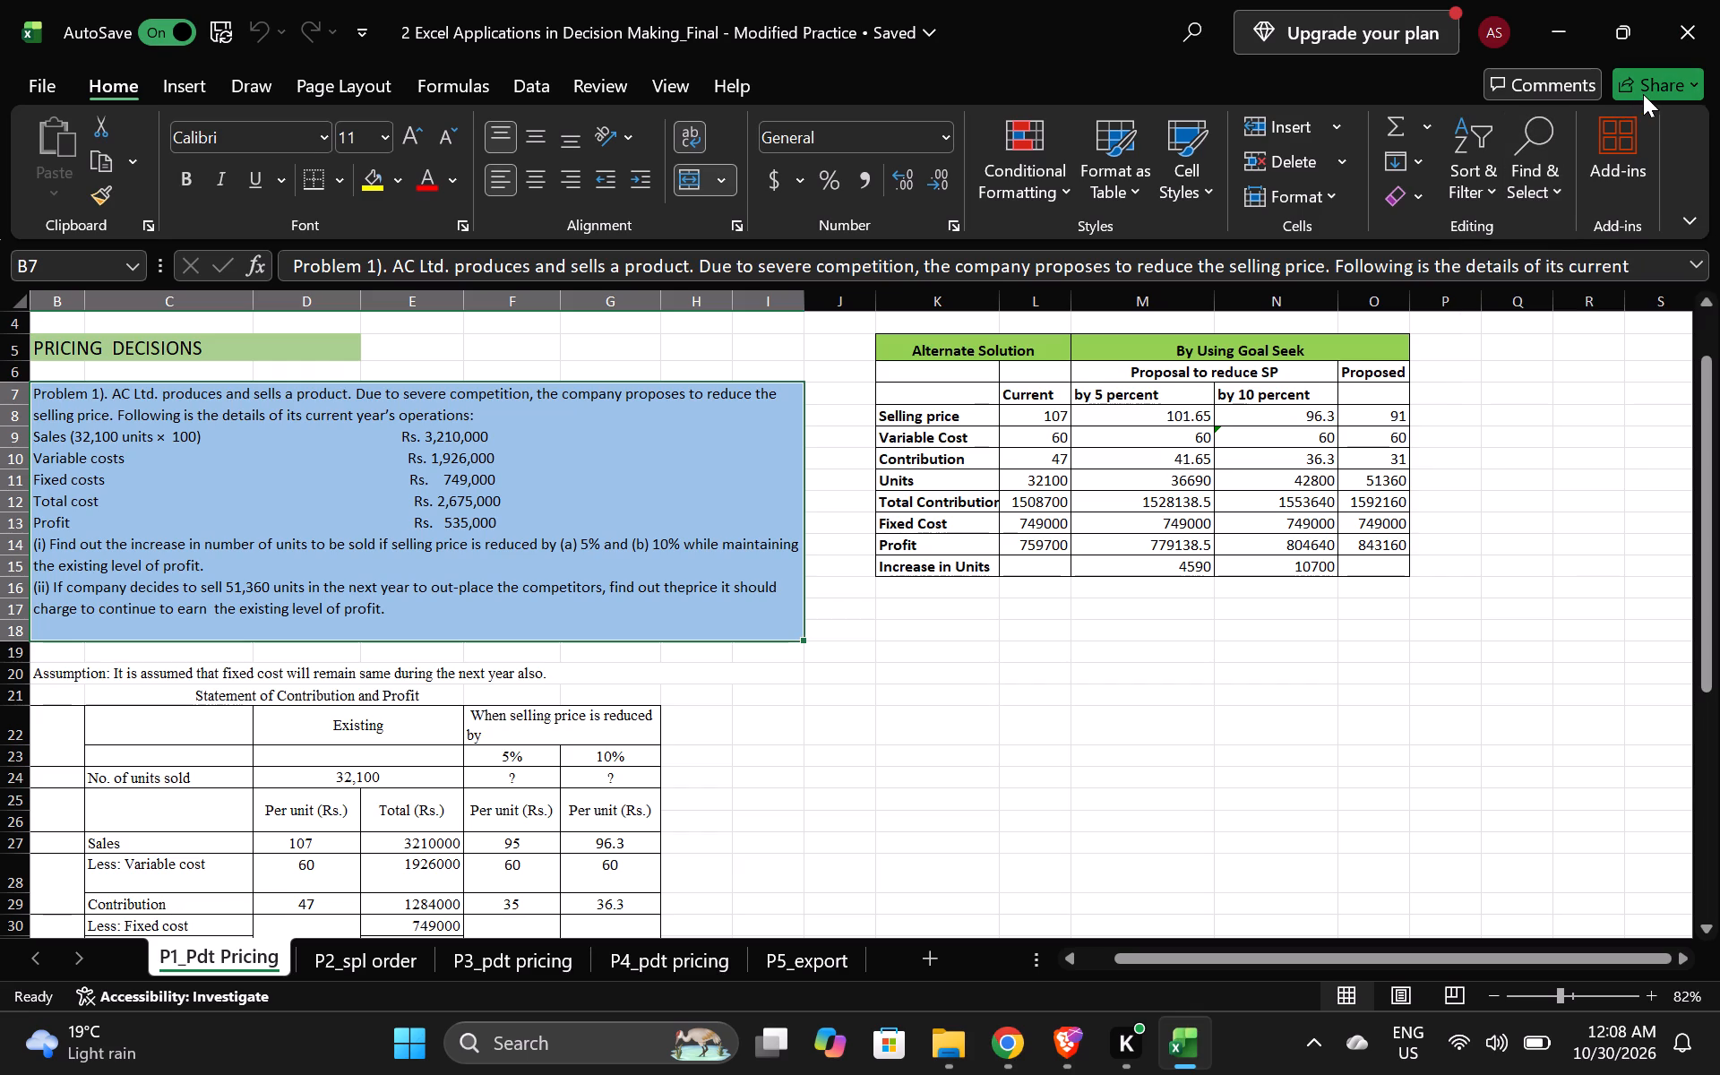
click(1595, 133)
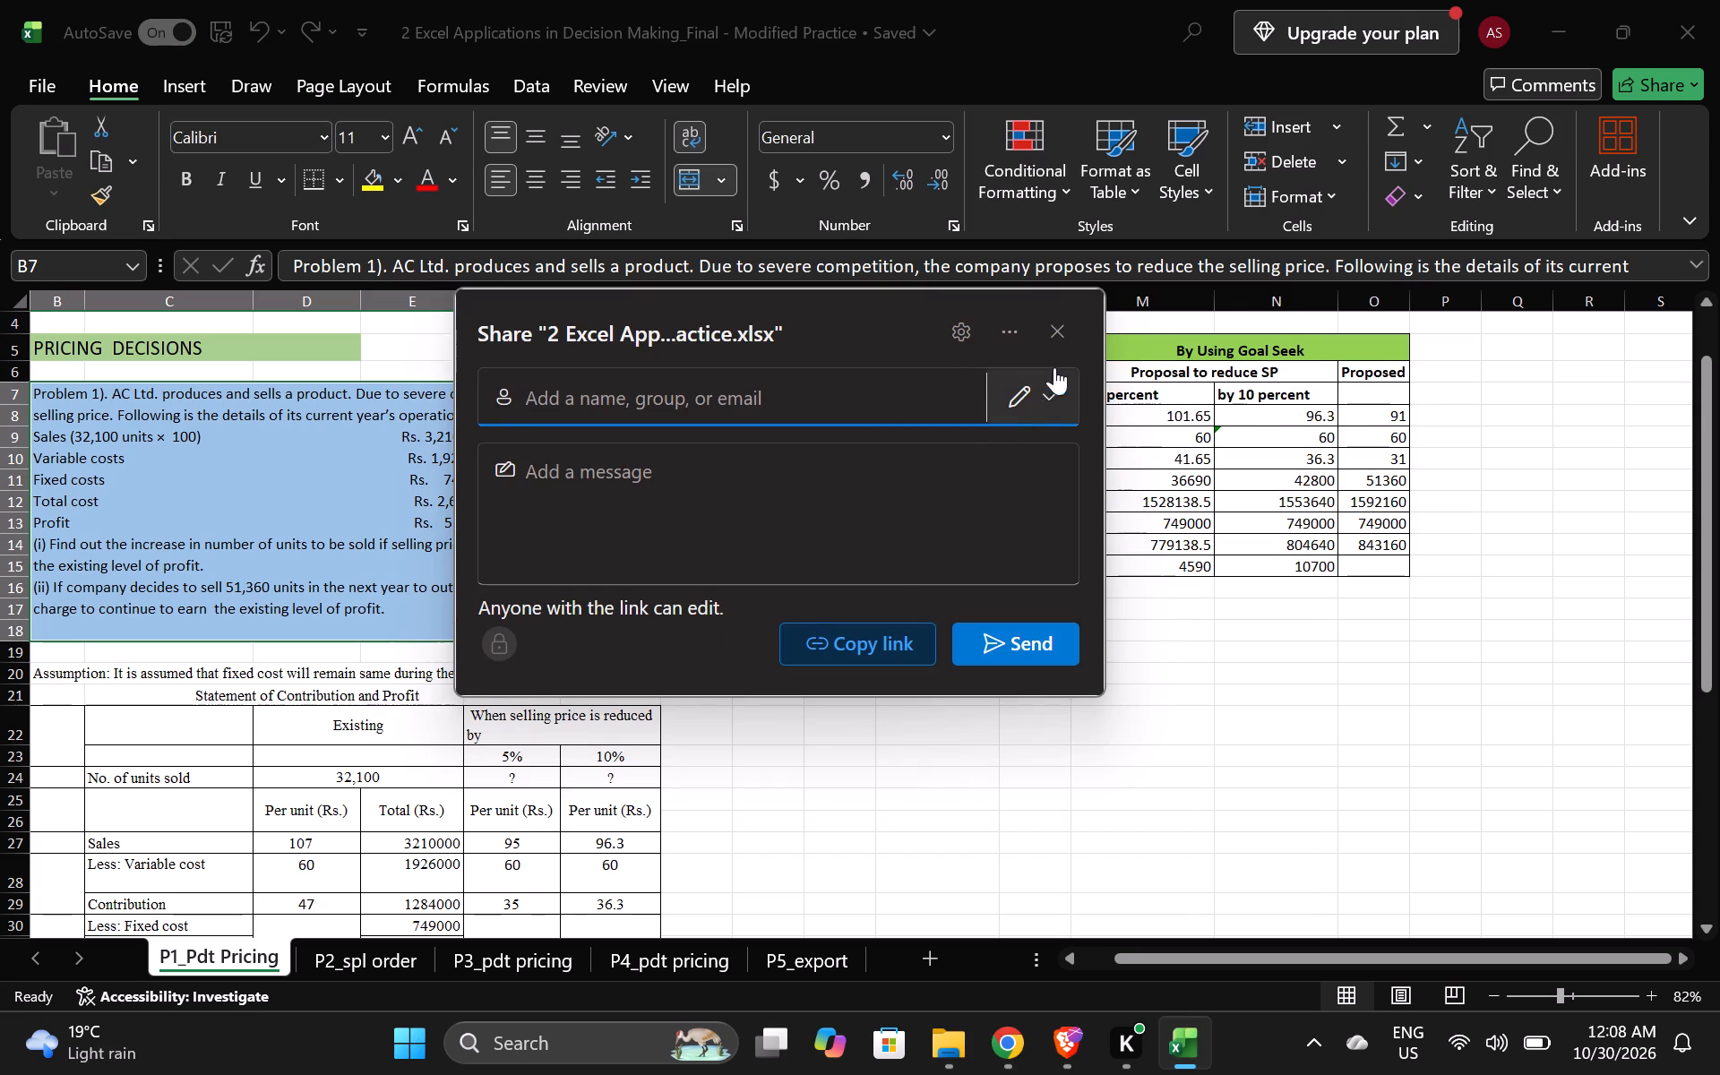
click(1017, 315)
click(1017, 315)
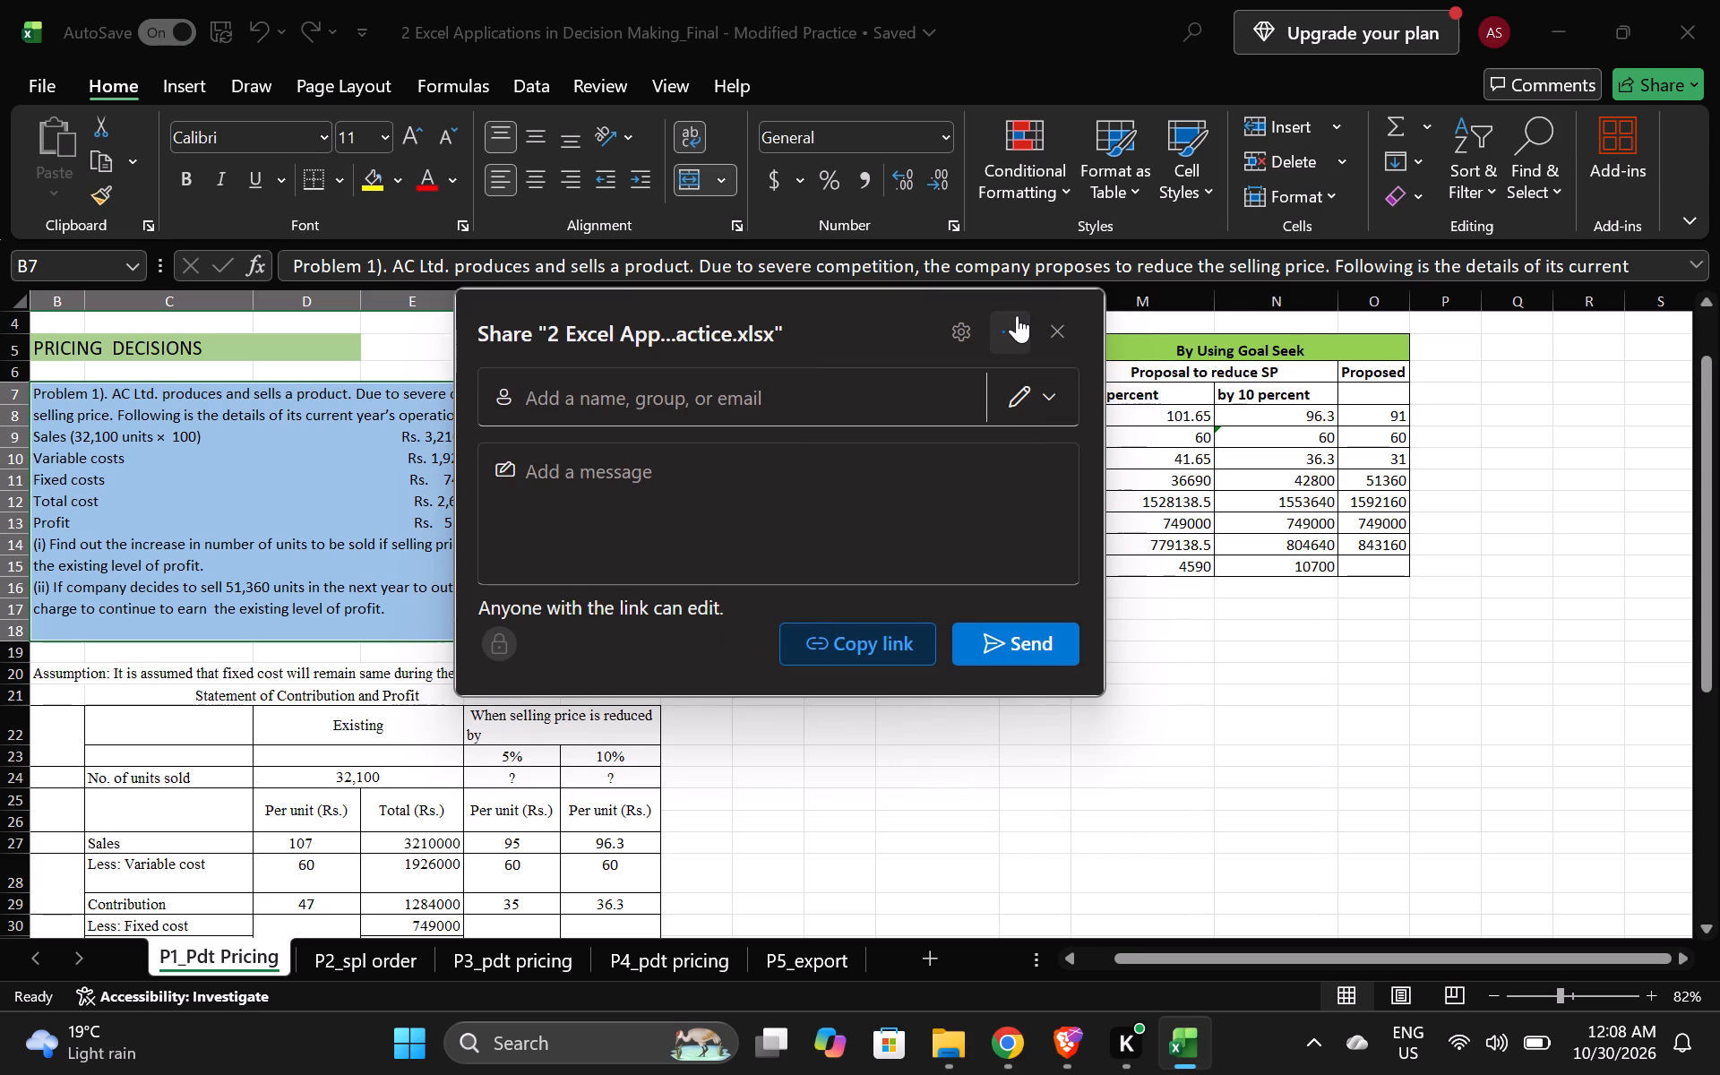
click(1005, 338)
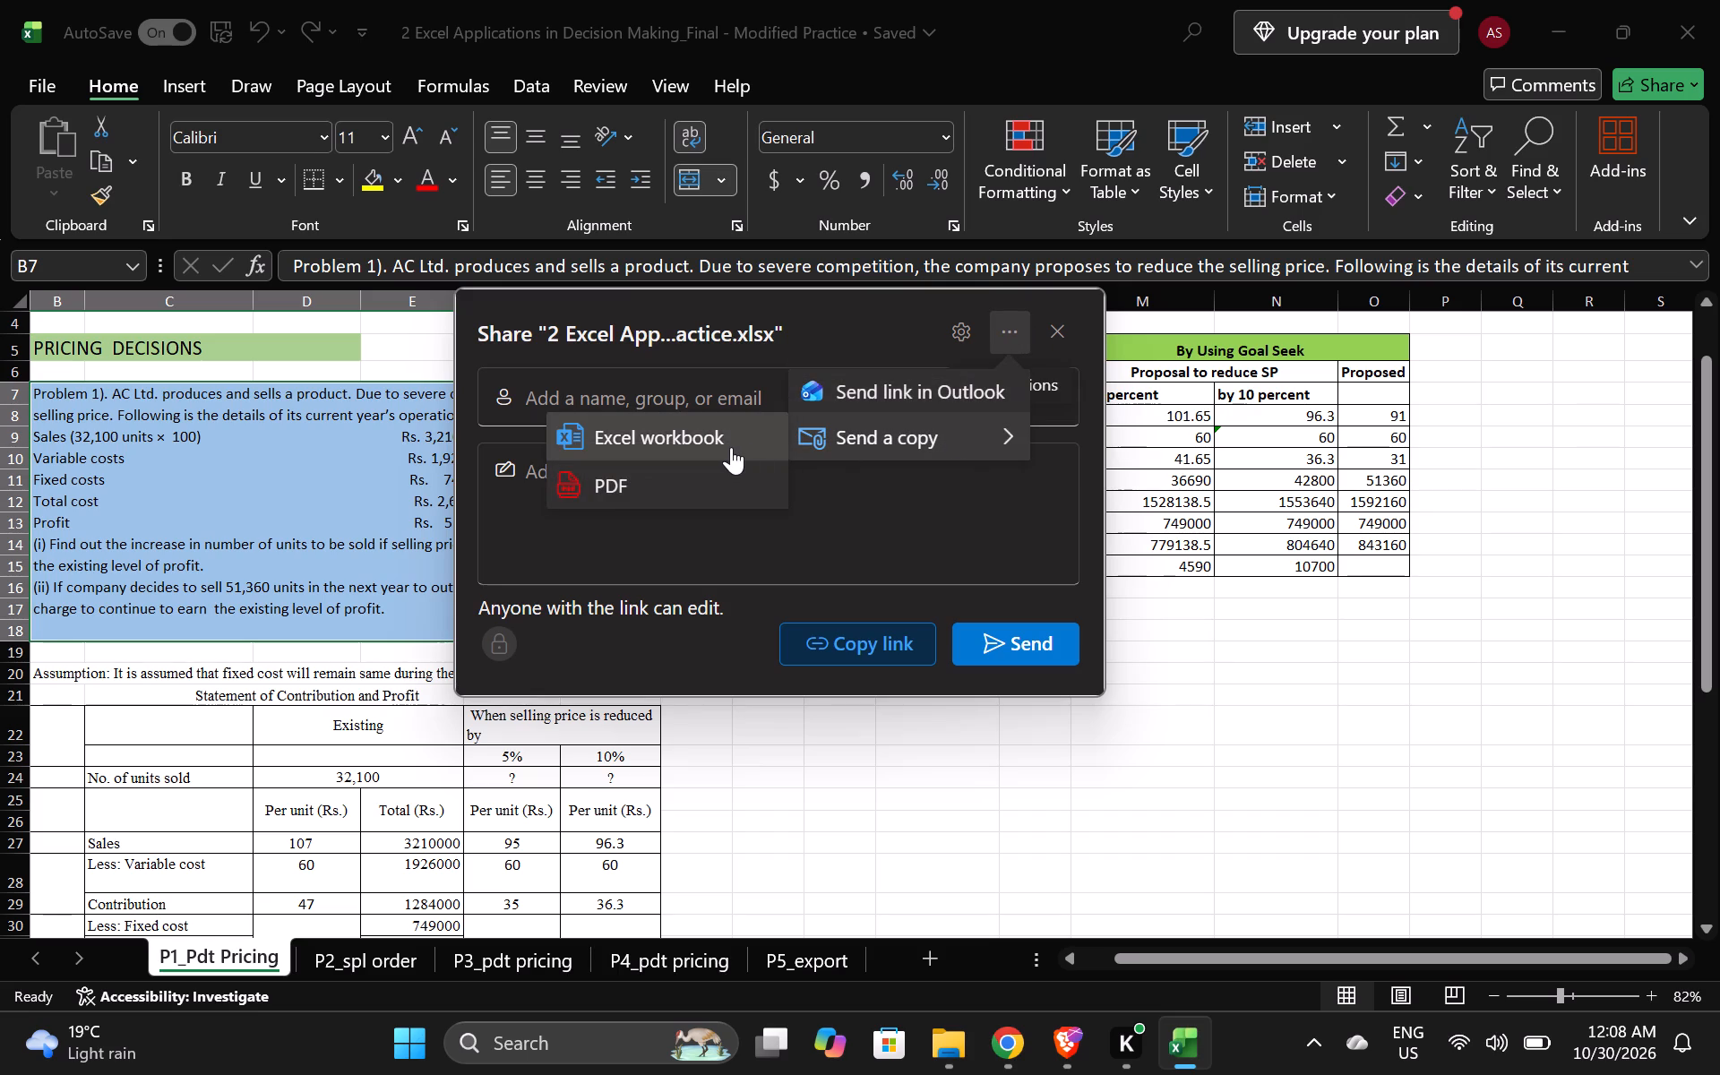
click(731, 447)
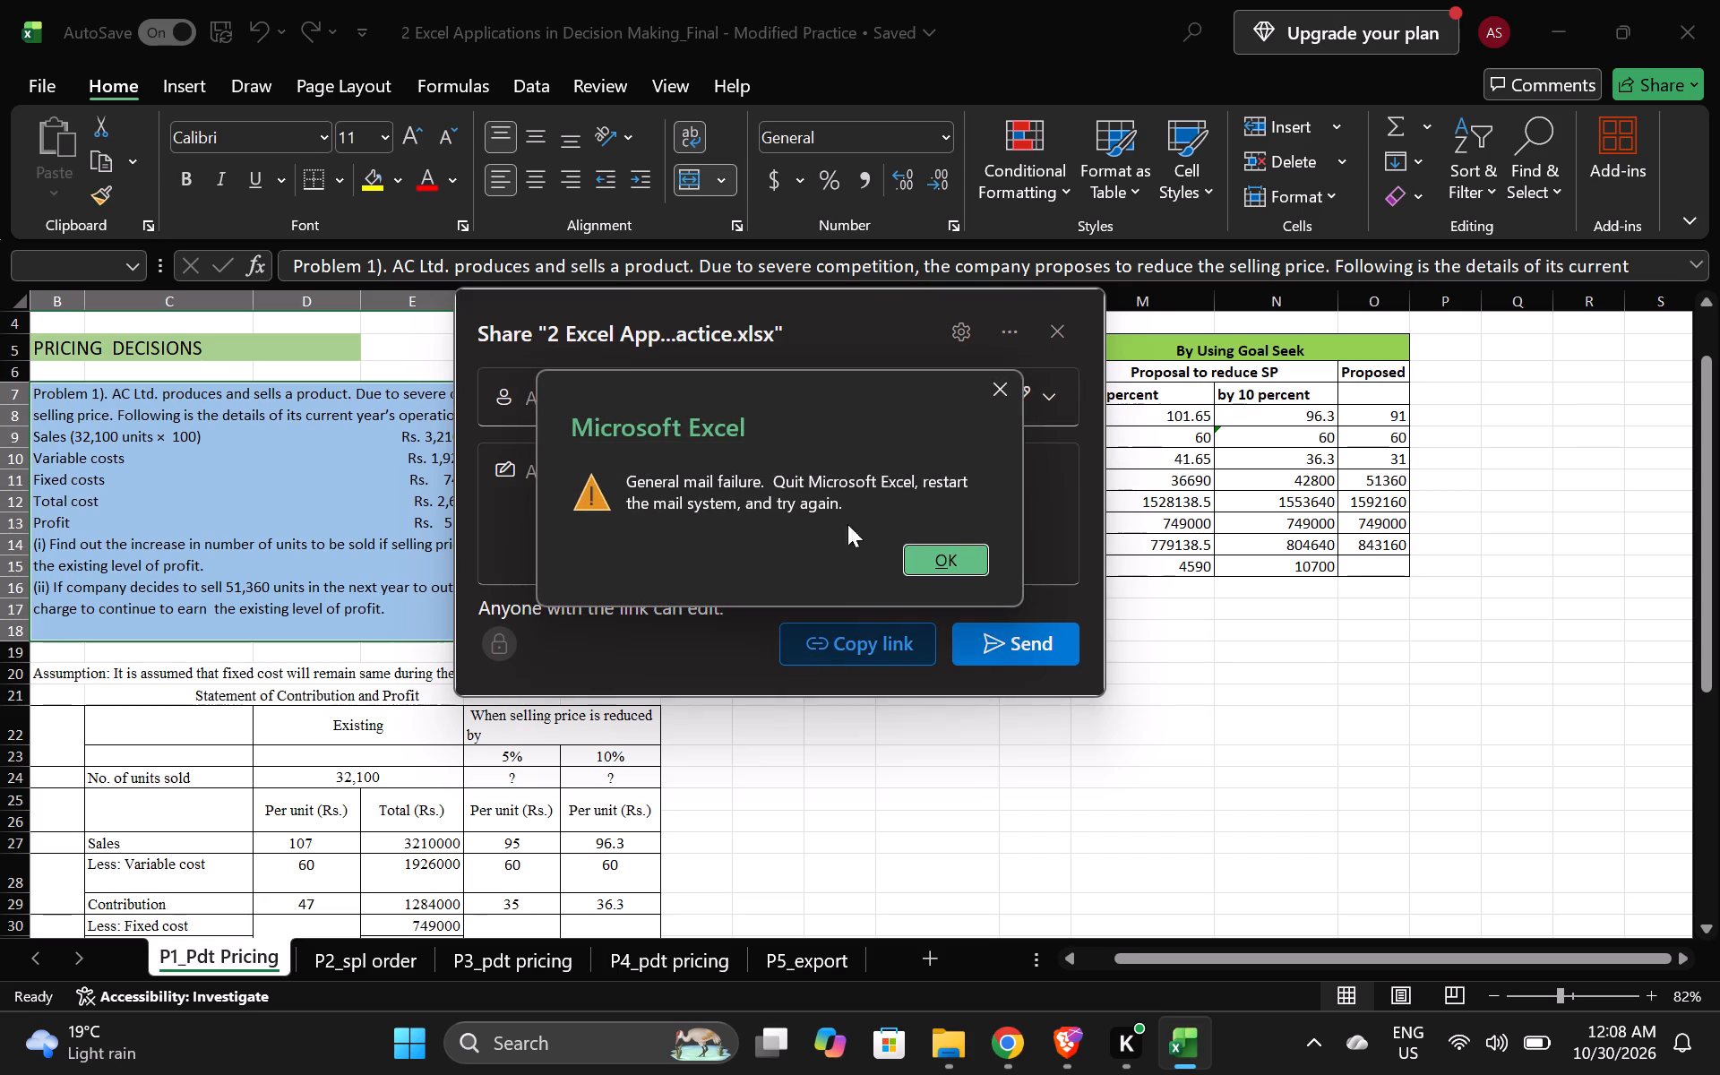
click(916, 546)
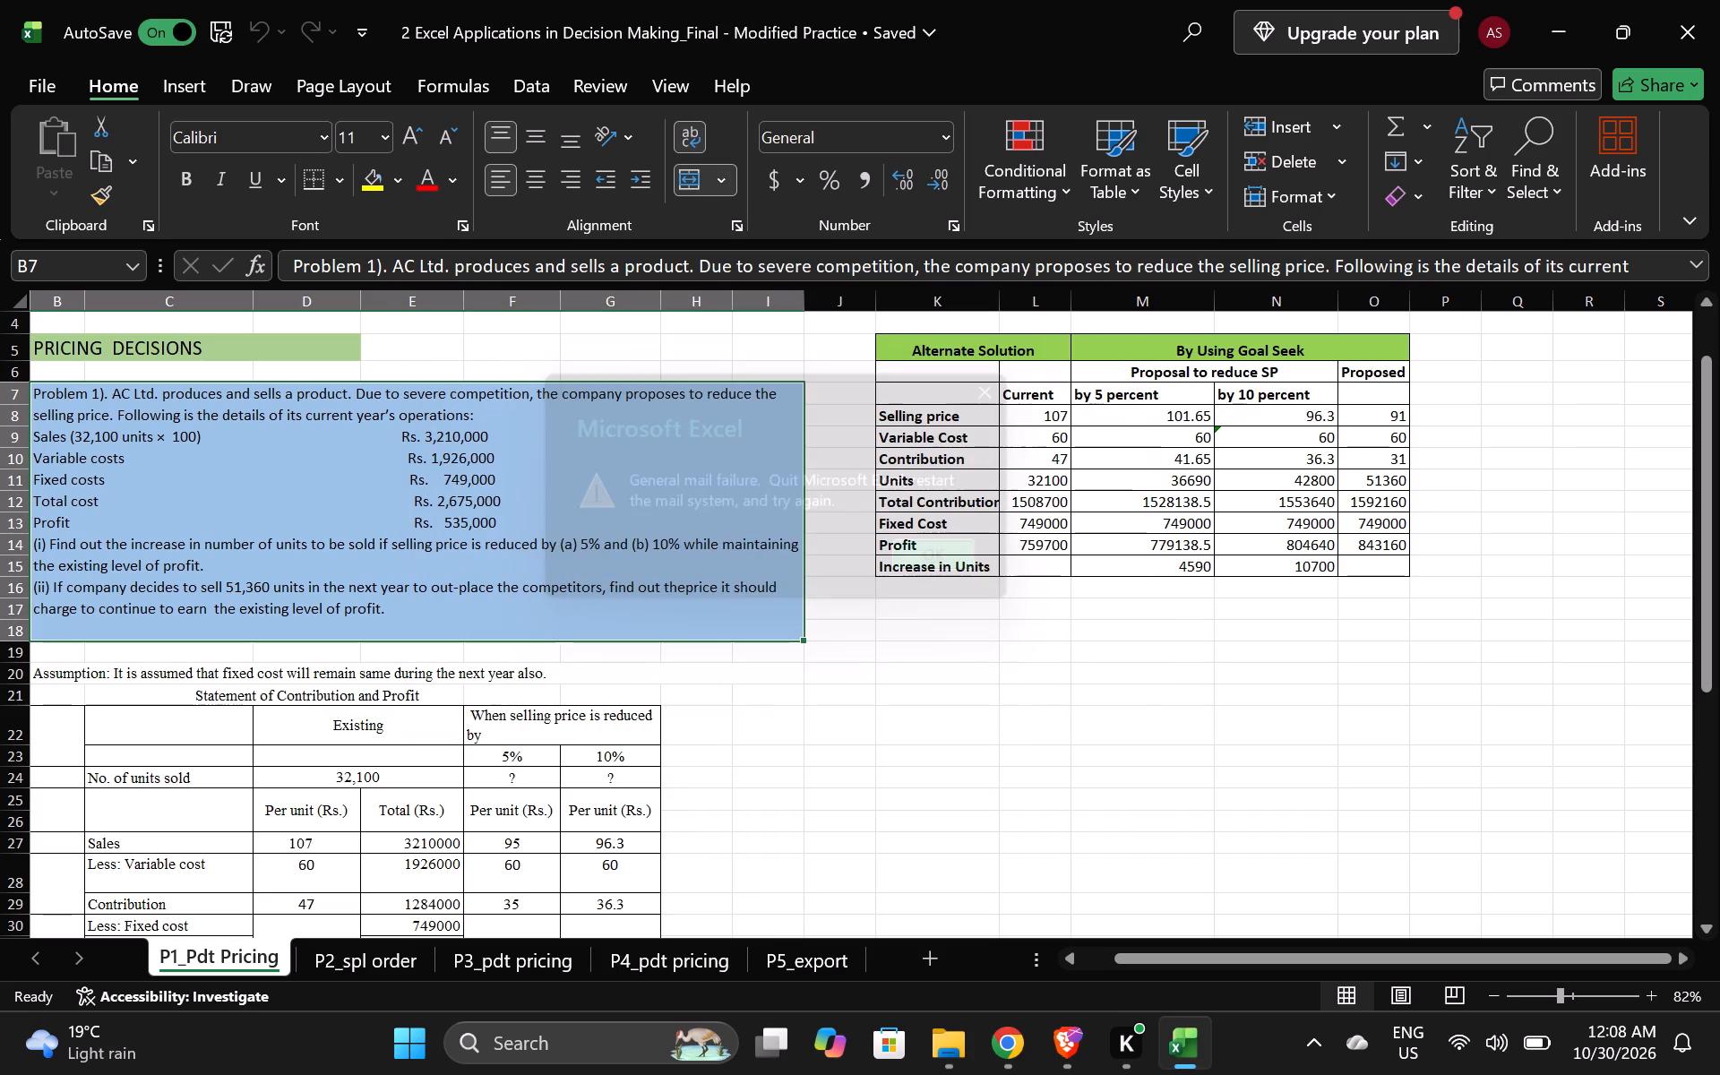
Close the decision making workbook and the windows left open over the Assignment-2 Classroom page.
click(1719, 0)
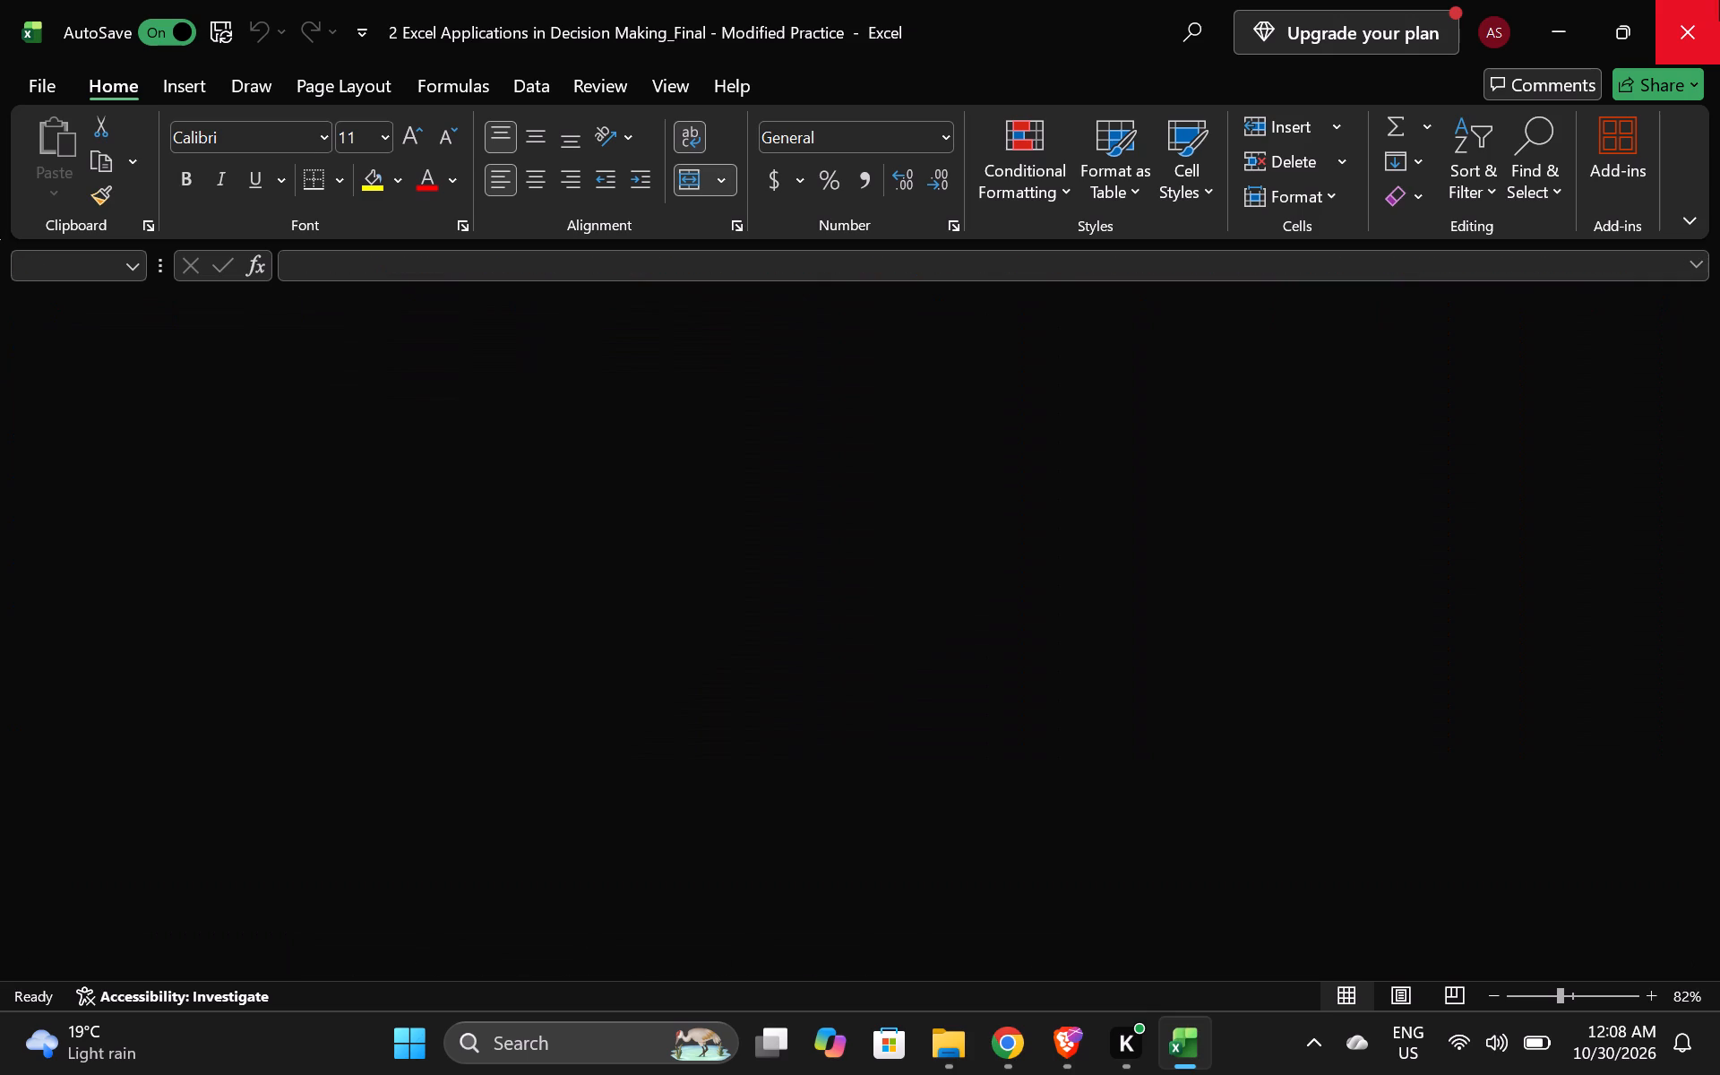
click(1719, 0)
click(1719, 0)
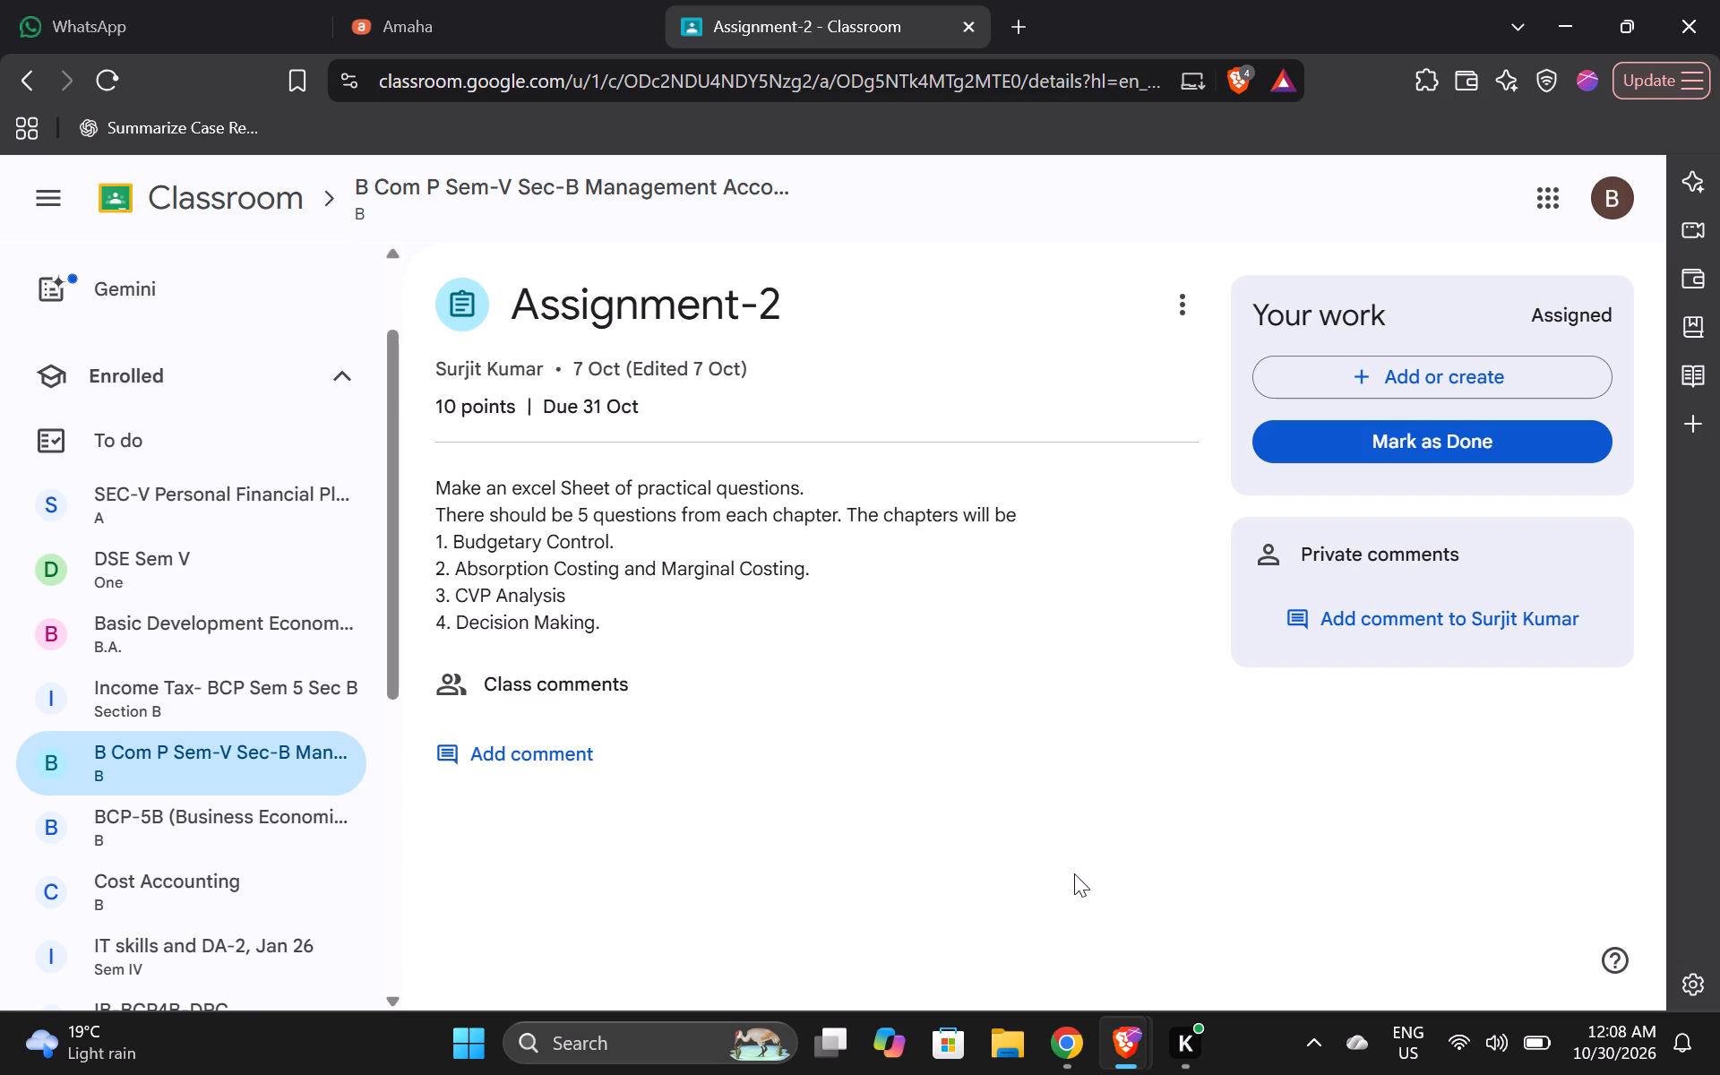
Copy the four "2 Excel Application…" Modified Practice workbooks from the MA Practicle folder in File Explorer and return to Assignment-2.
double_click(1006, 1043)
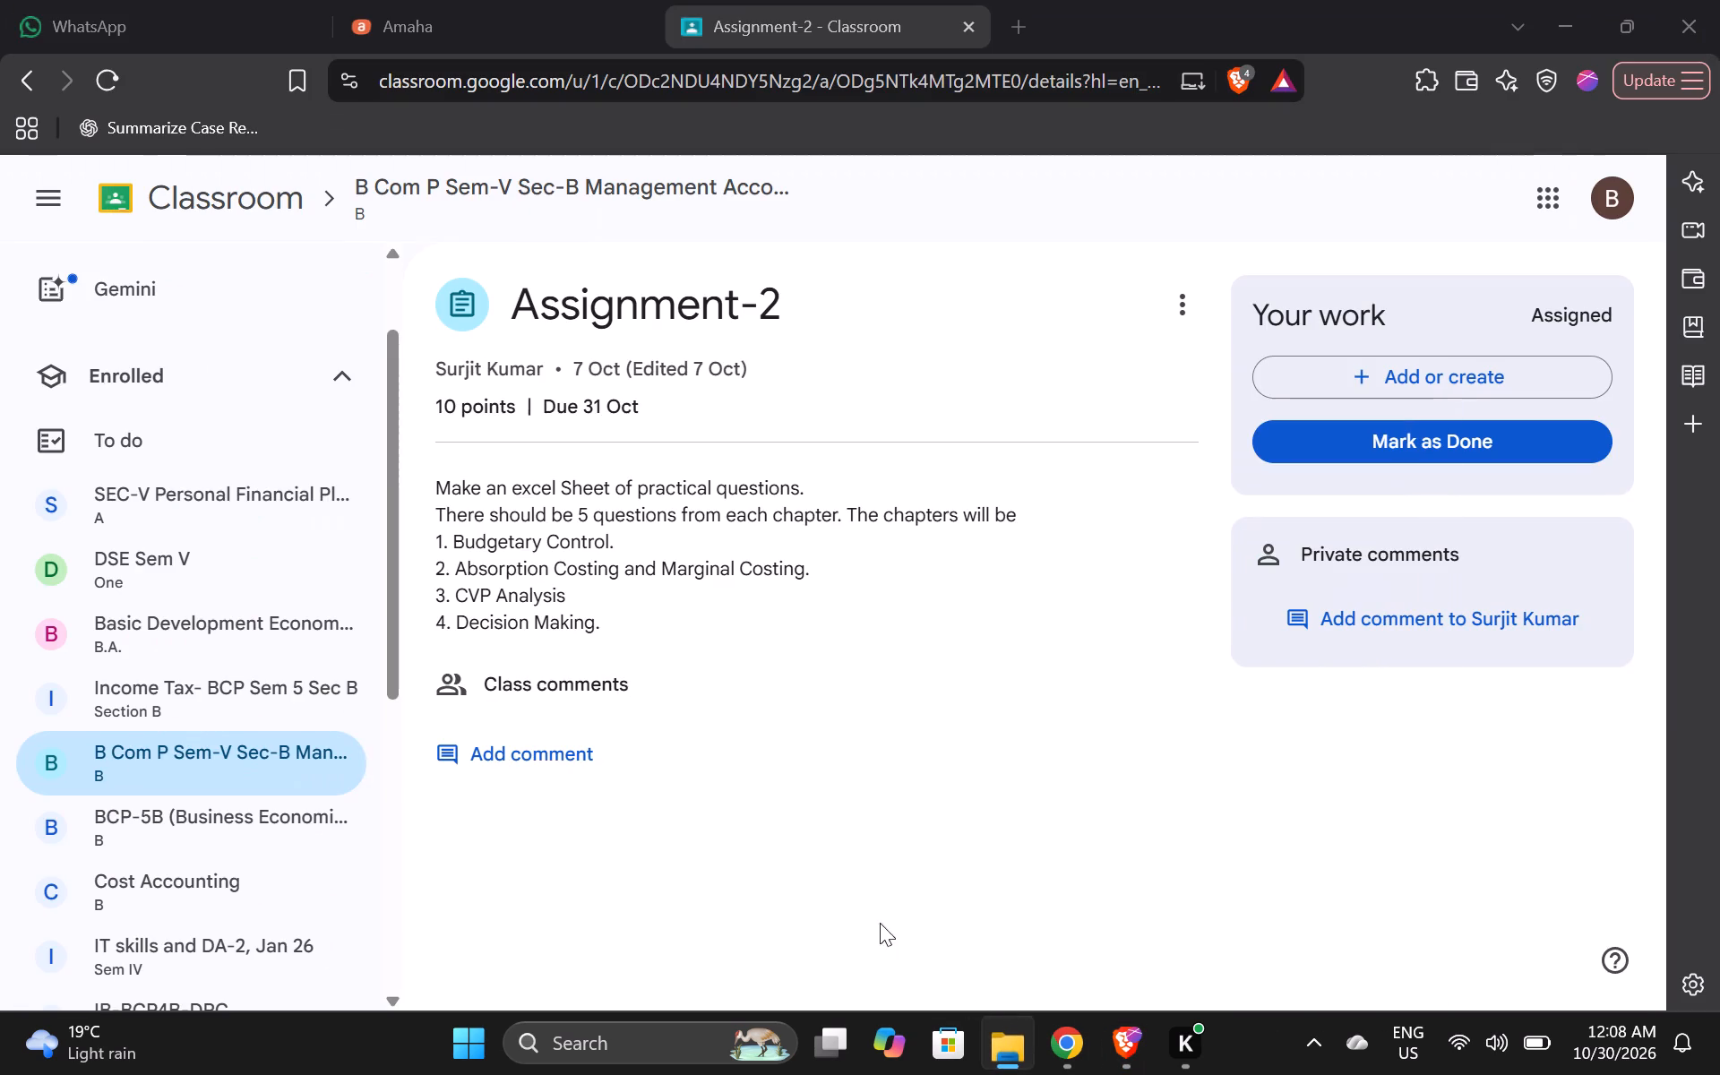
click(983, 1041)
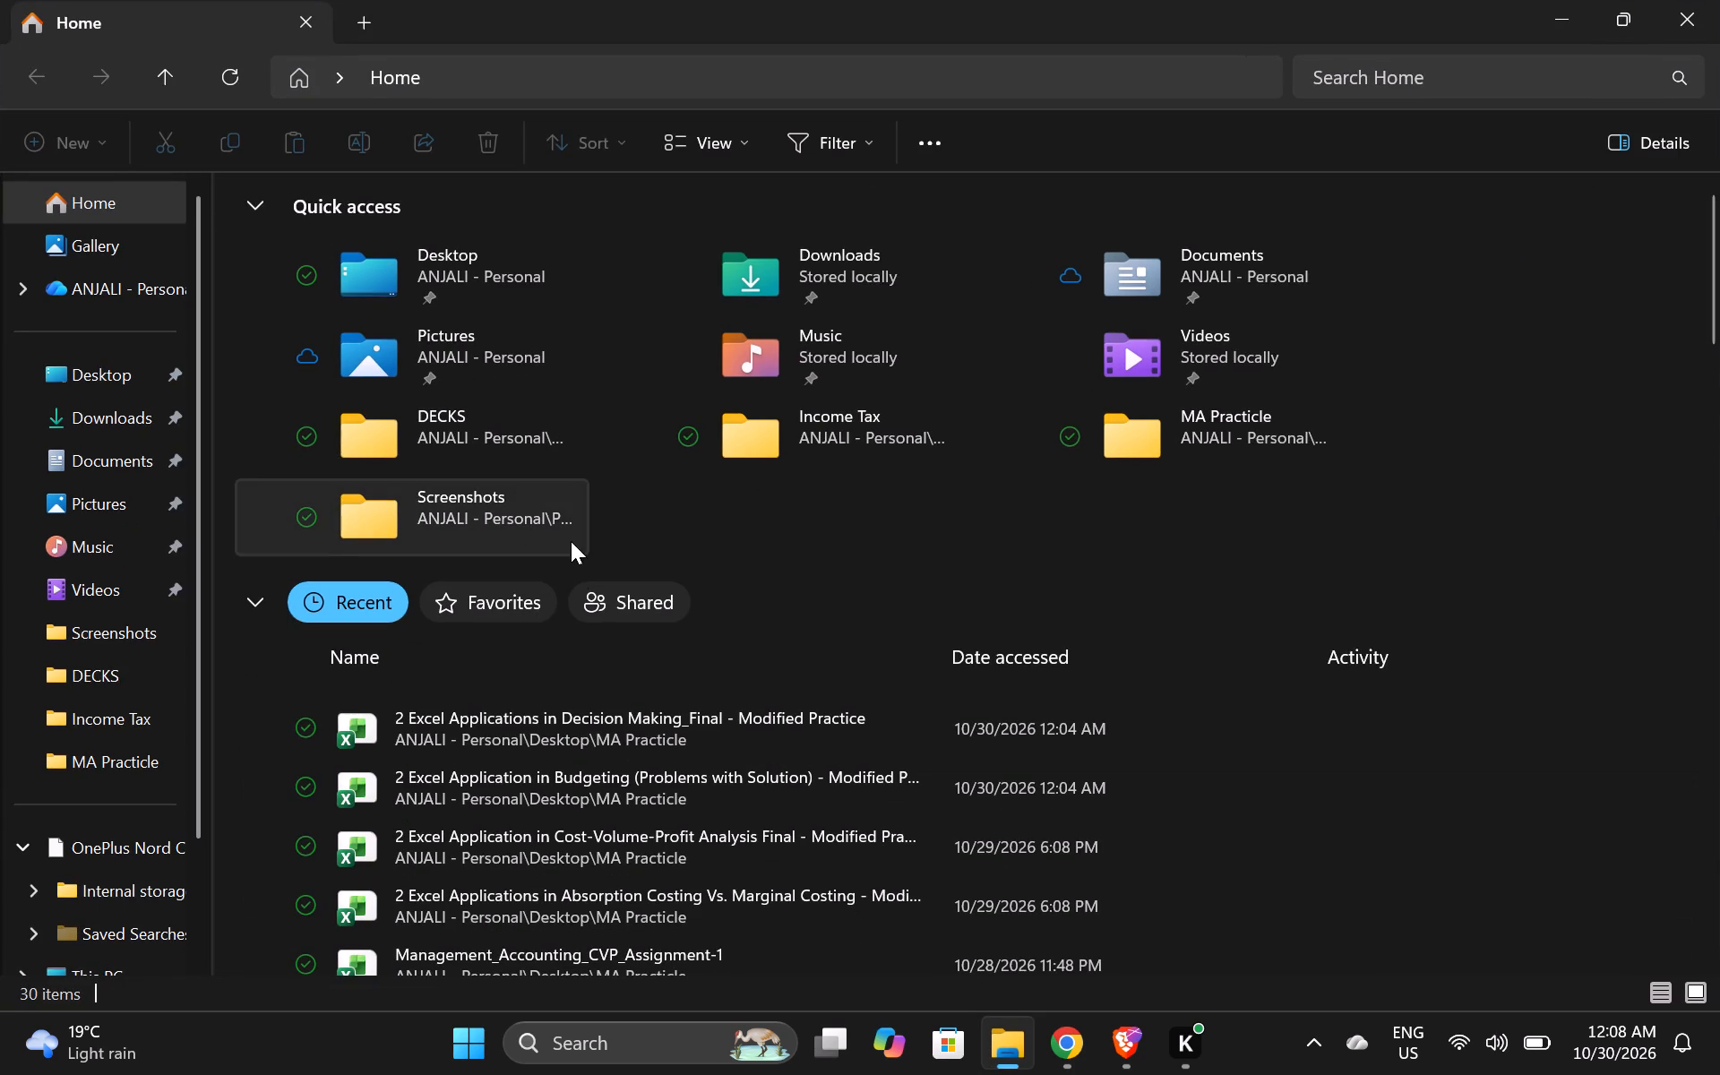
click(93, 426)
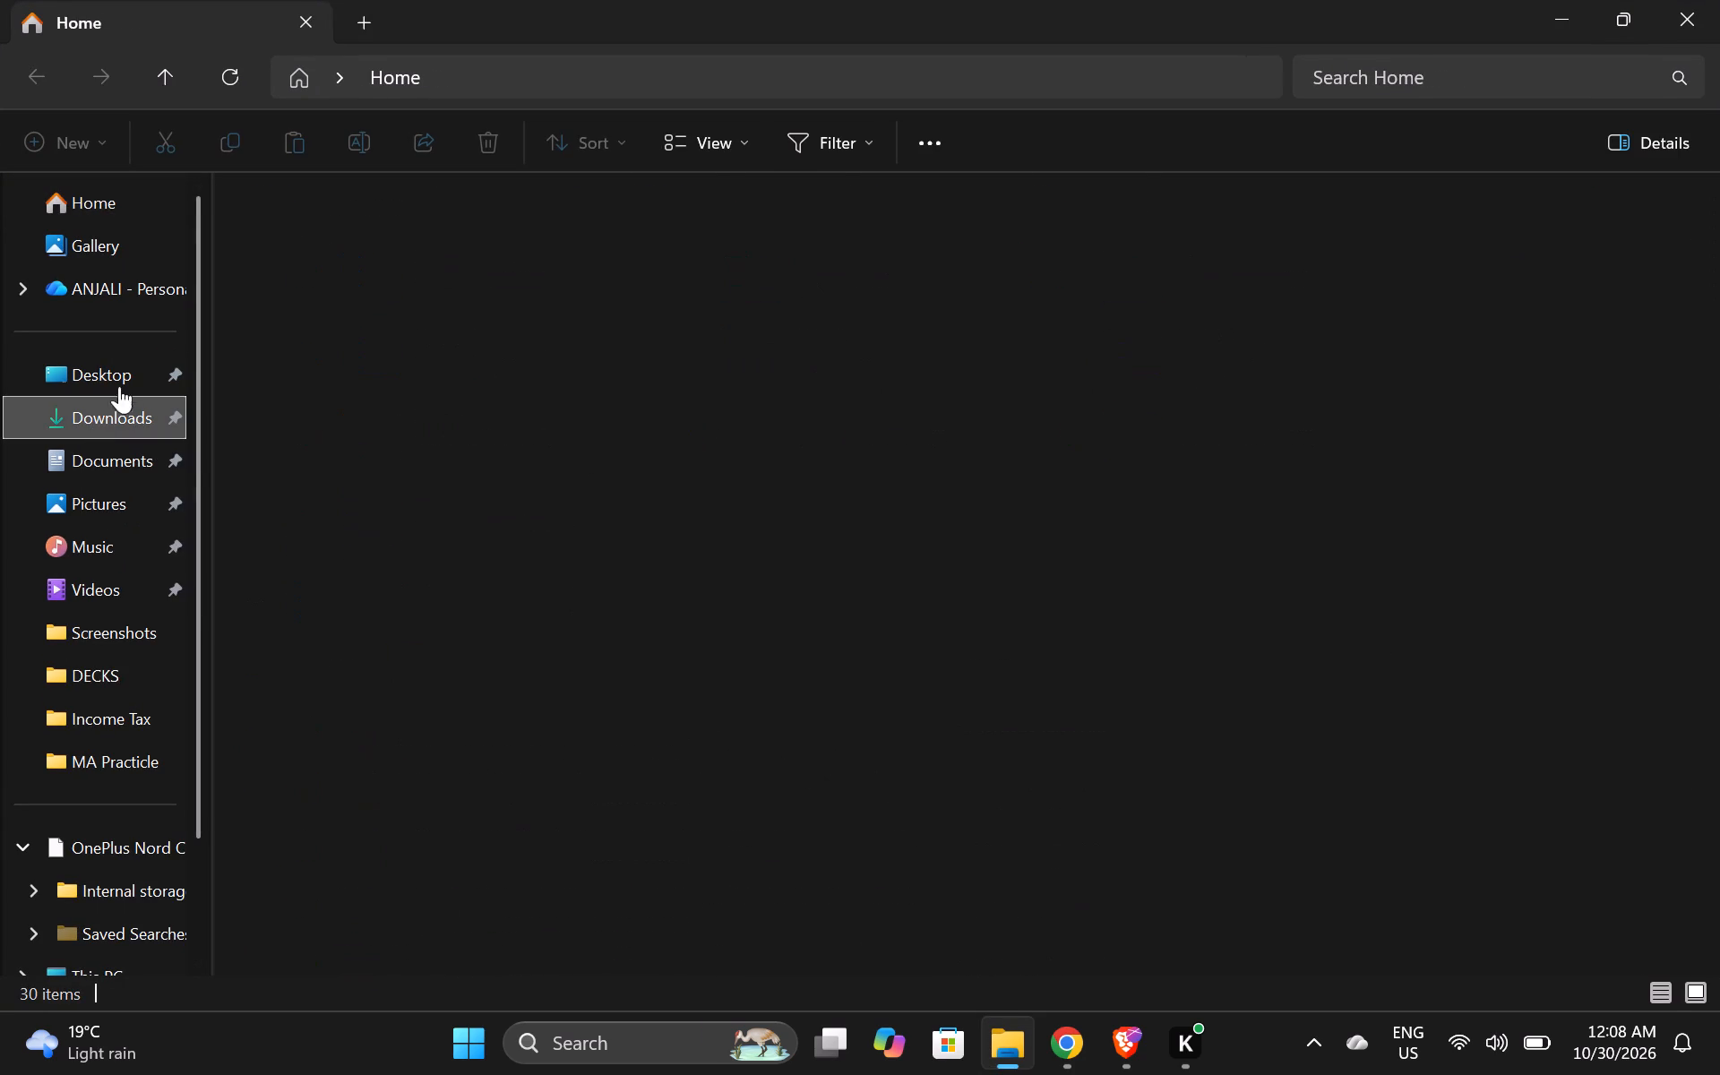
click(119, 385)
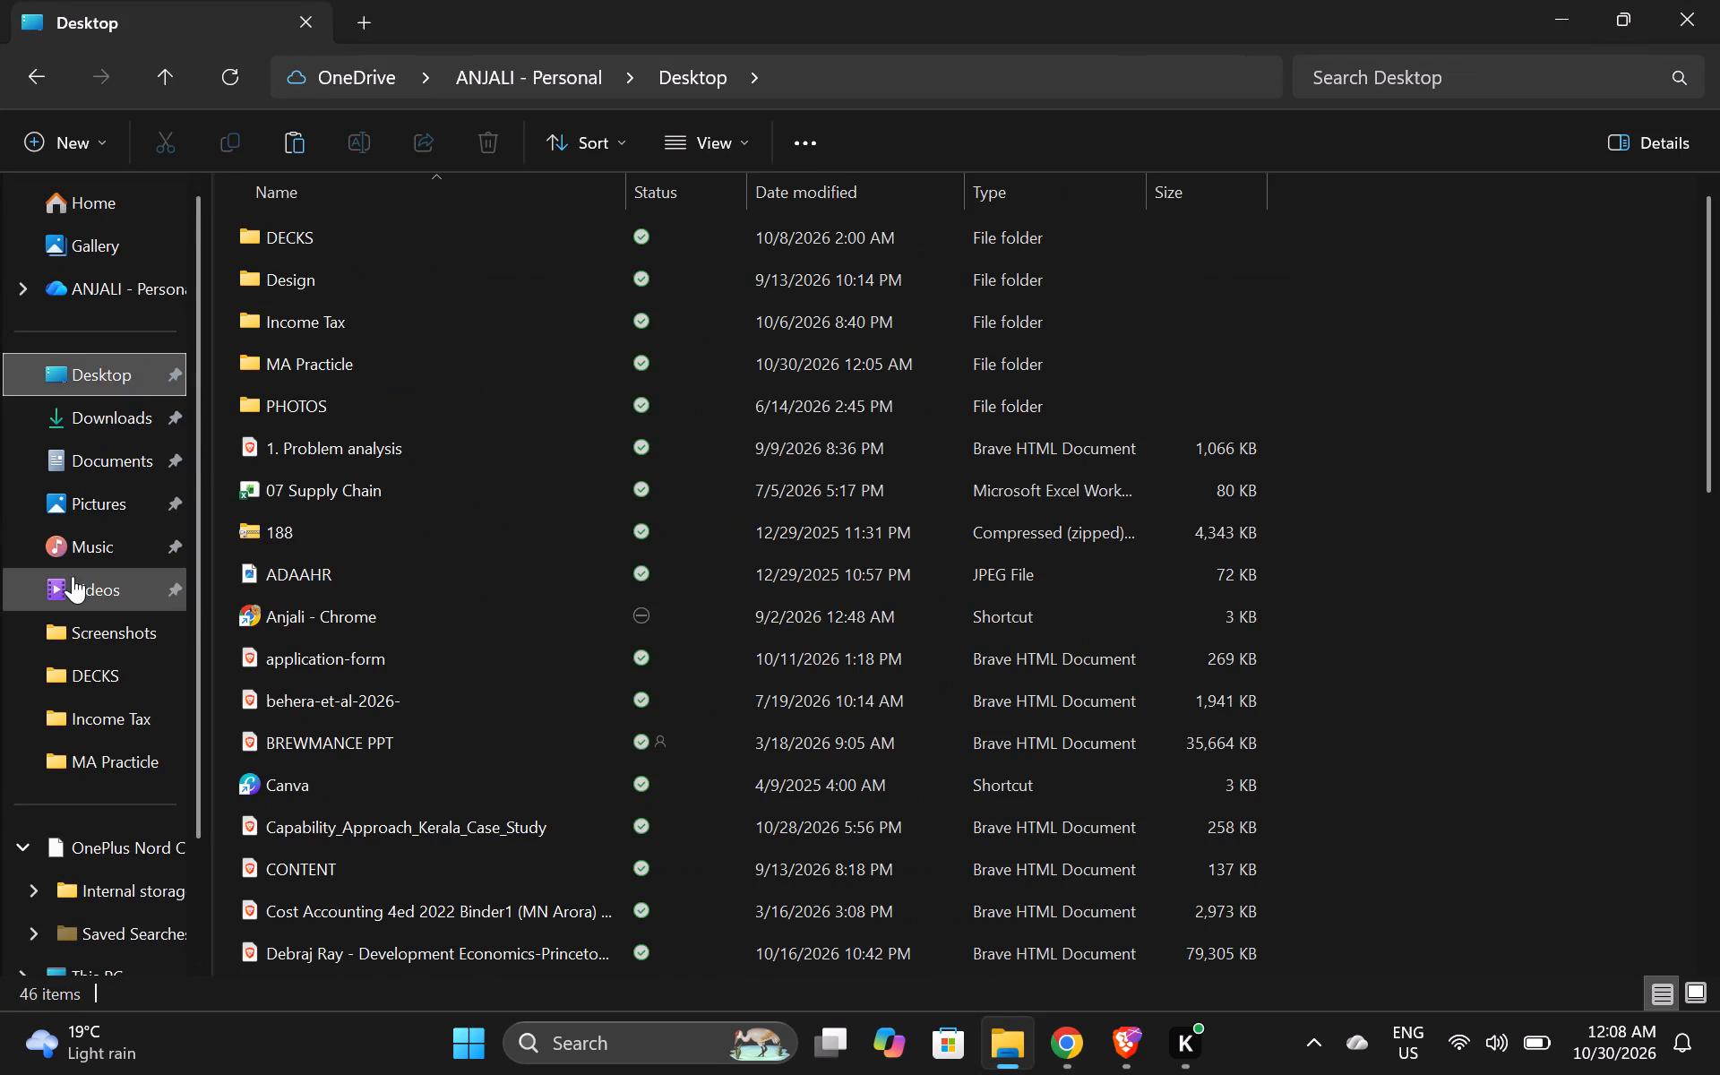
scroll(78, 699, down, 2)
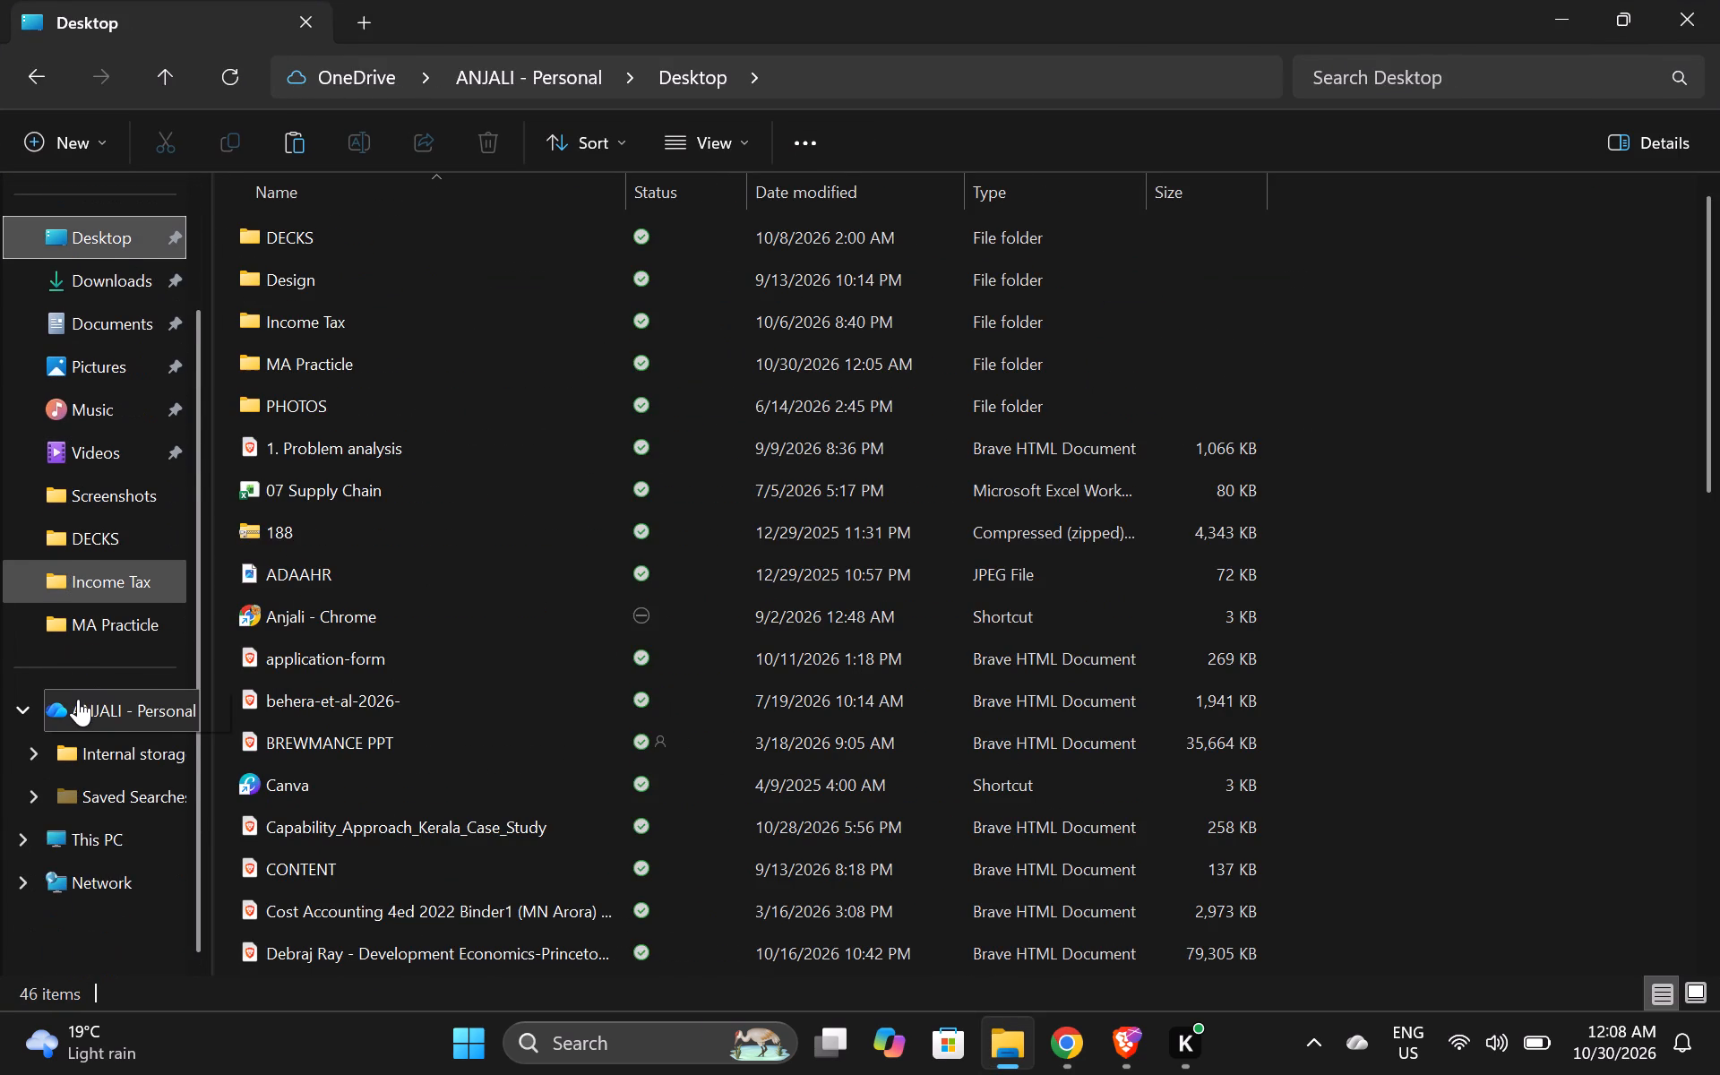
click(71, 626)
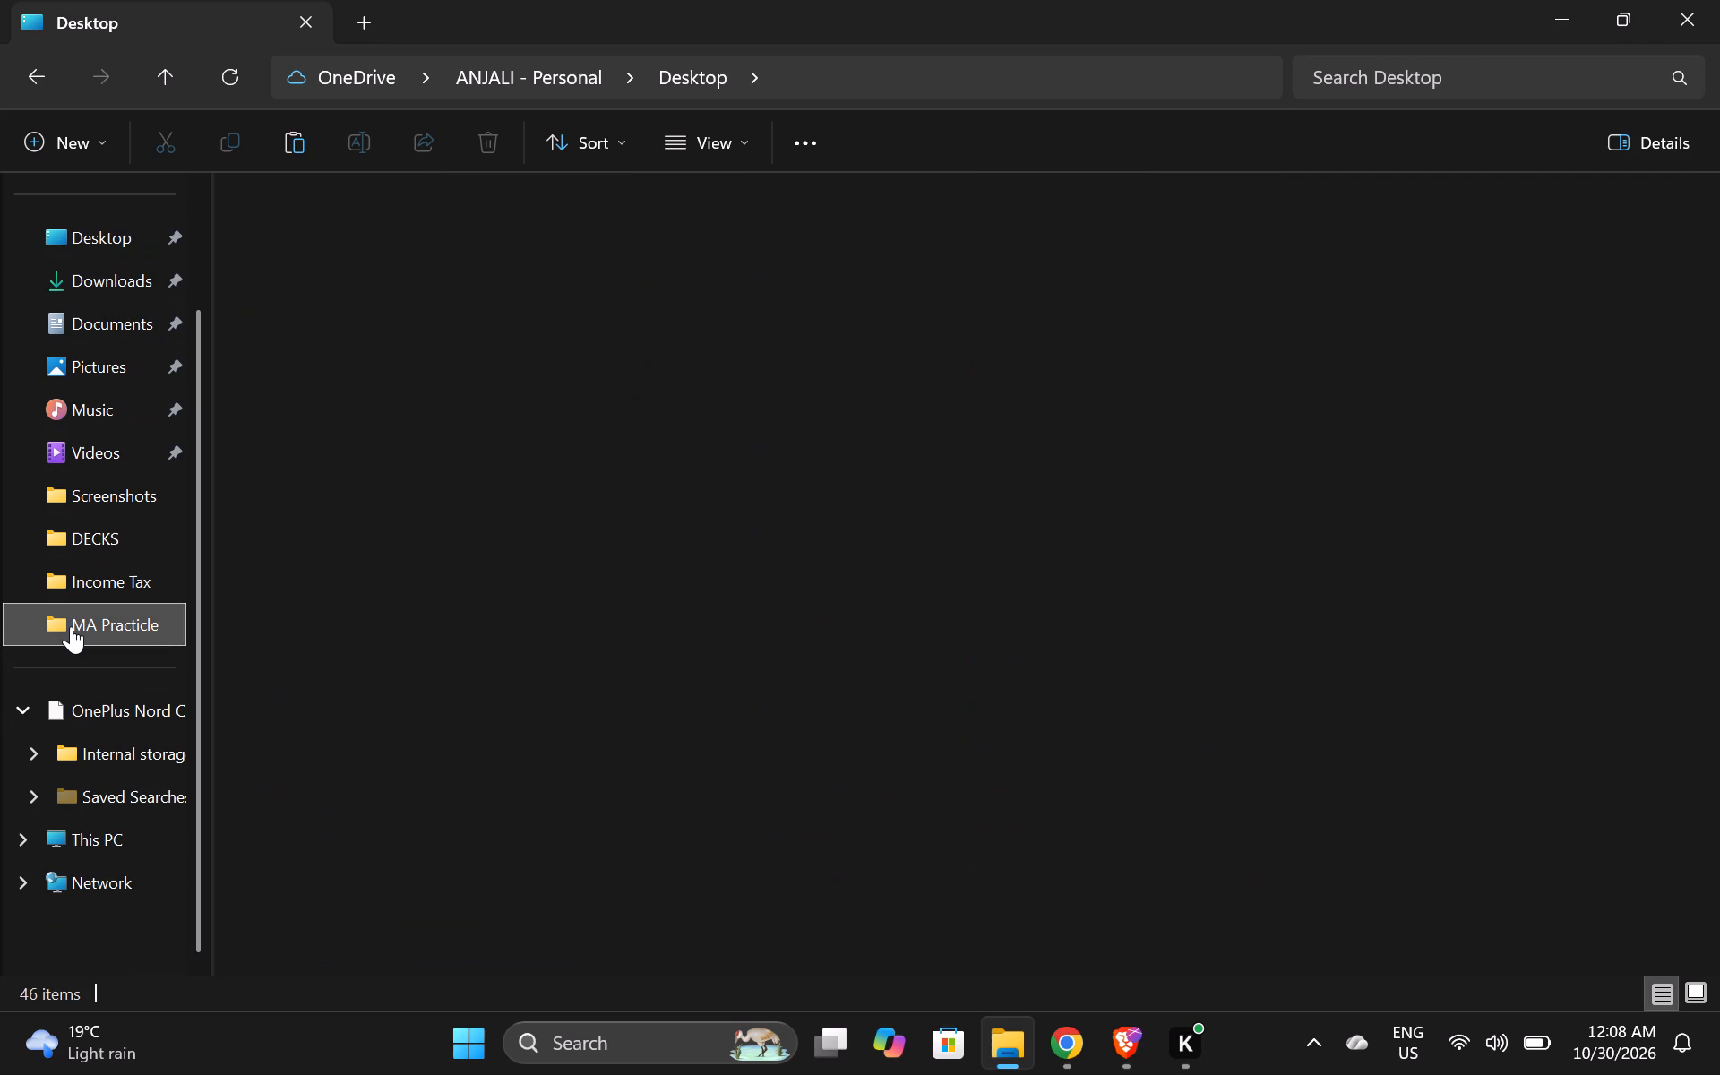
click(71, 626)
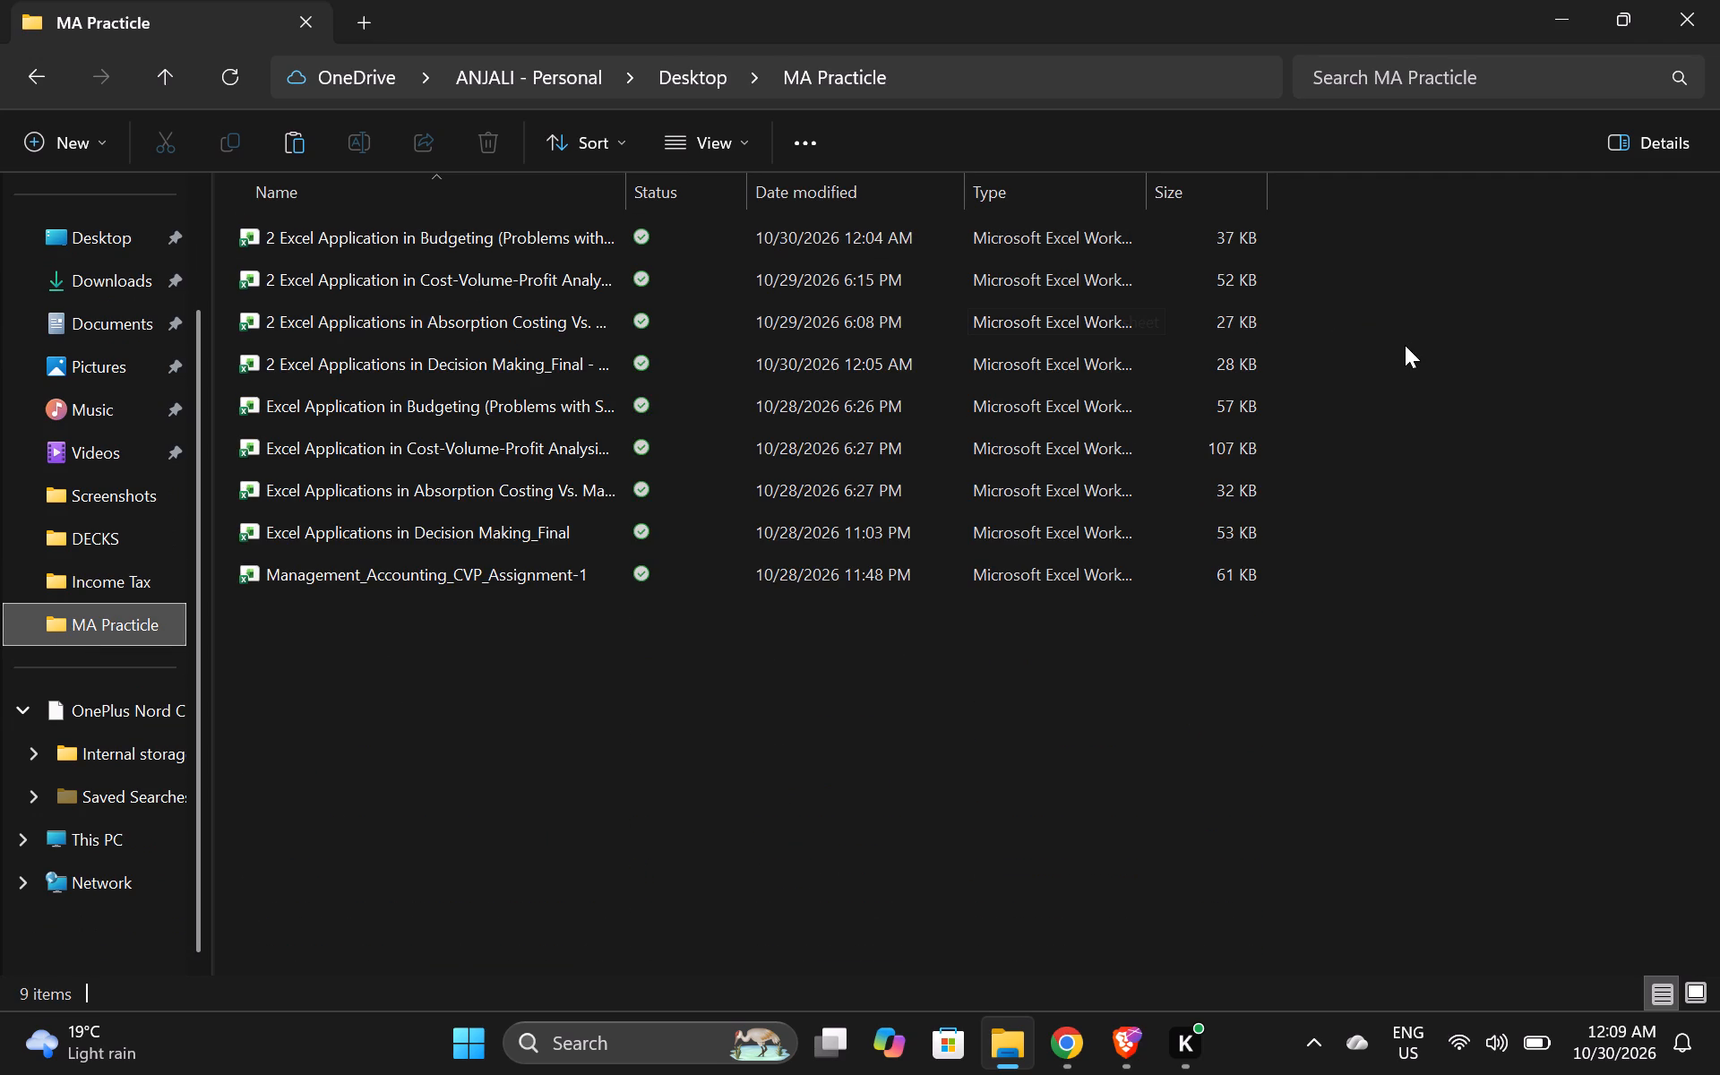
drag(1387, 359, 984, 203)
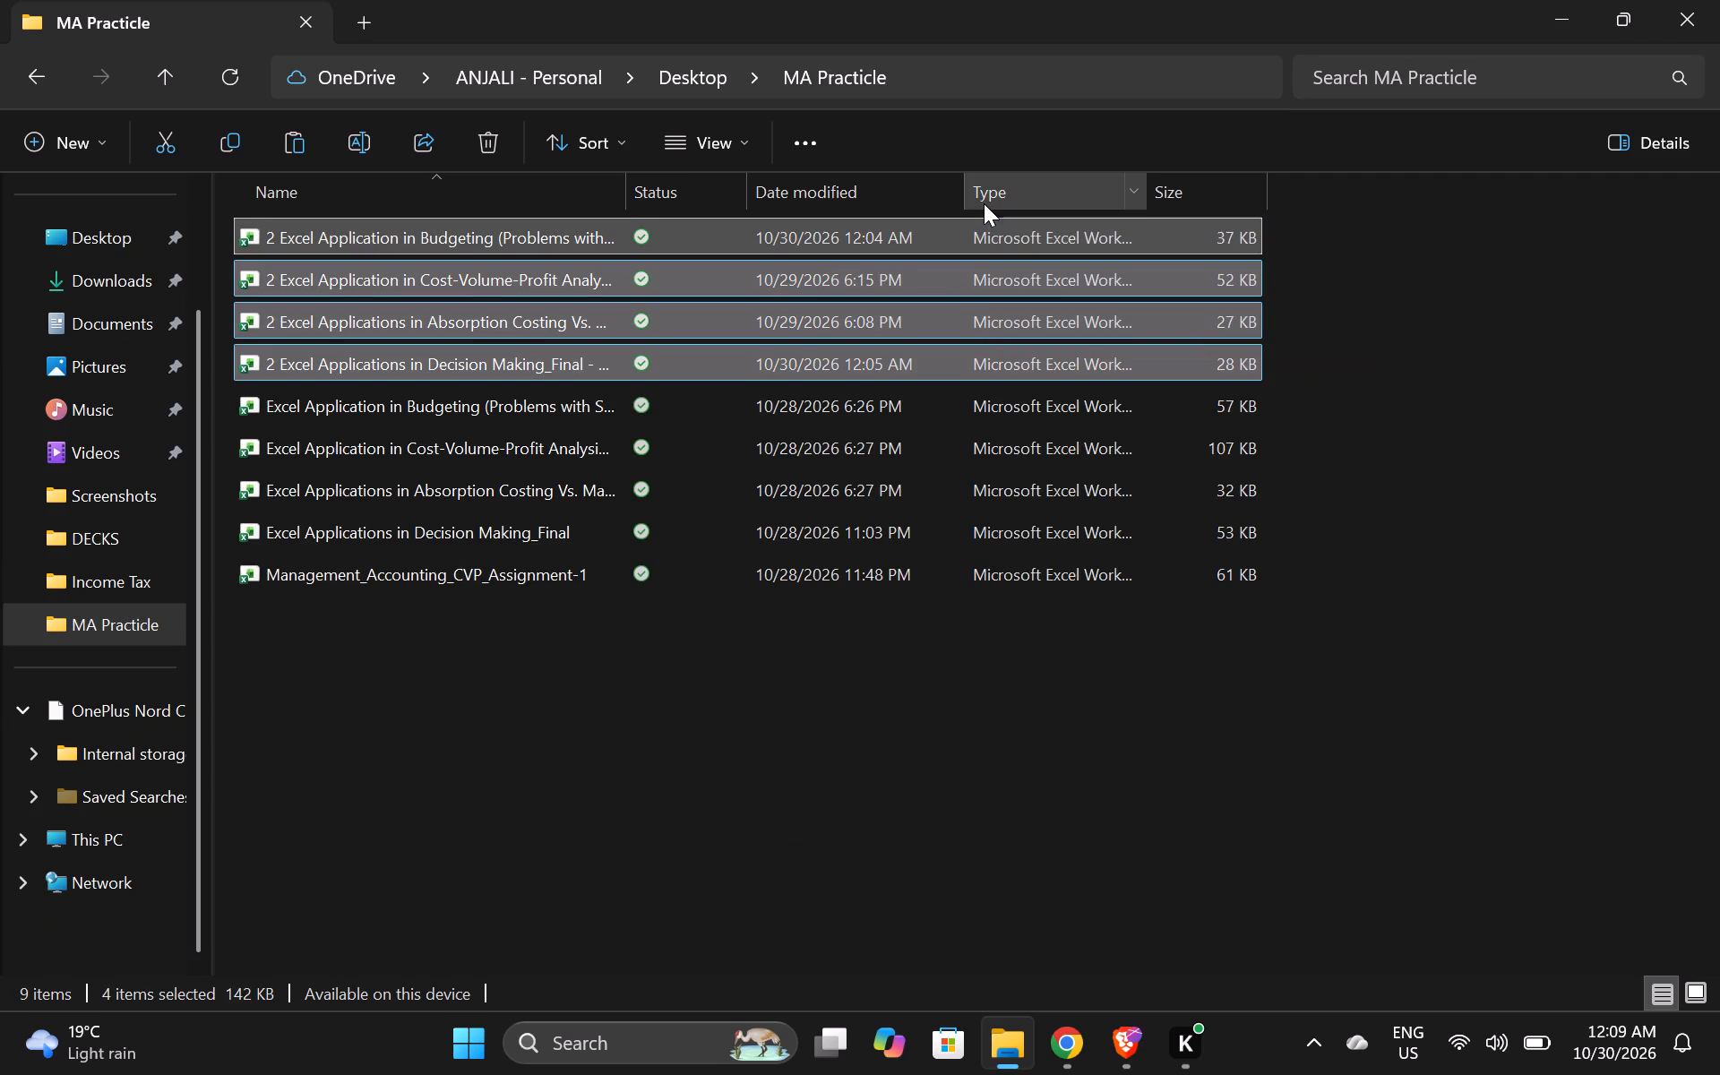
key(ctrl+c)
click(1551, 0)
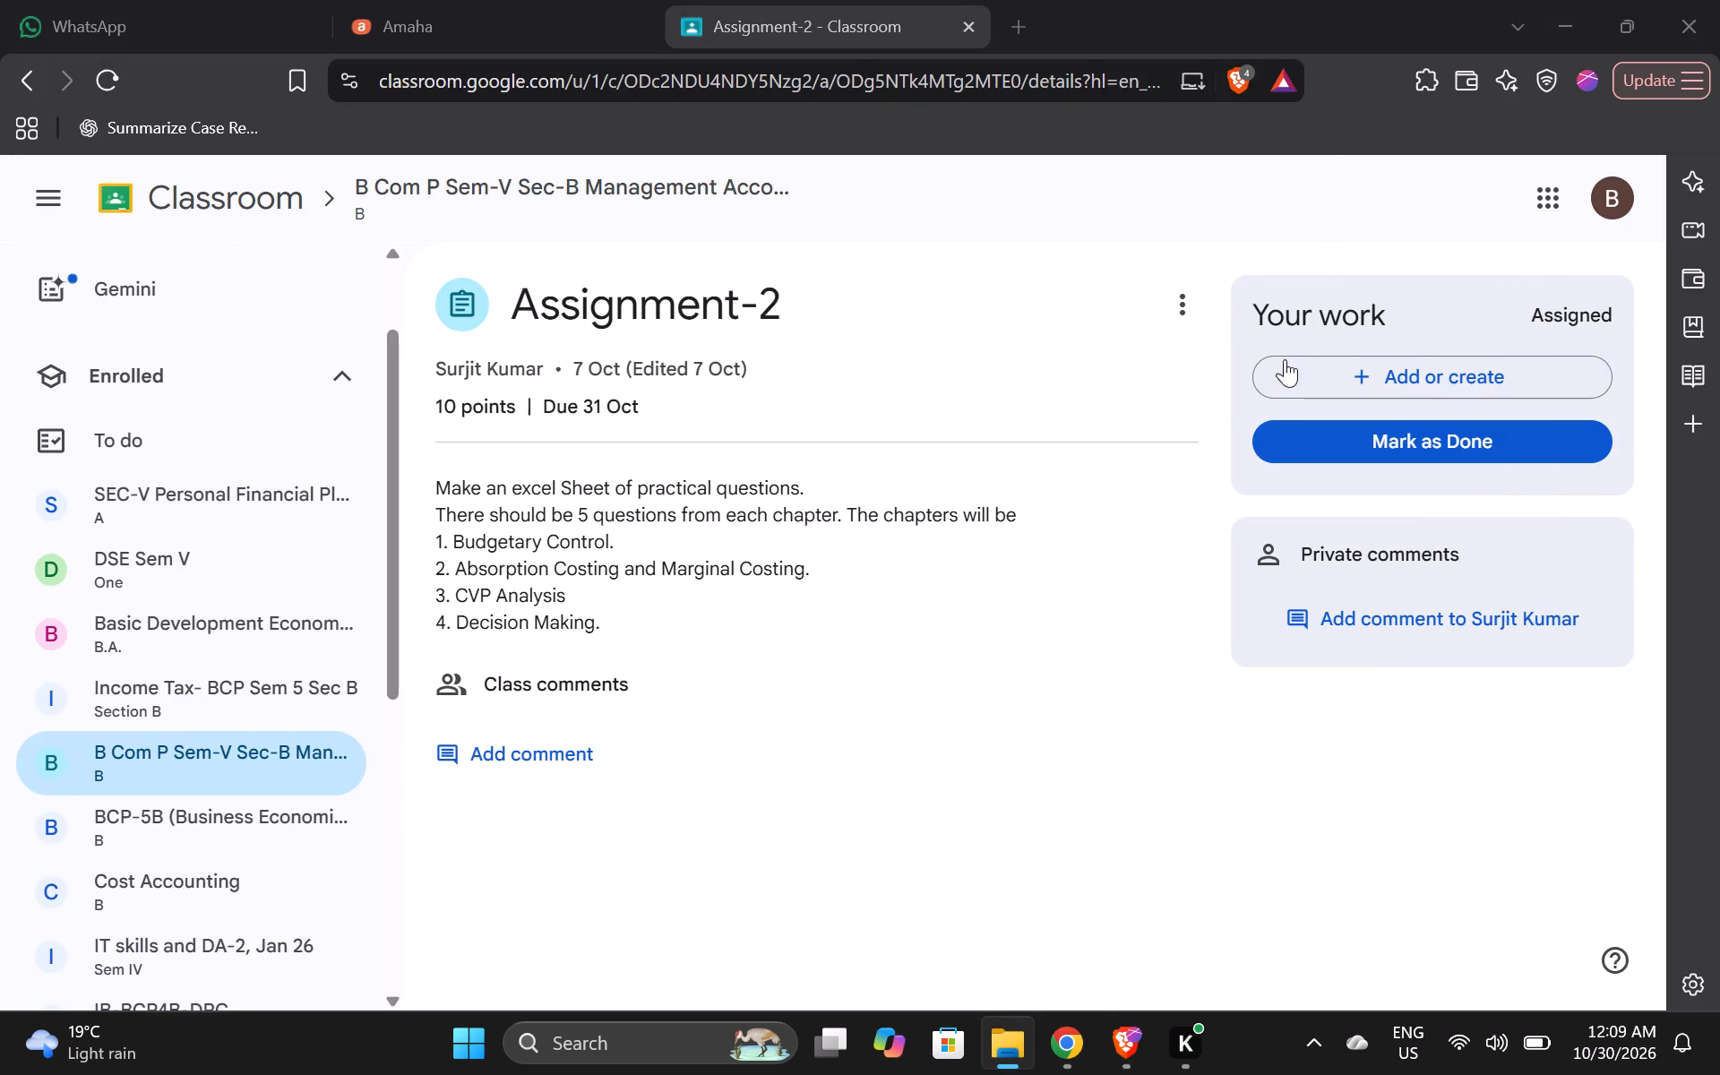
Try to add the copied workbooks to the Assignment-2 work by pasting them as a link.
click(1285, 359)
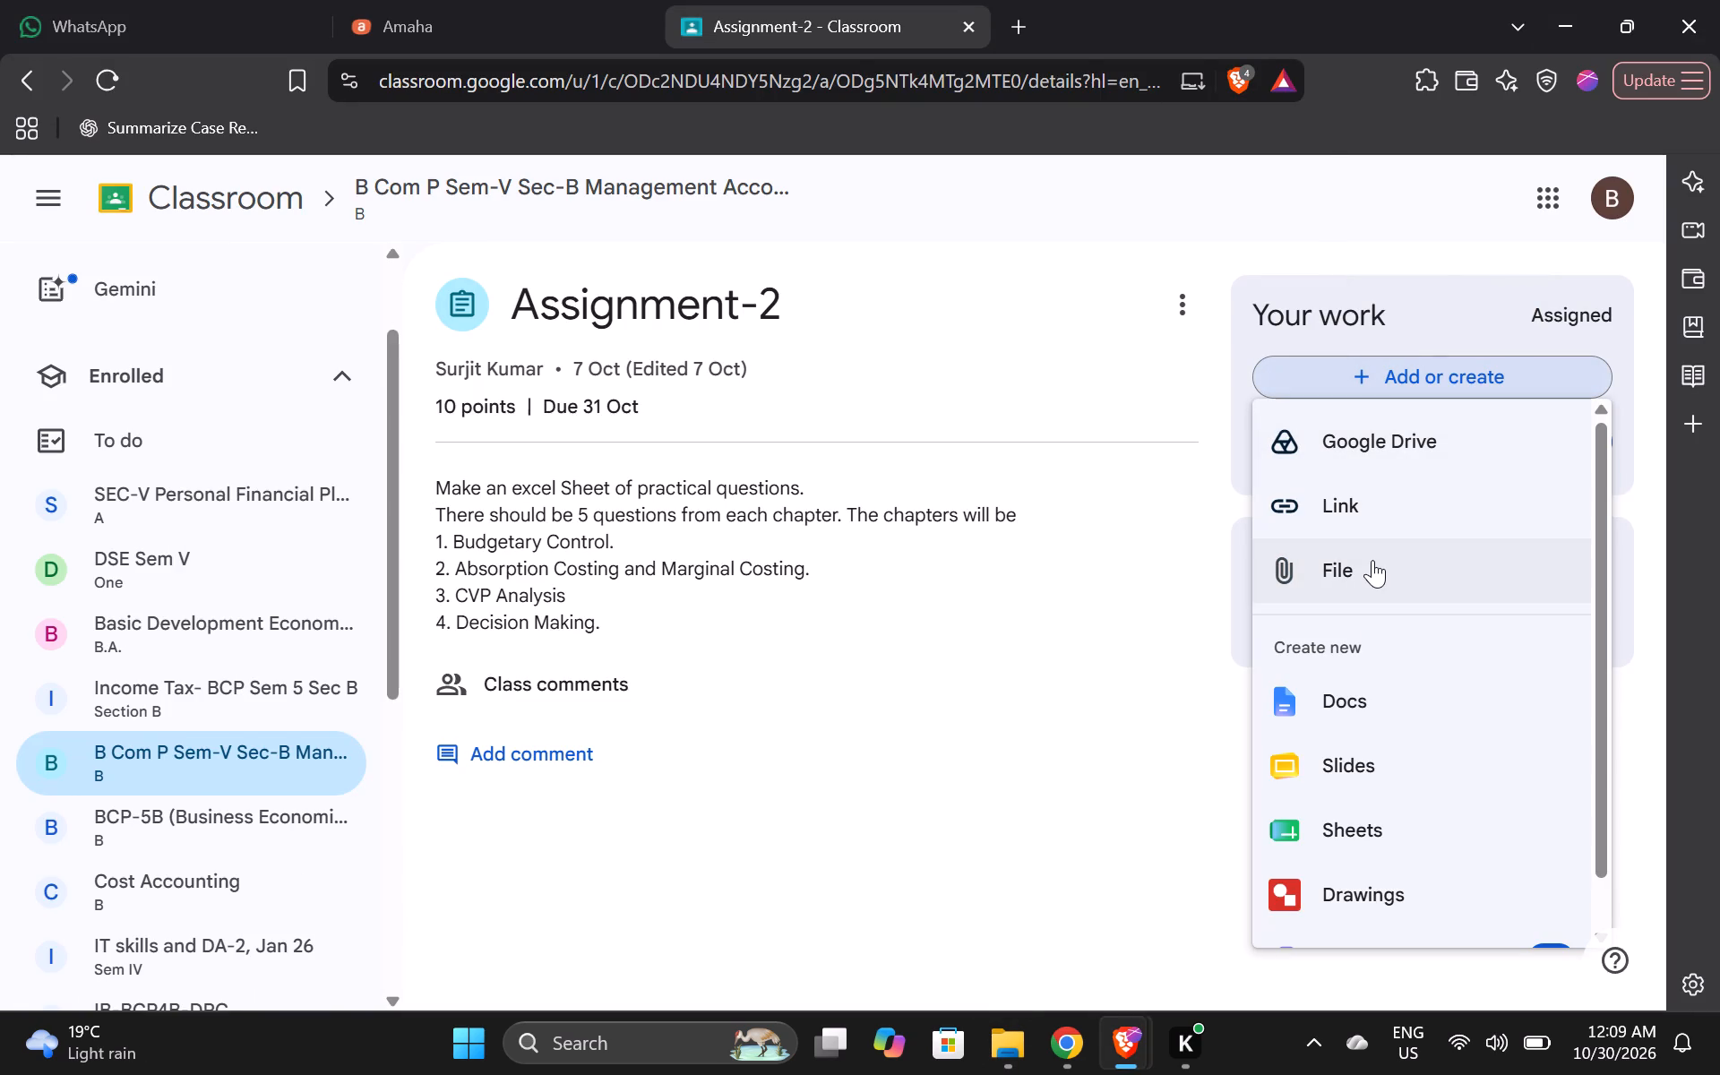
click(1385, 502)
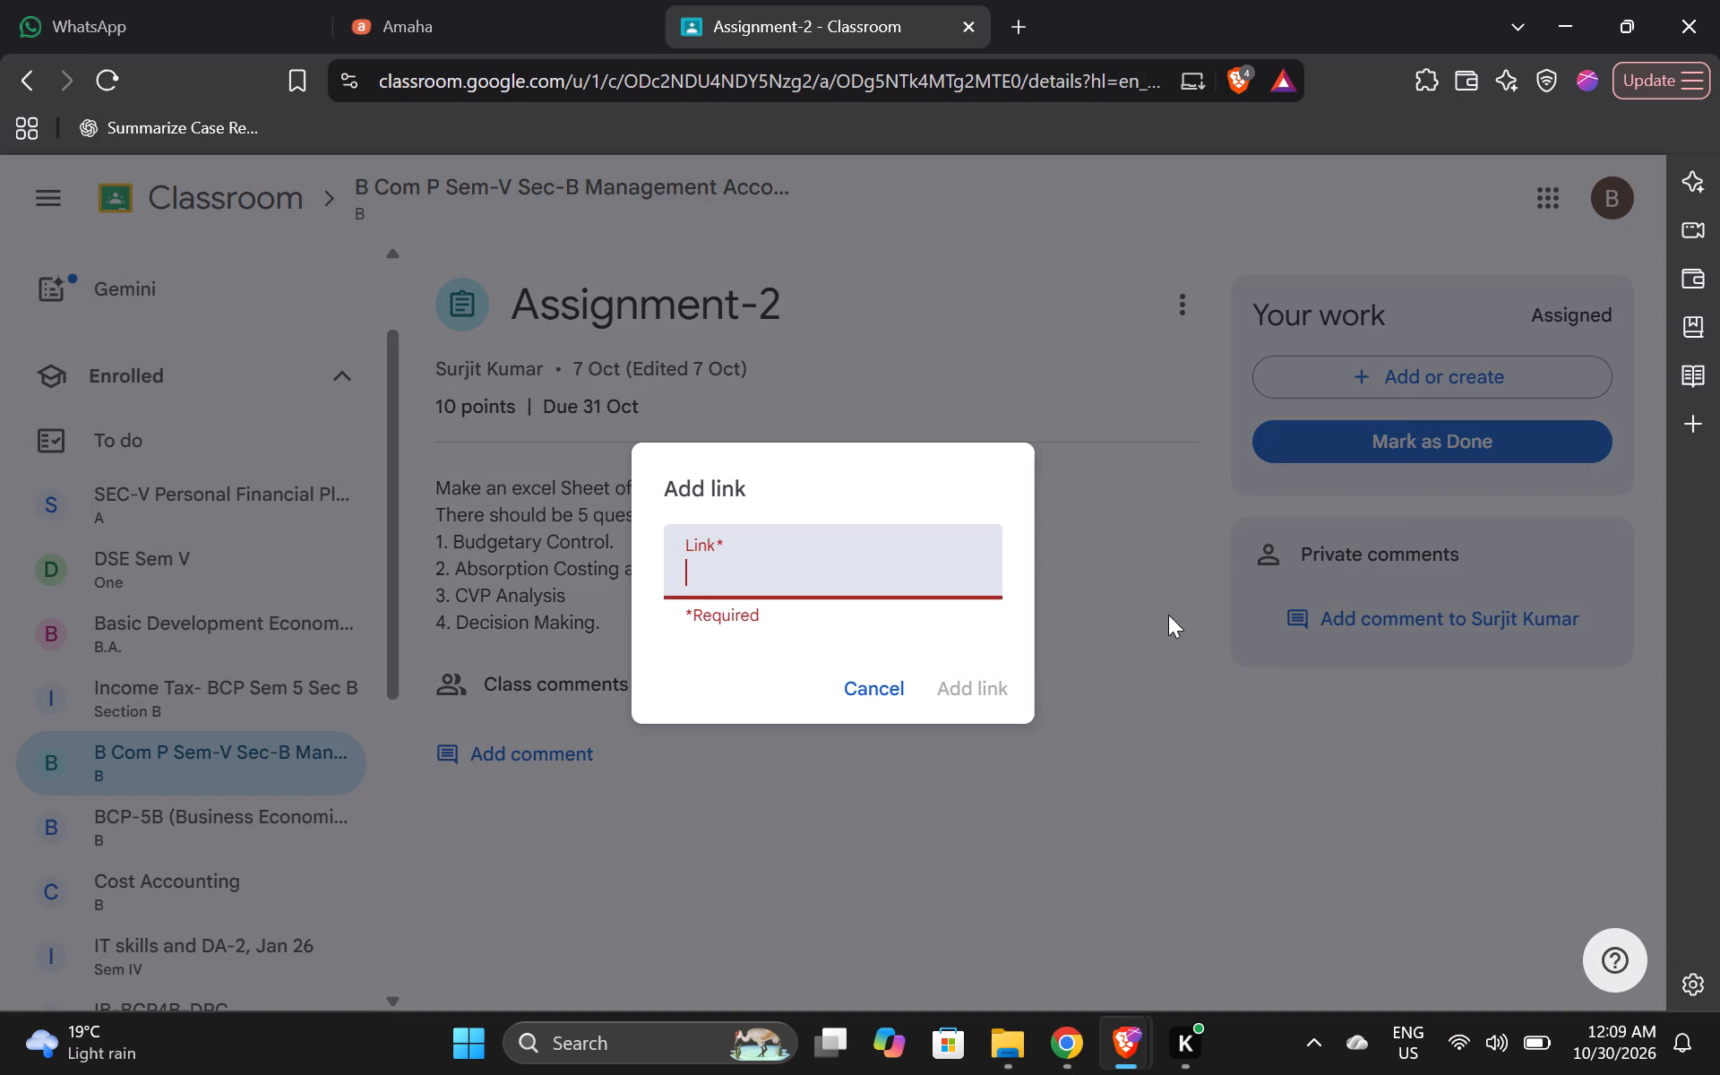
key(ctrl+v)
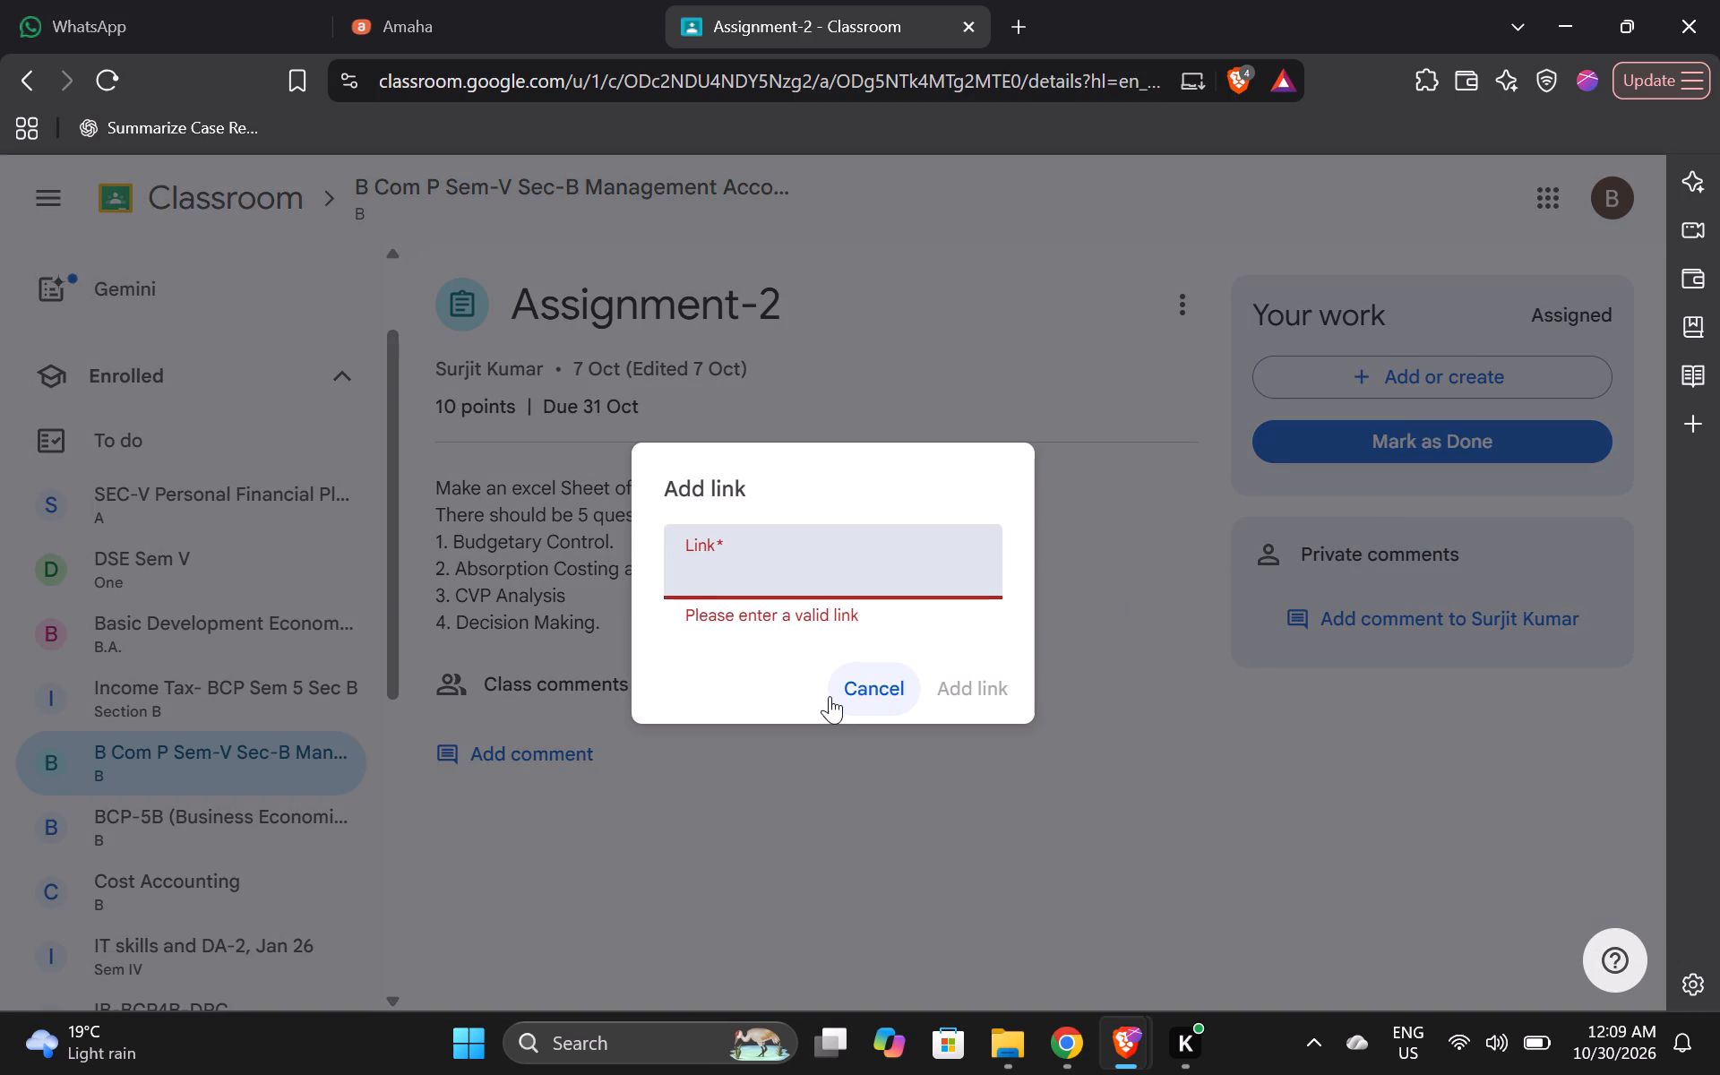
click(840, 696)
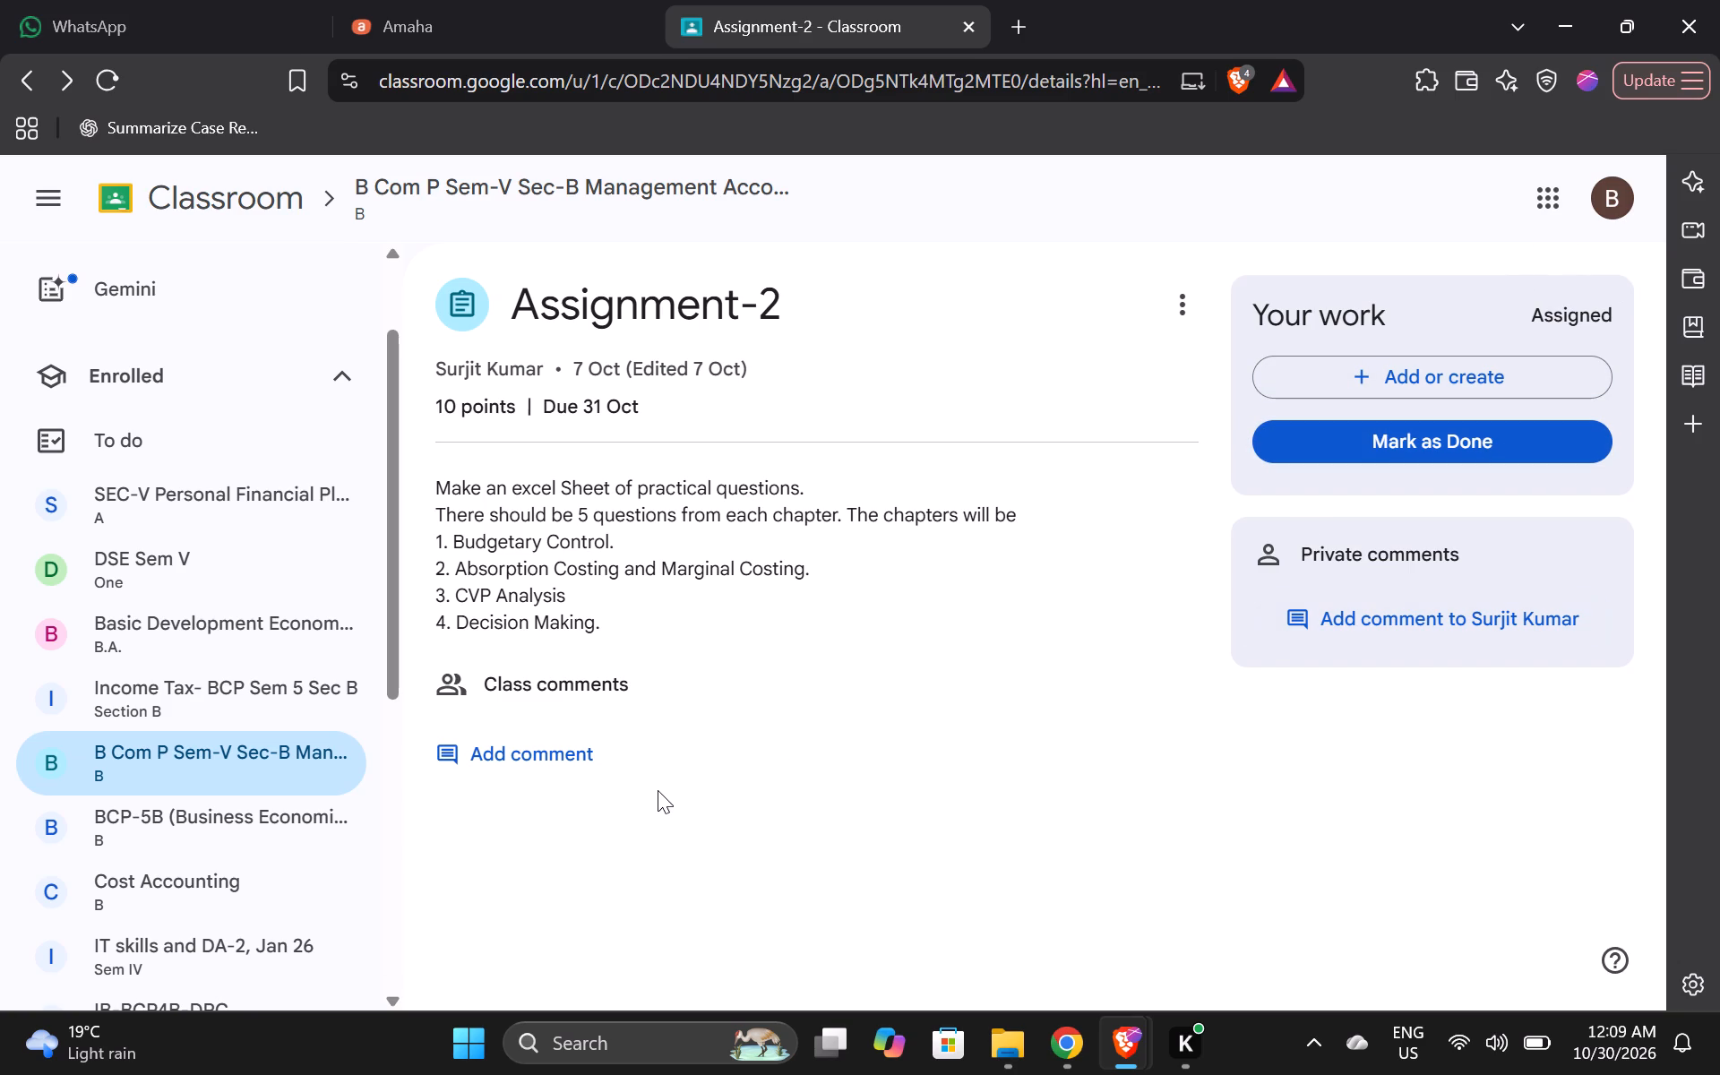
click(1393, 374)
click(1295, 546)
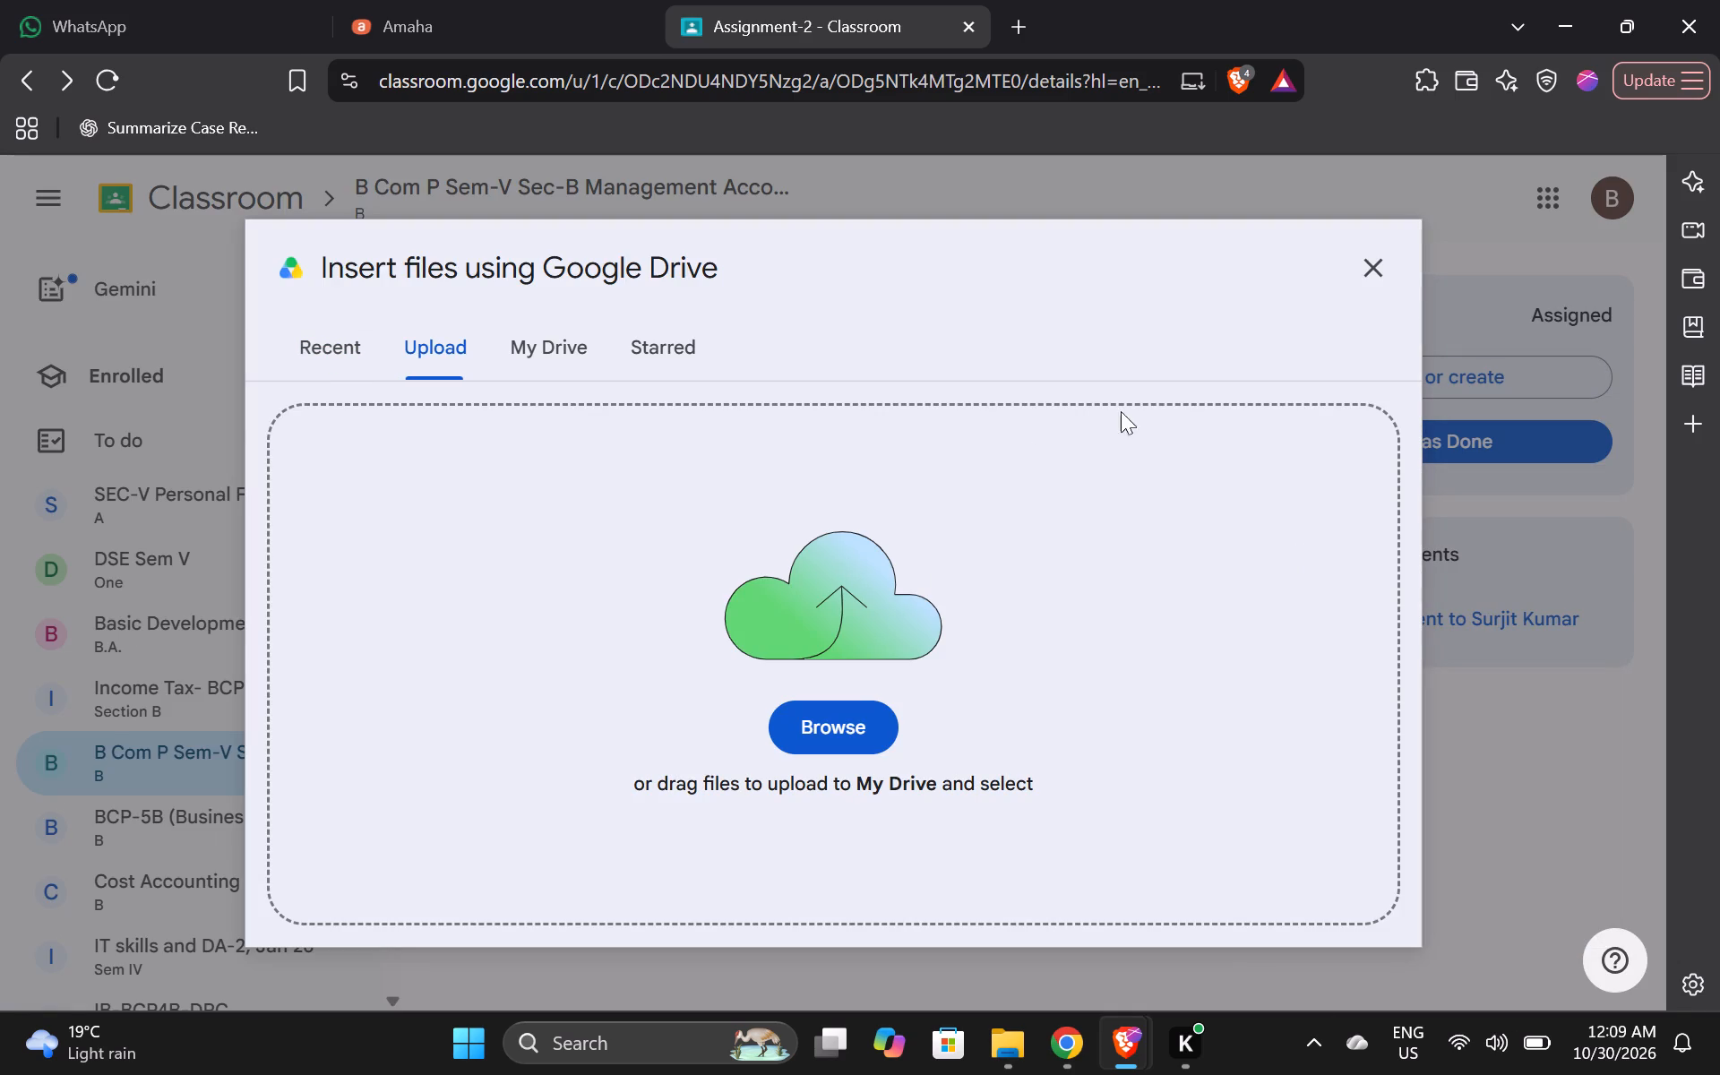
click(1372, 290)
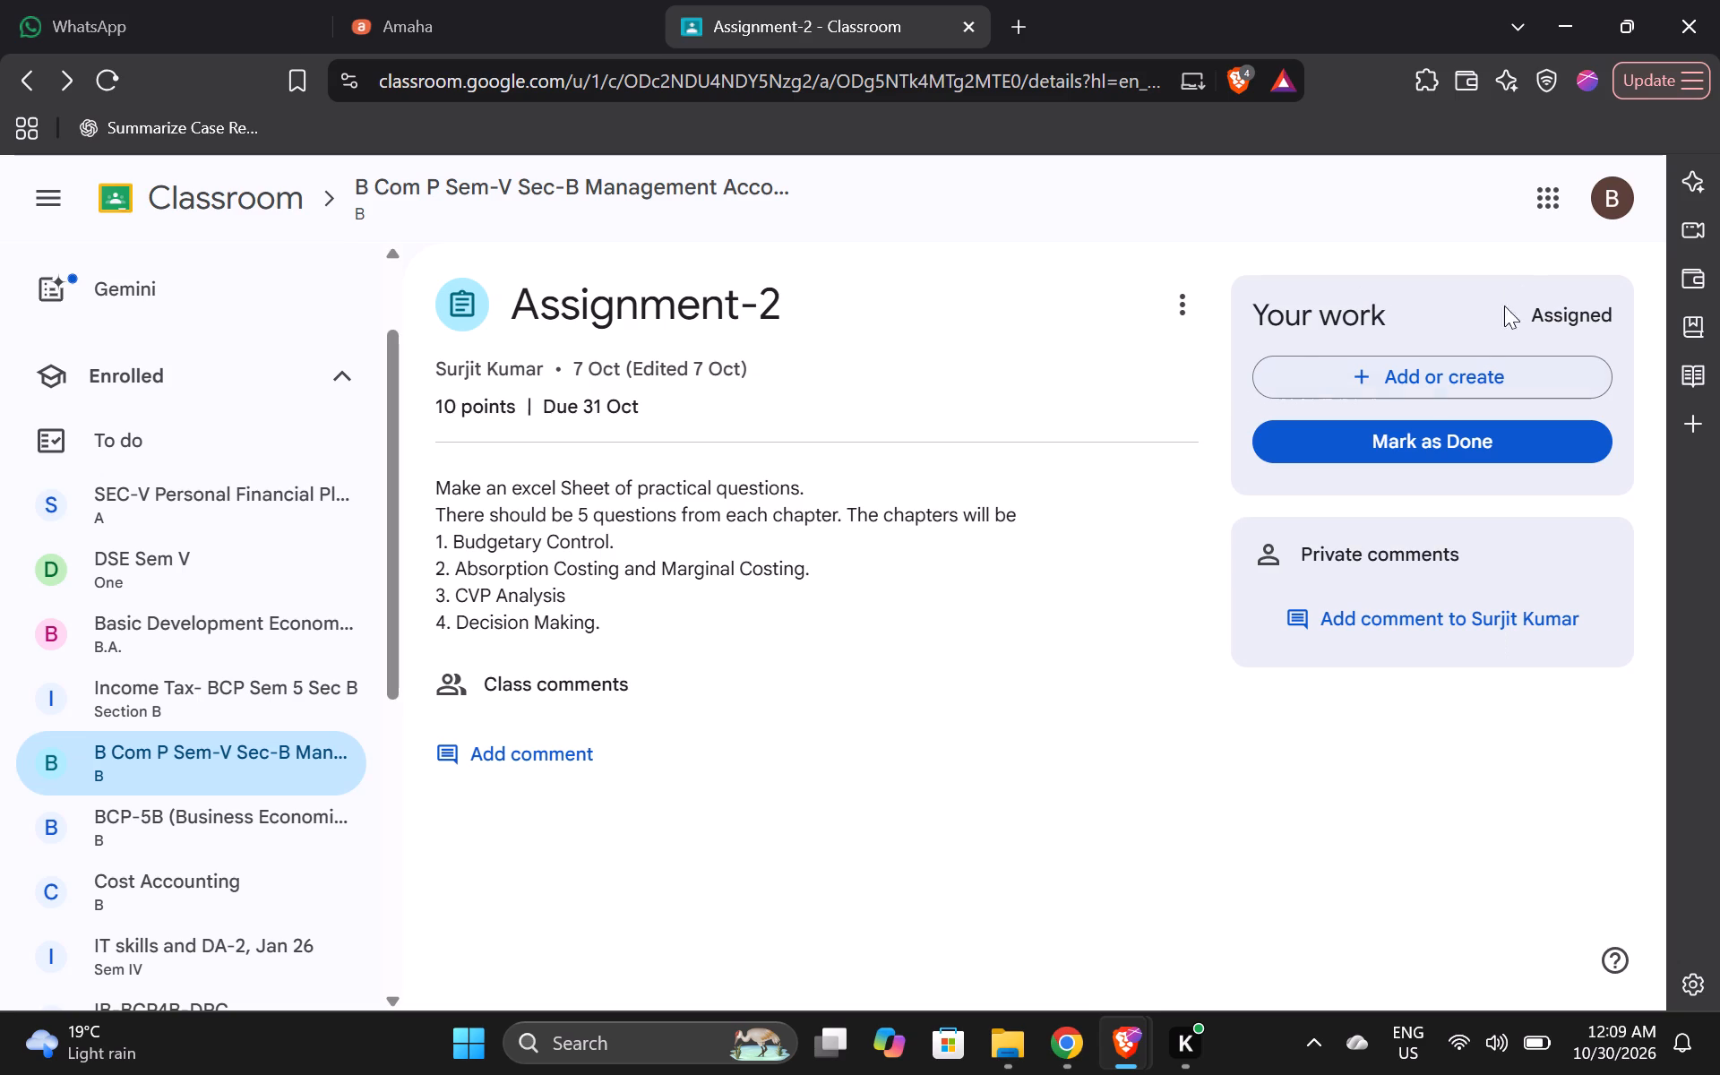
Upload the four "2 Excel Application…" Modified Practice workbooks from the MA Practicle folder as file attachments to the Assignment-2 work.
click(1443, 374)
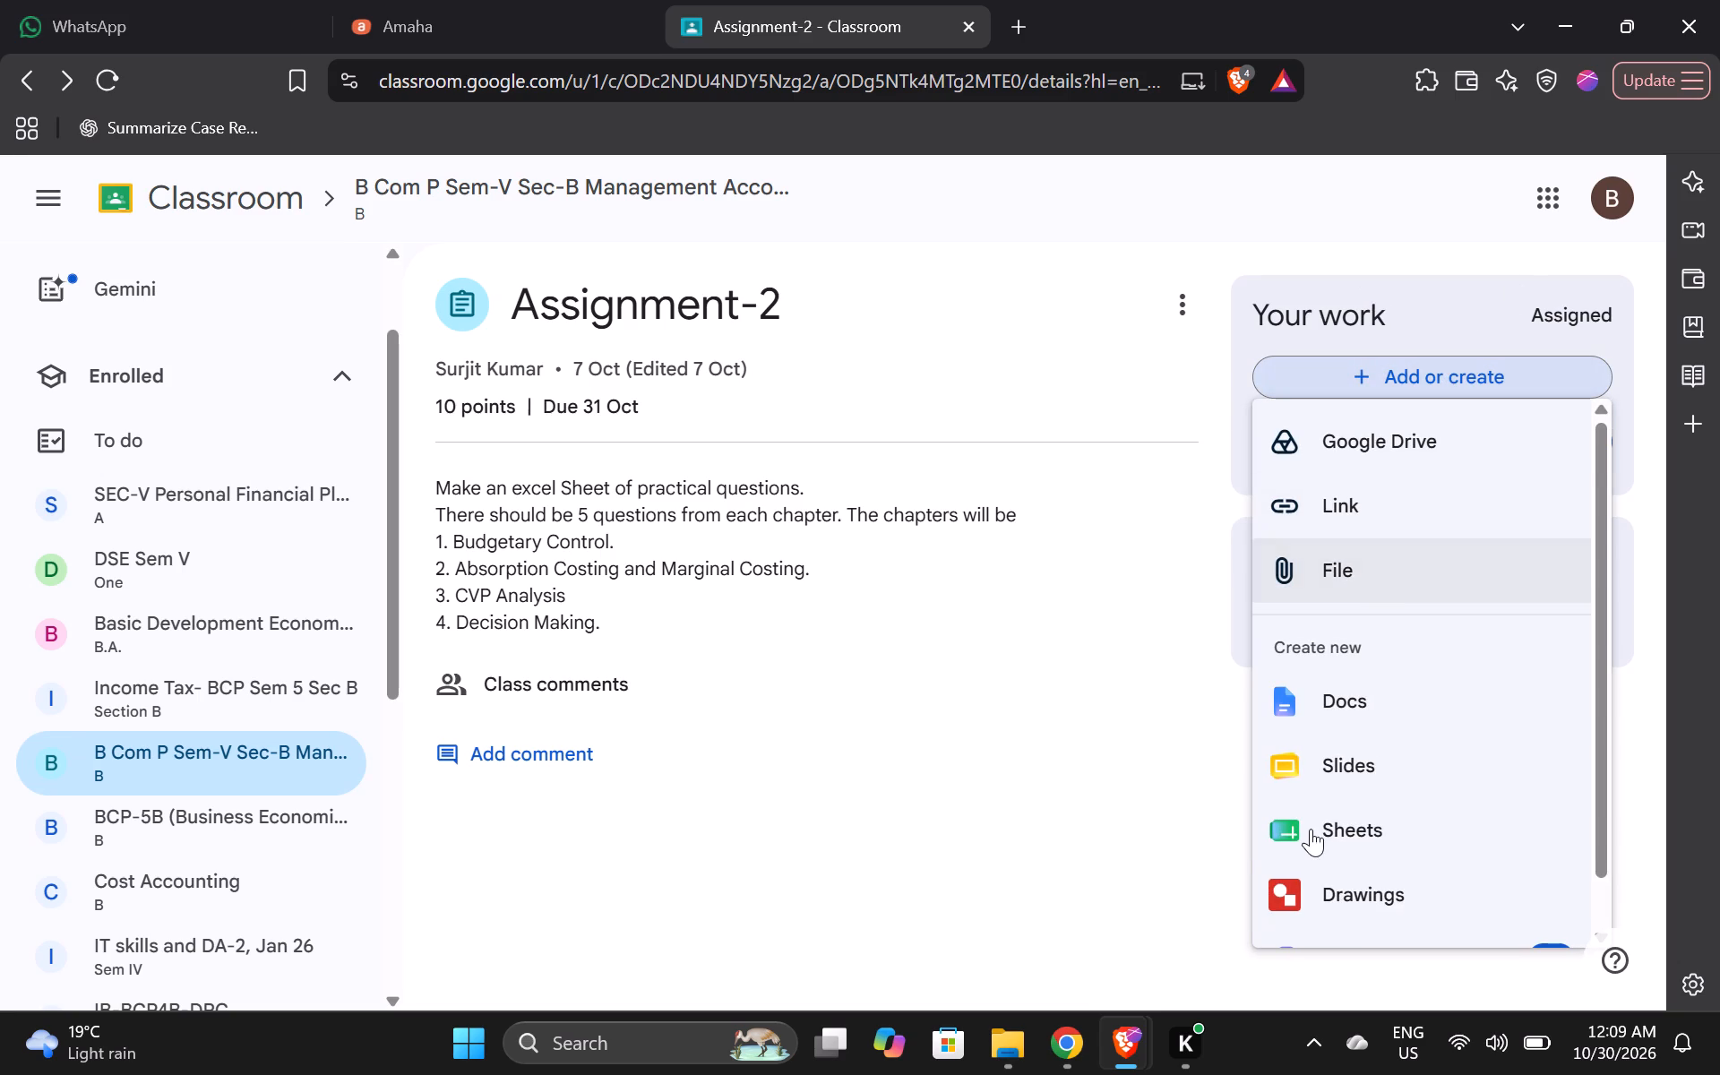
scroll(1311, 829, down, 4)
scroll(1311, 829, up, 4)
scroll(1311, 829, left, 1)
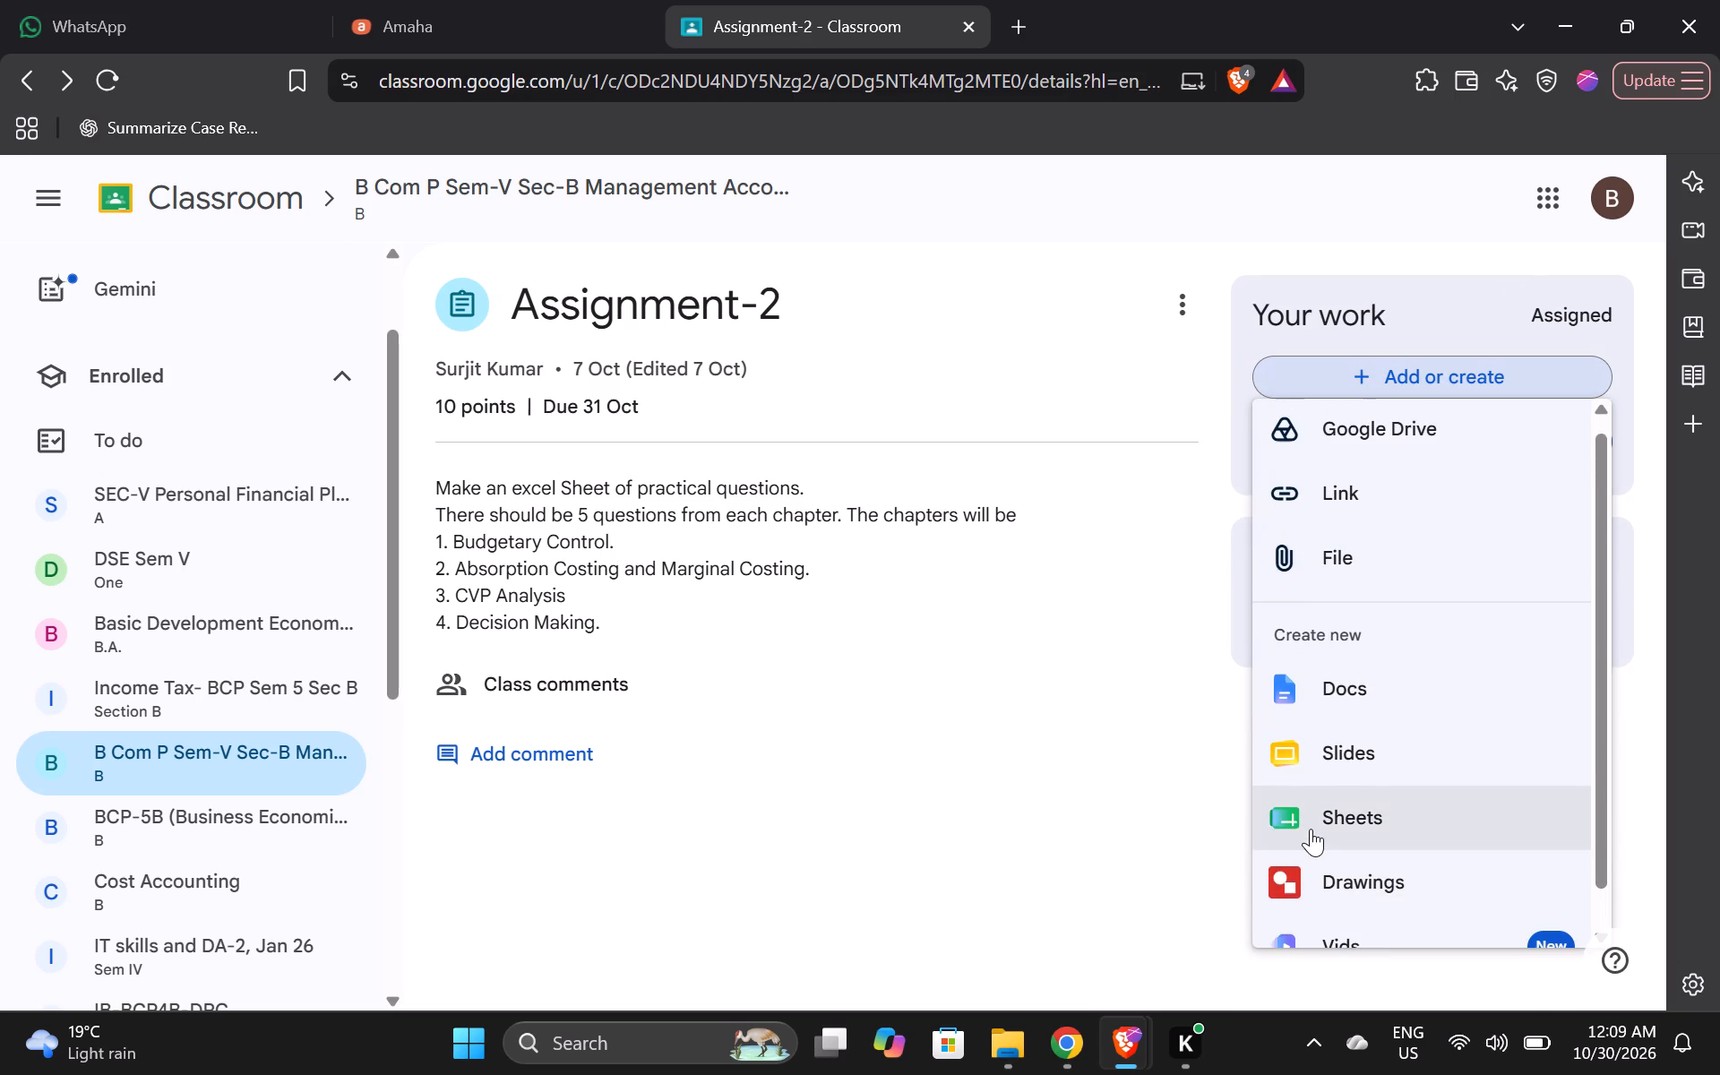
scroll(1311, 829, left, 1)
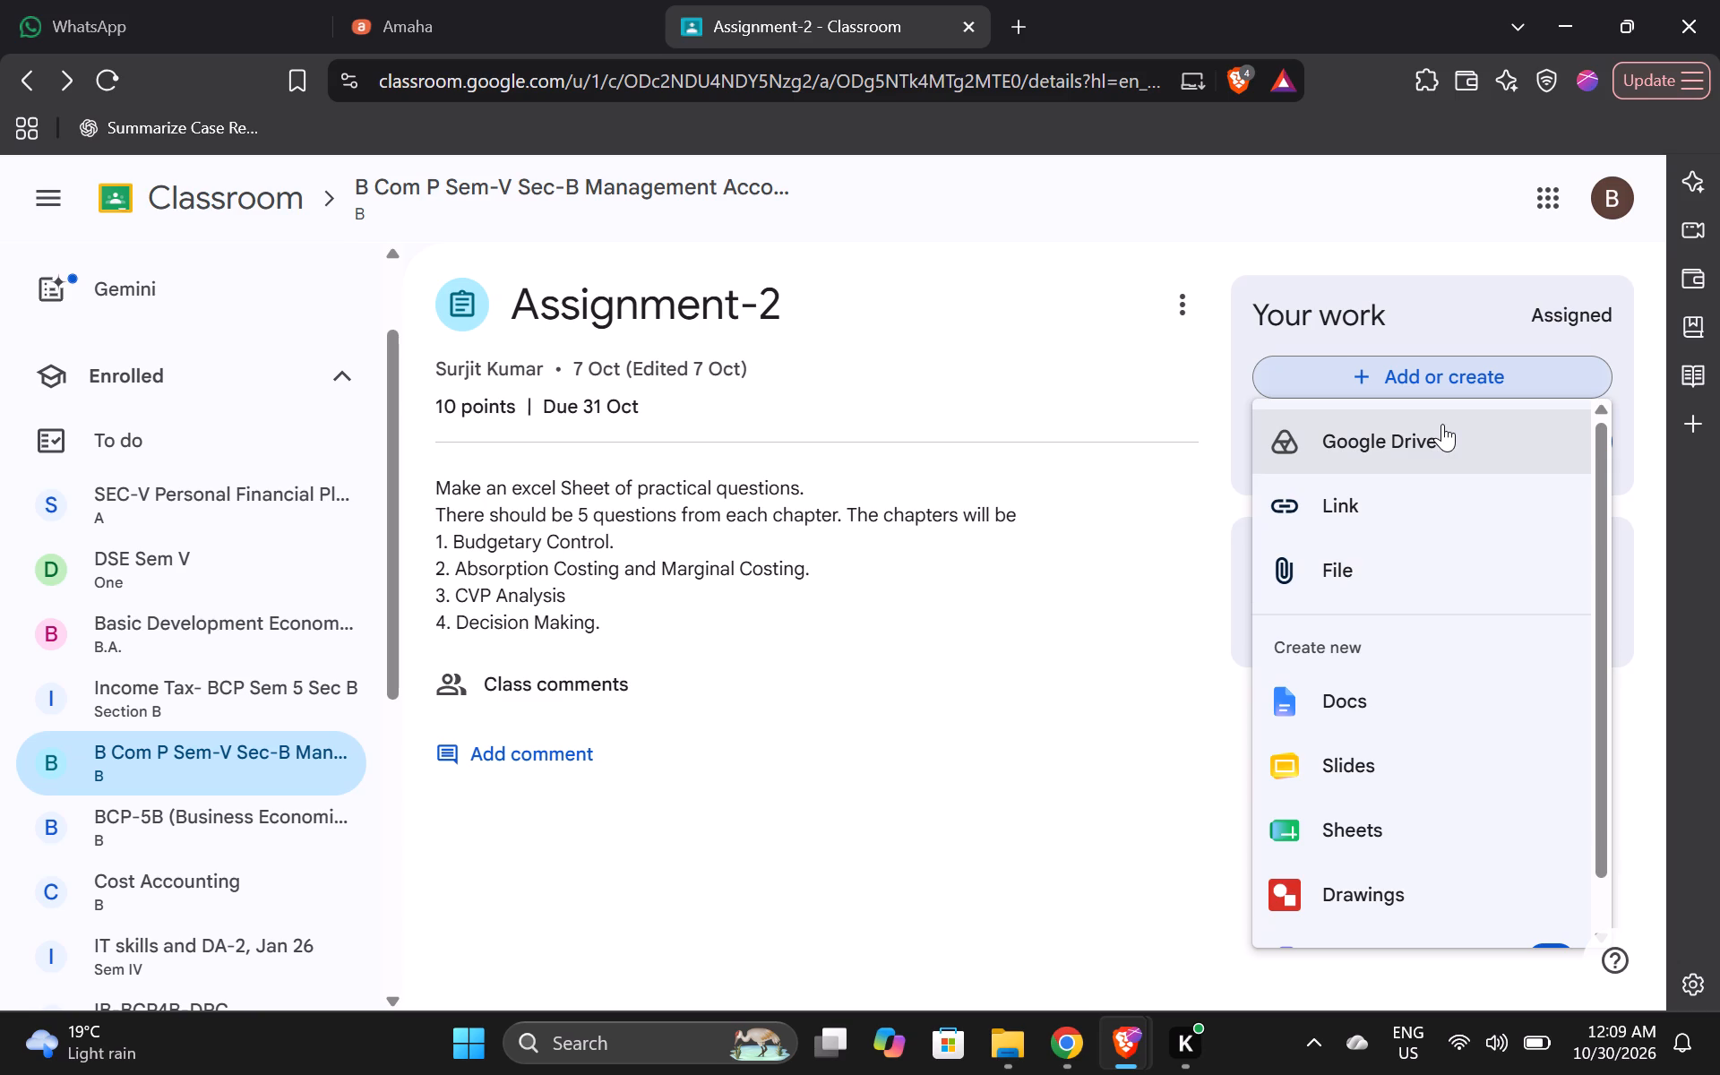
click(1359, 571)
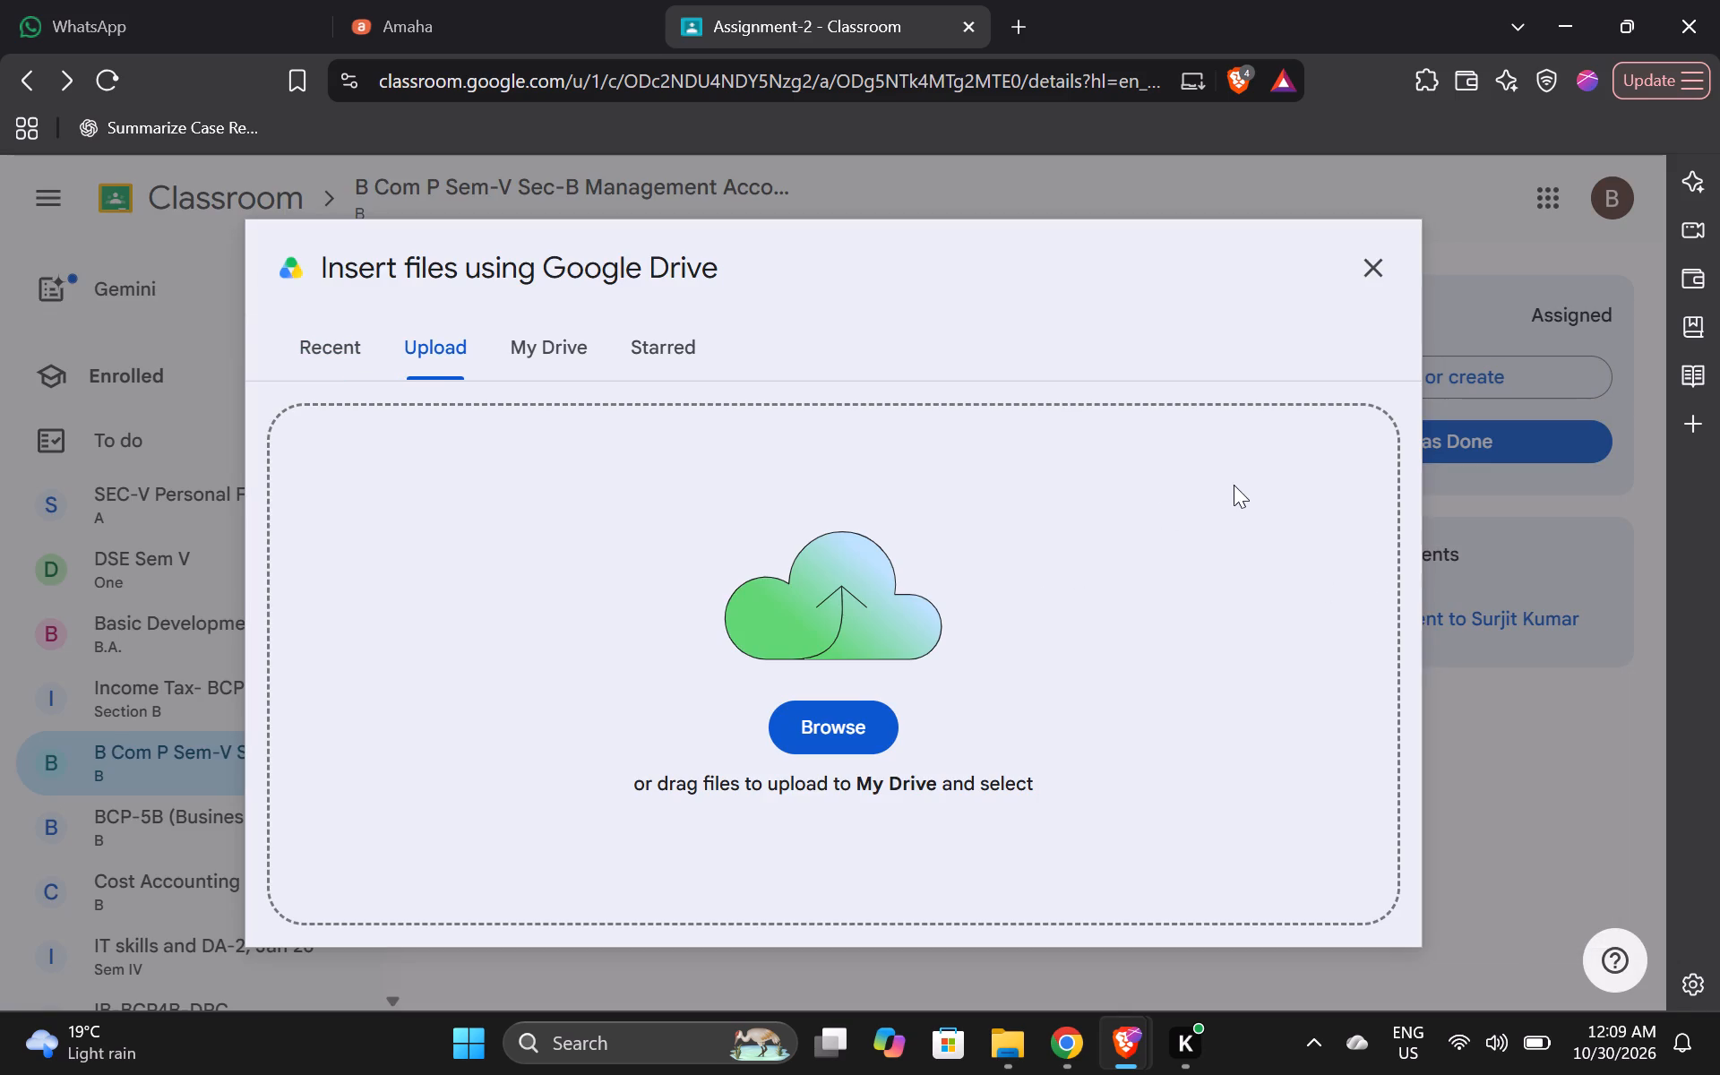
click(810, 725)
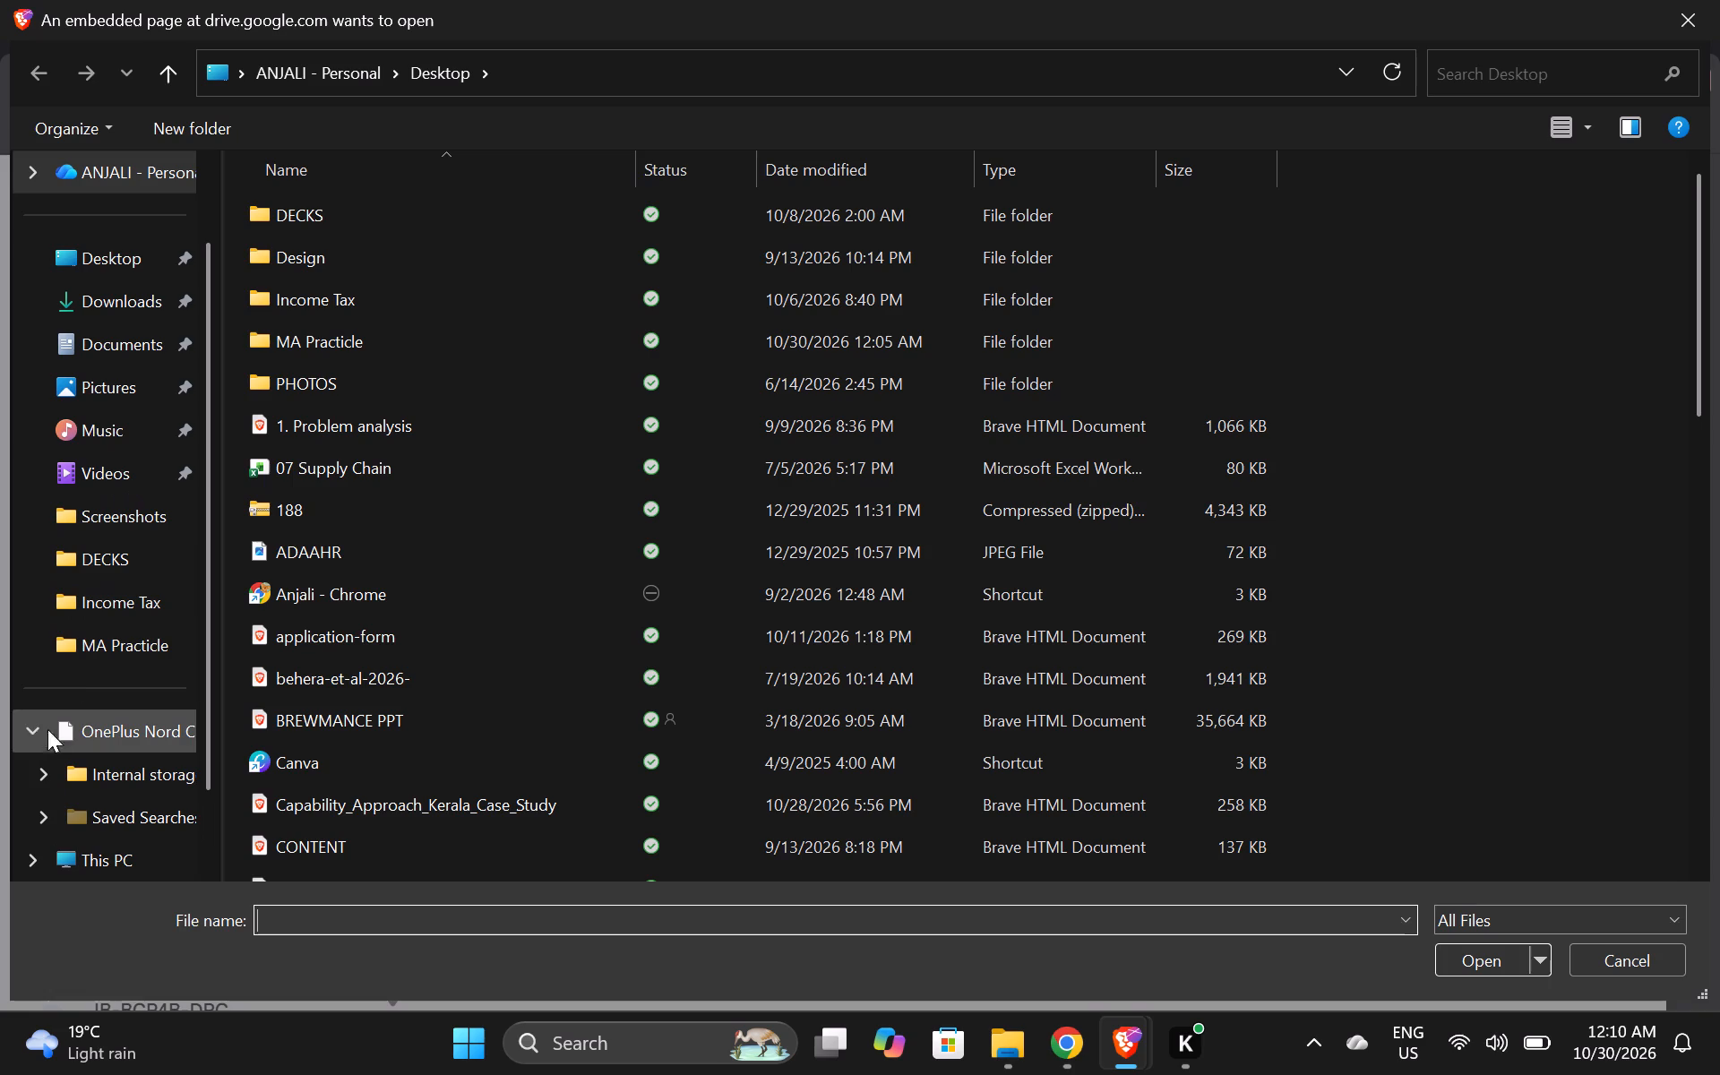
click(156, 626)
click(156, 626)
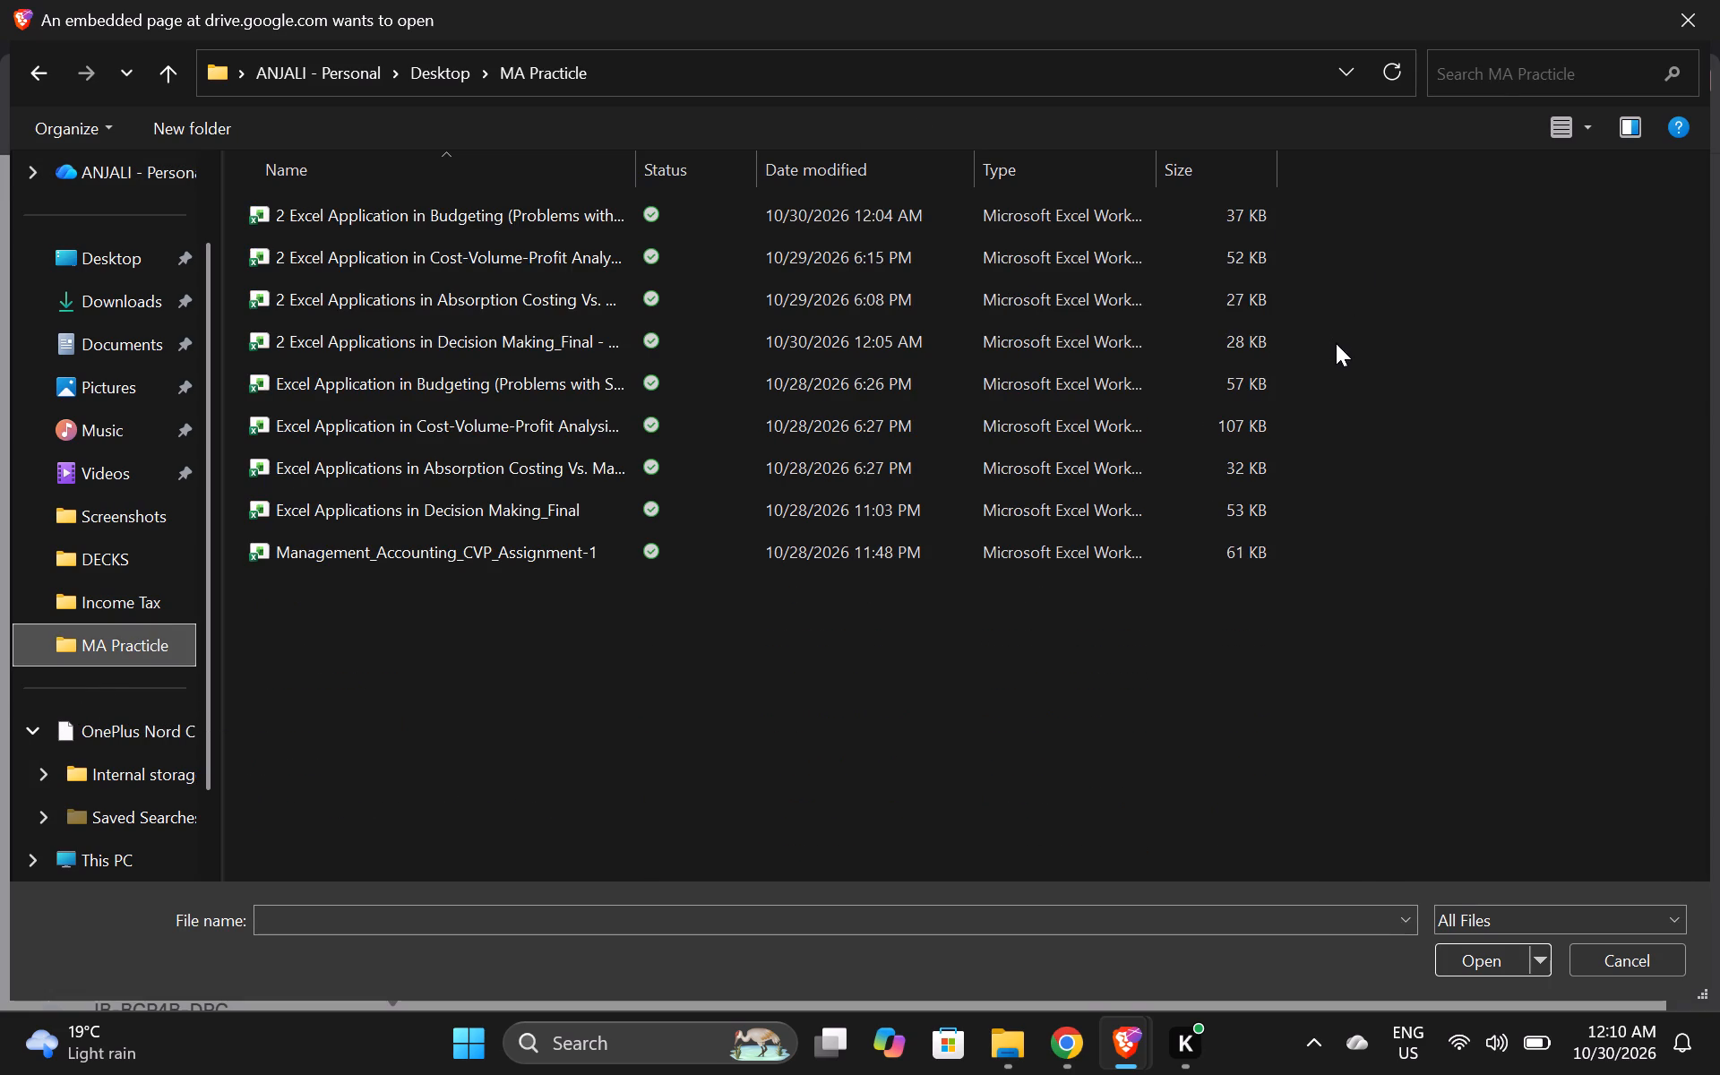
drag(1336, 343, 1057, 157)
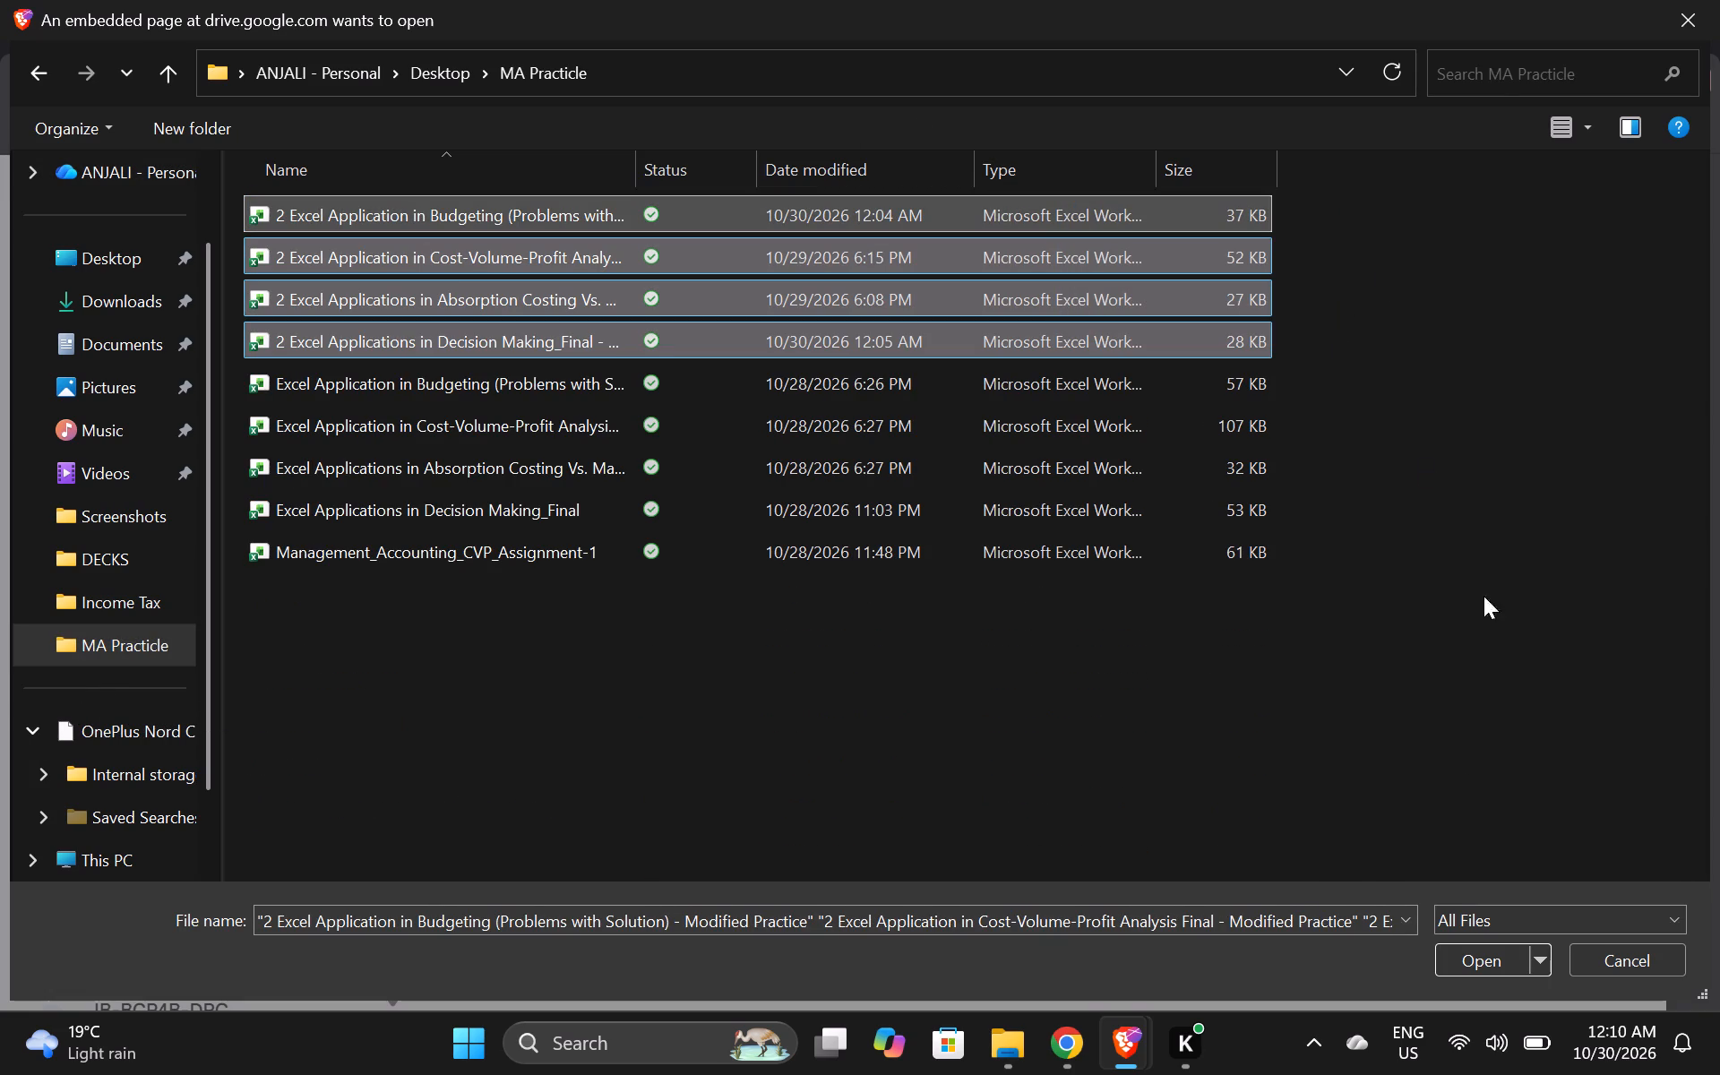
click(1472, 952)
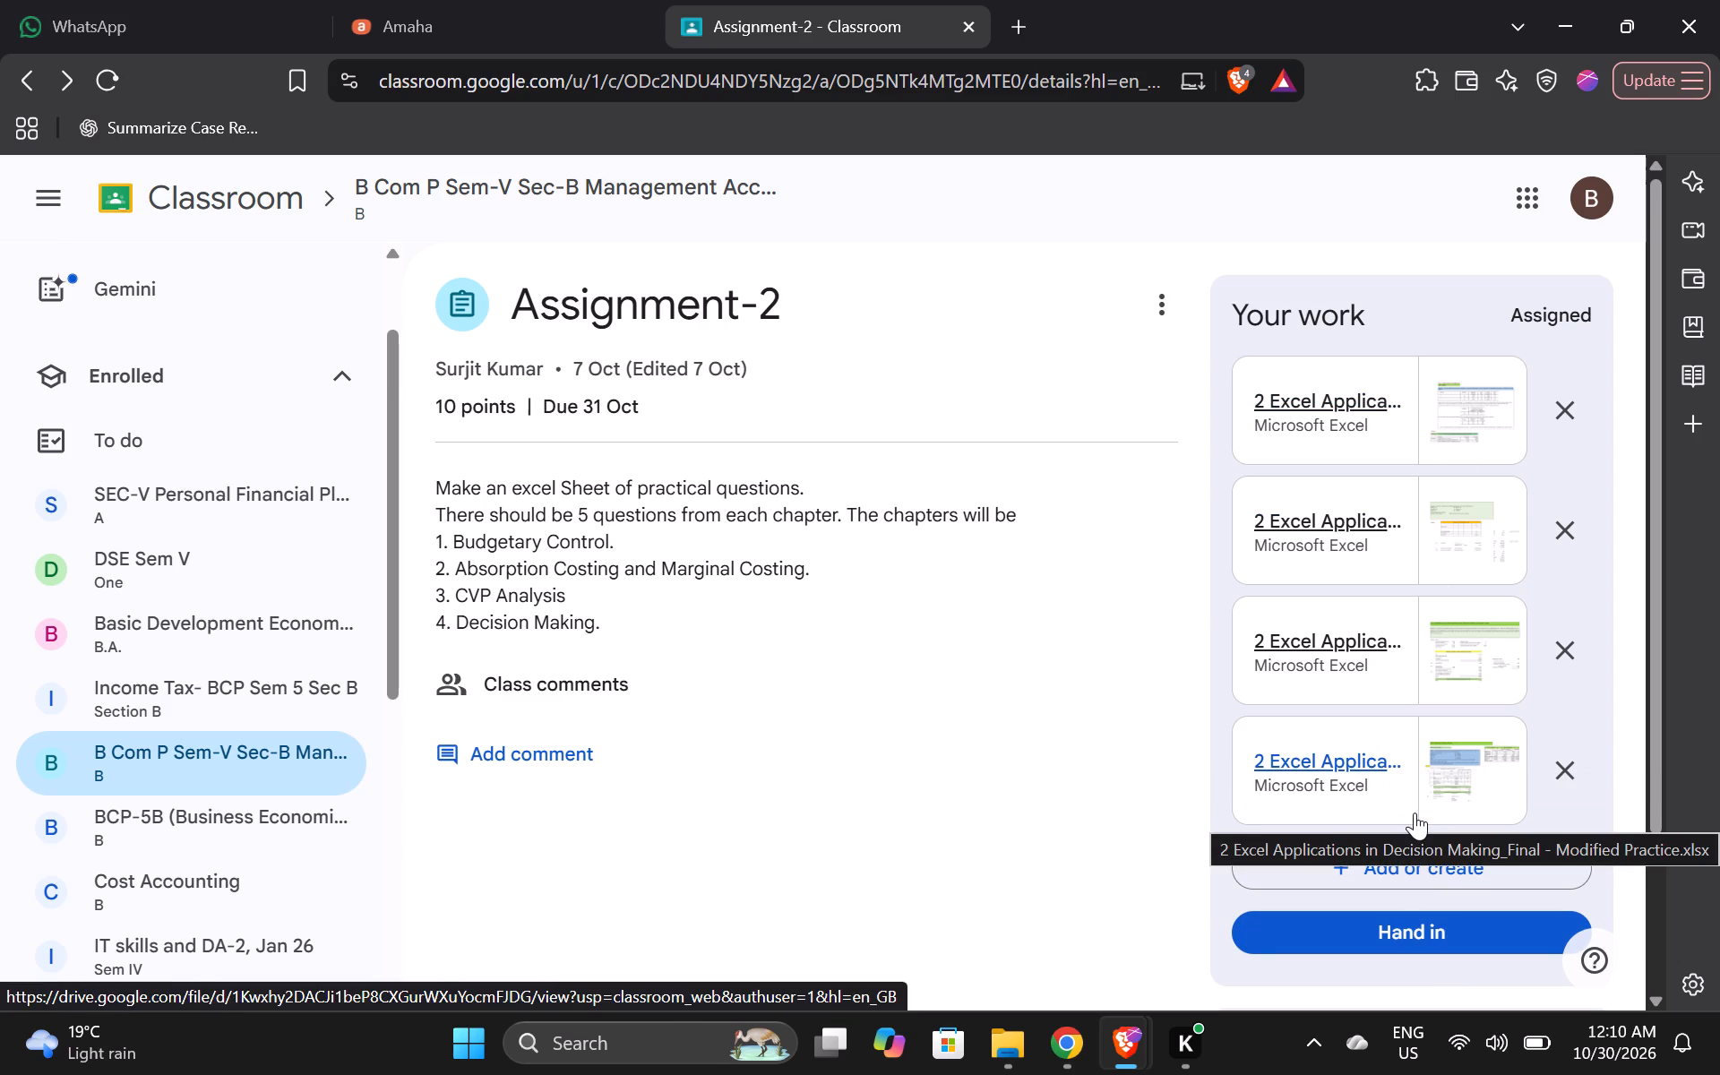
Hand in the Assignment-2 work with the four attached workbooks.
click(1384, 943)
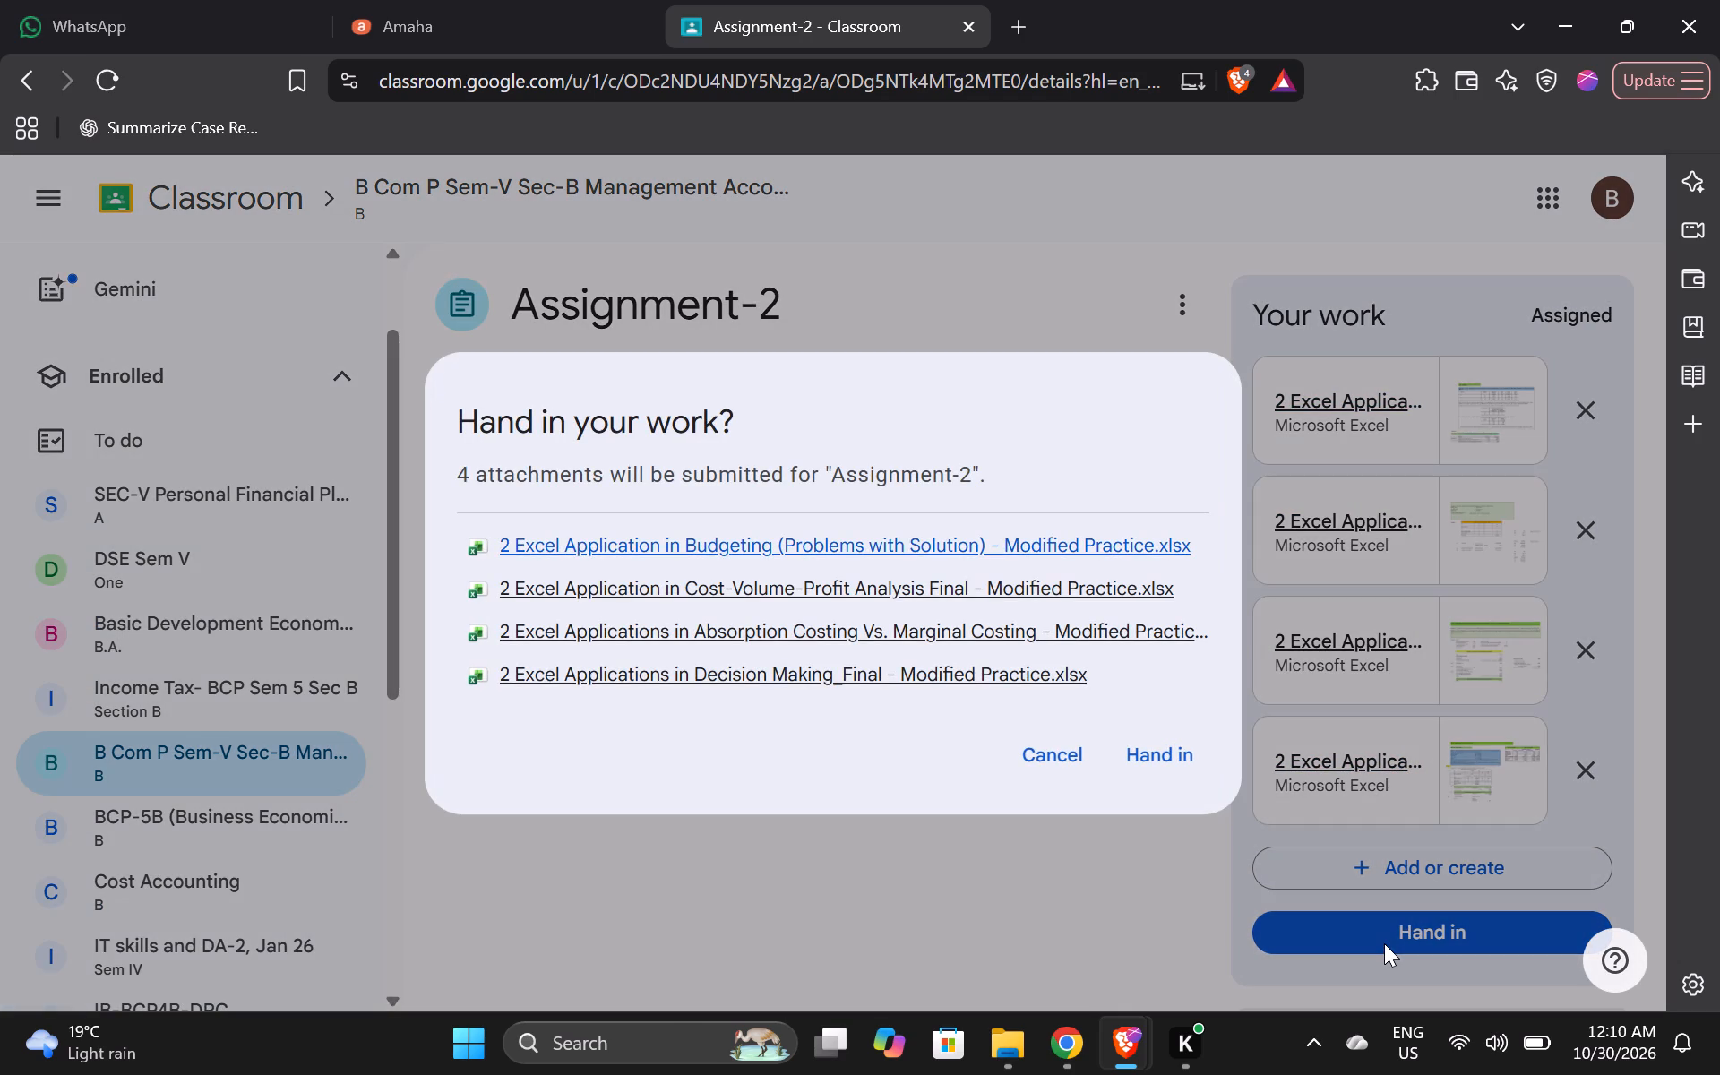
click(1175, 745)
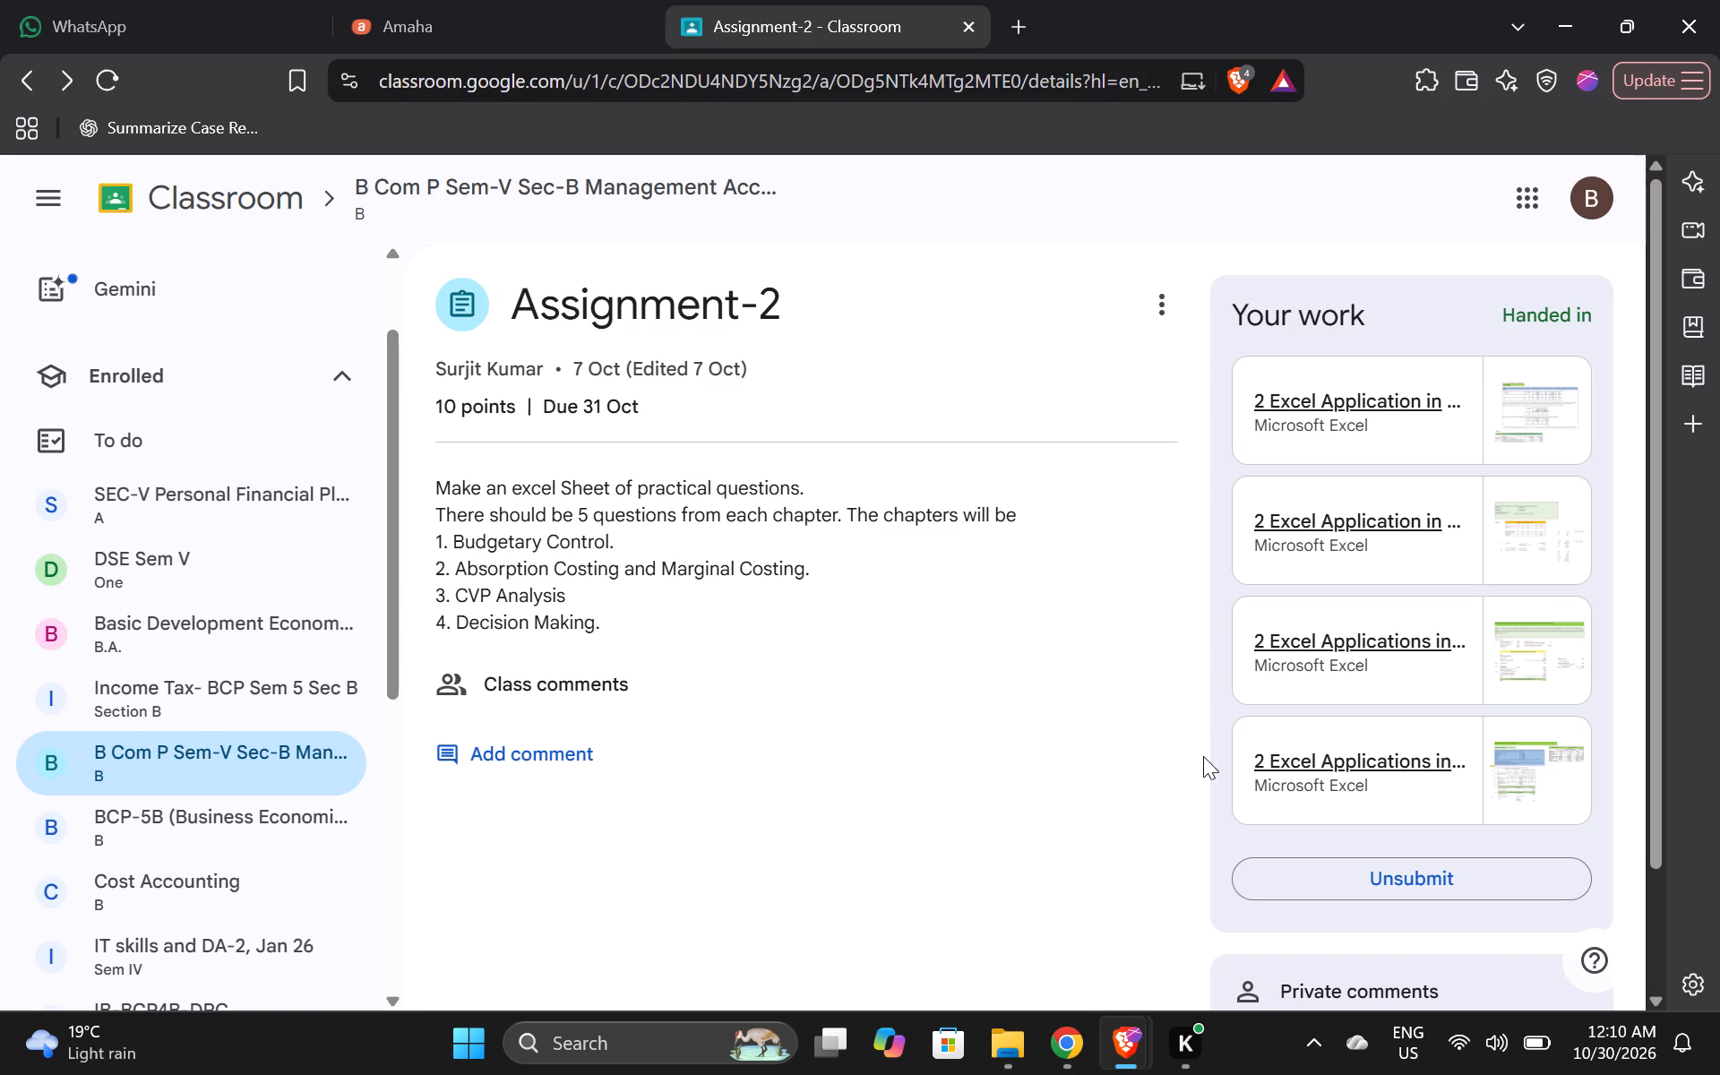
Review the Written Assignment for Internal Assessment – I and the Practical Assignment for Continuous Assessment in the SEC-V Personal Financial Planning class.
click(1109, 598)
click(217, 501)
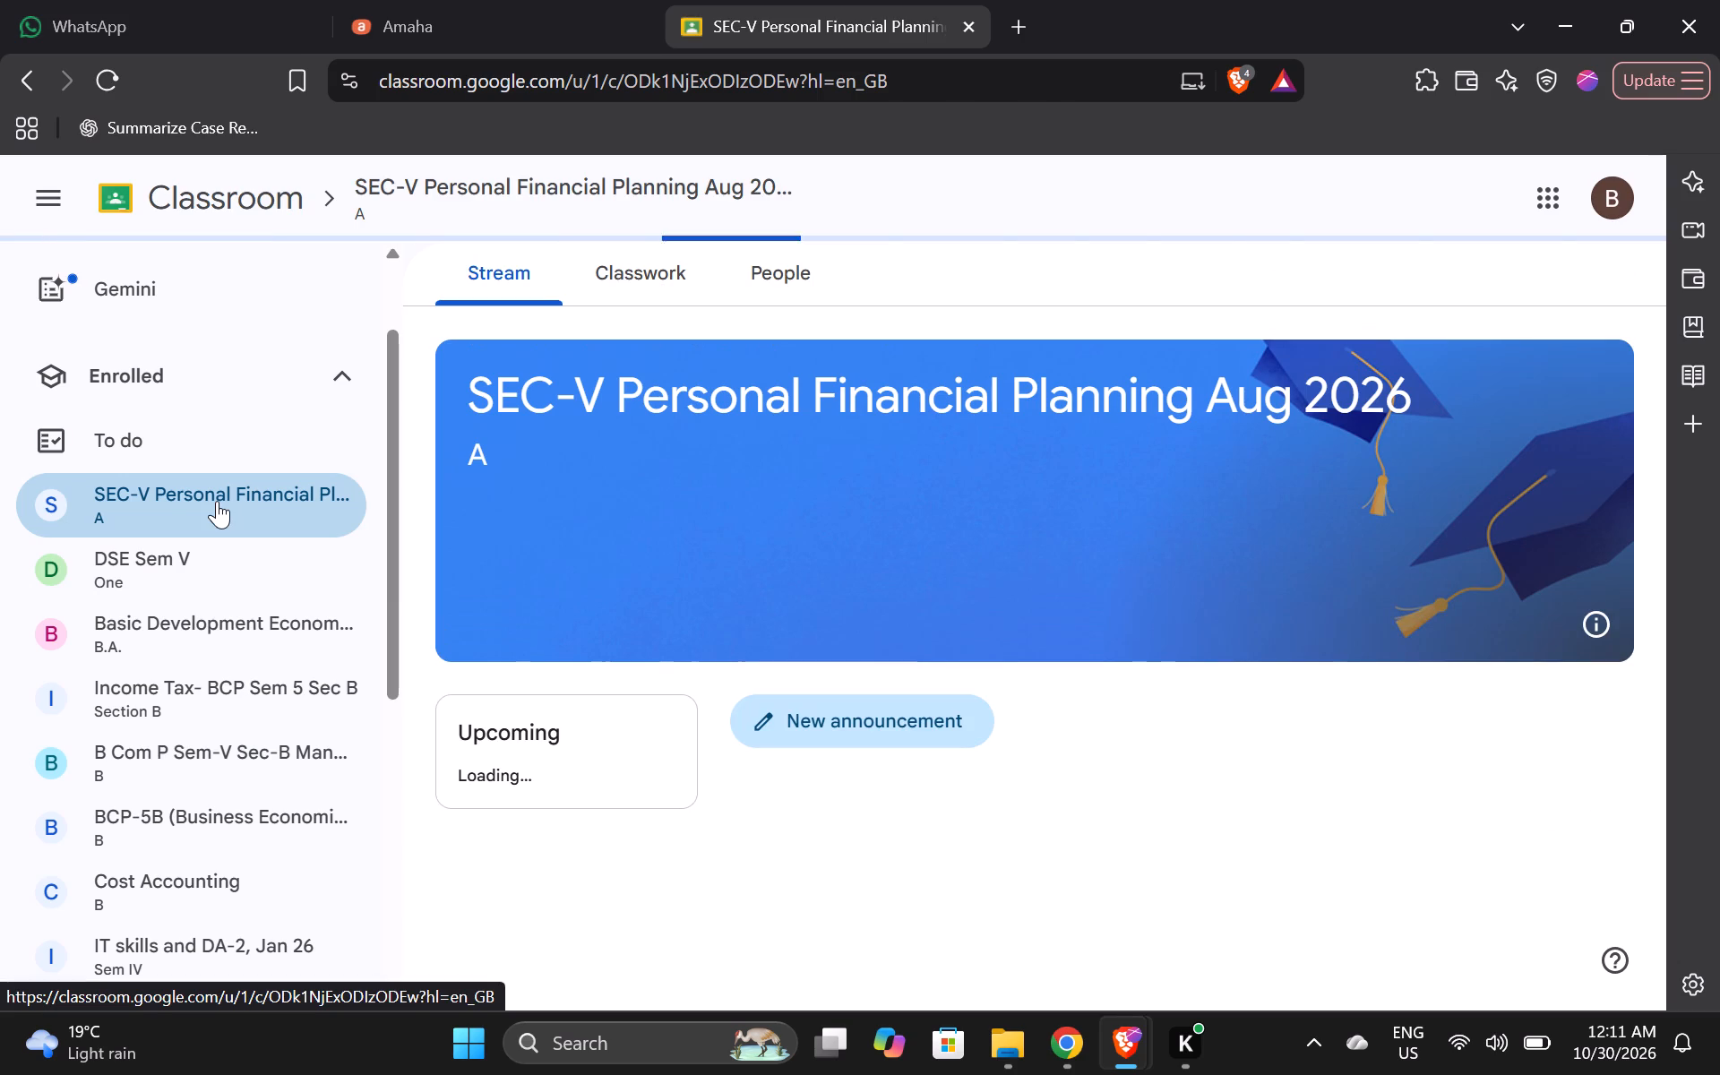
click(211, 570)
click(246, 496)
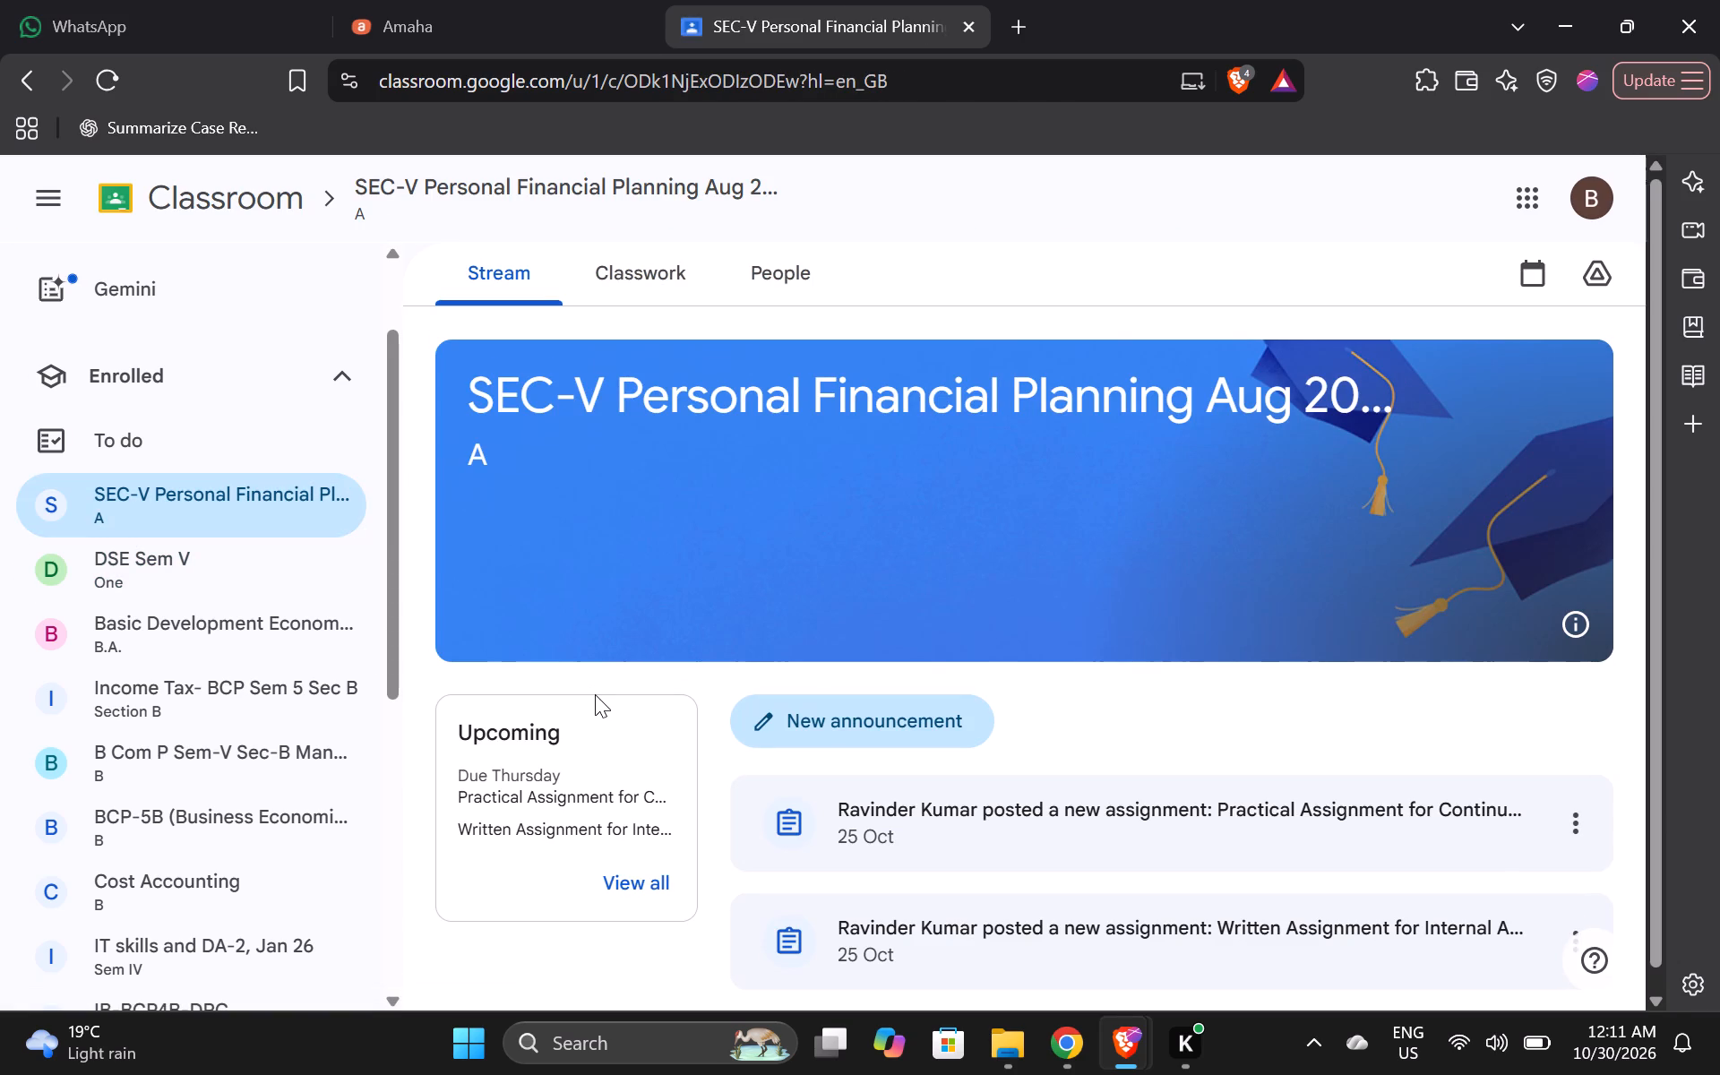
scroll(595, 694, down, 3)
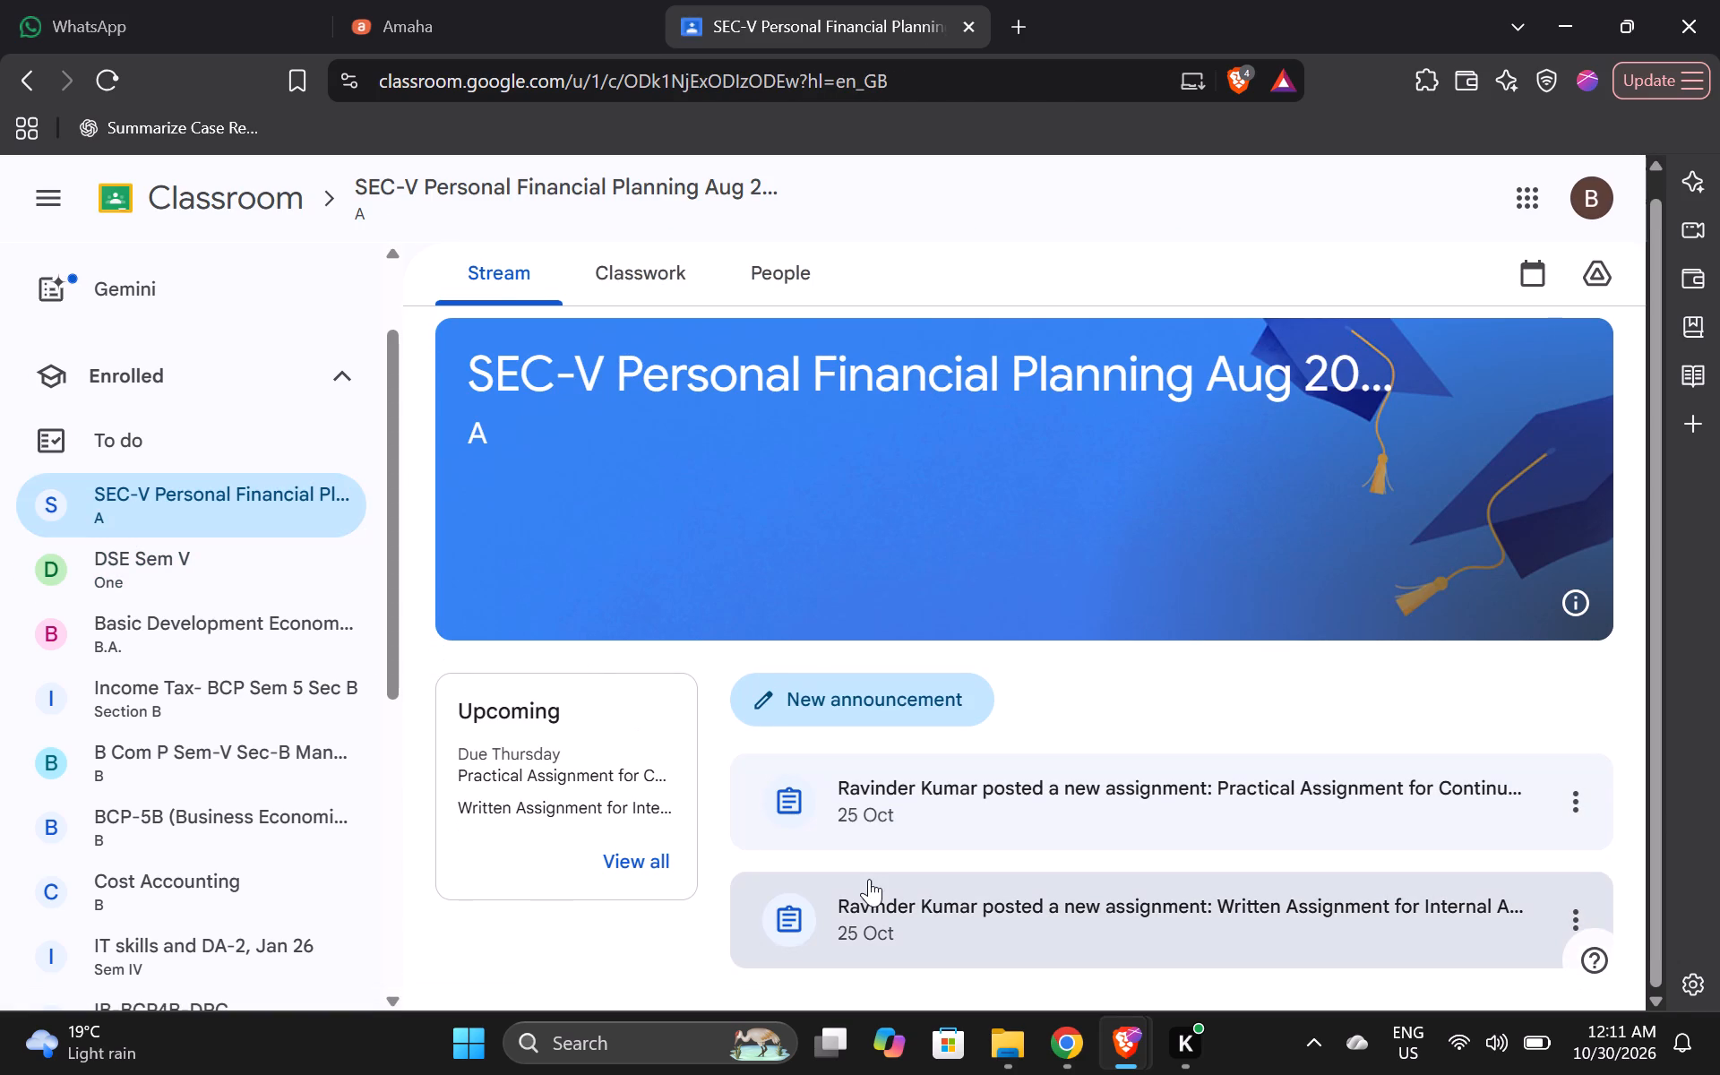
click(869, 879)
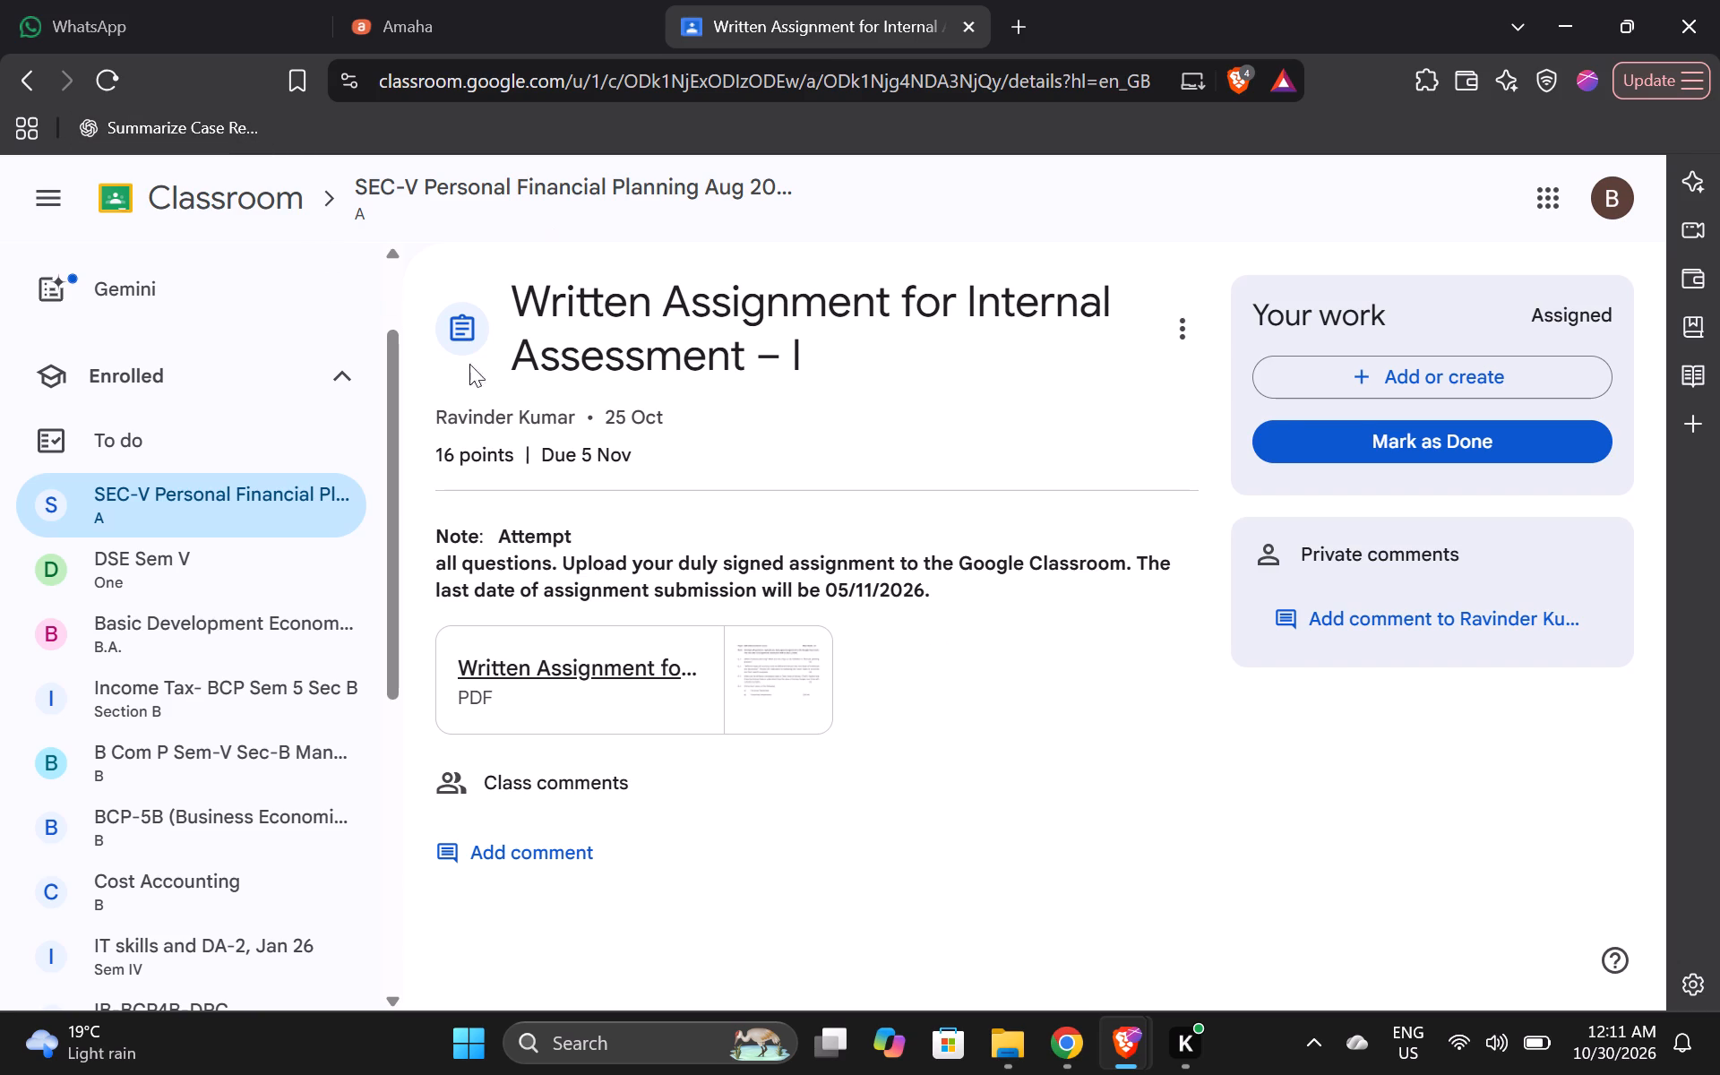
scroll(549, 449, right, 8)
click(890, 801)
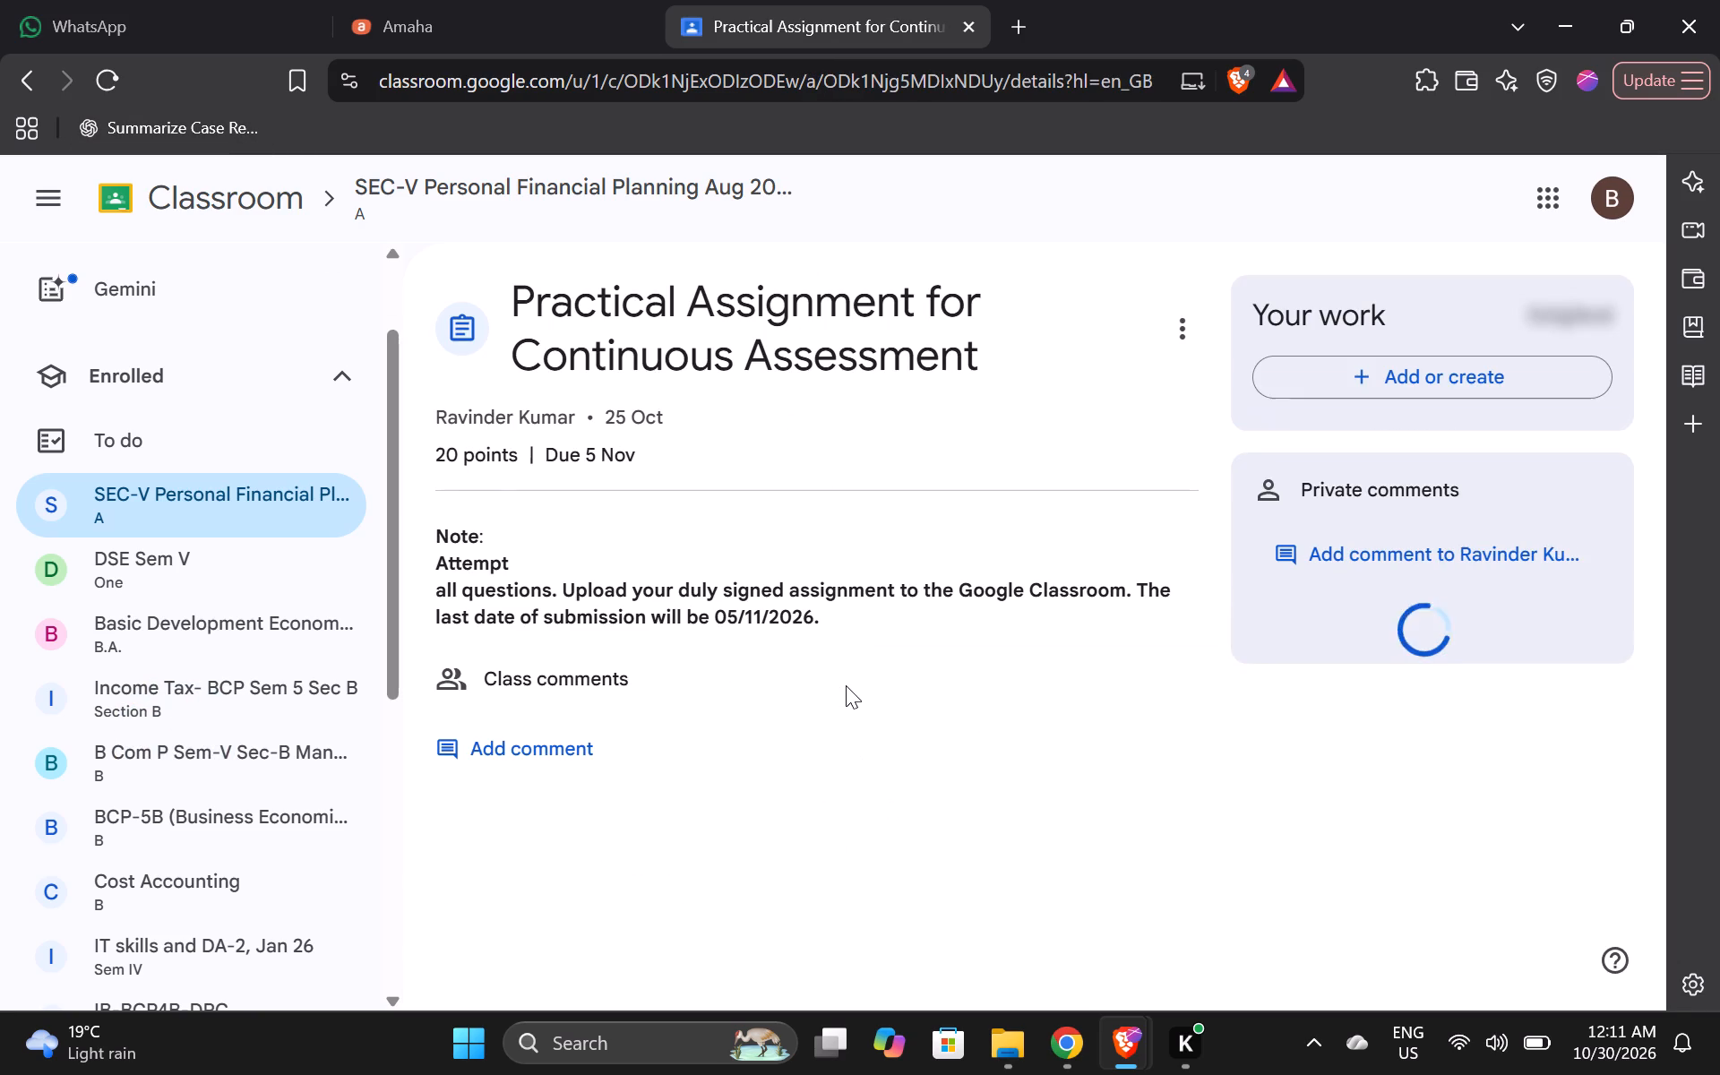
scroll(846, 685, right, 10)
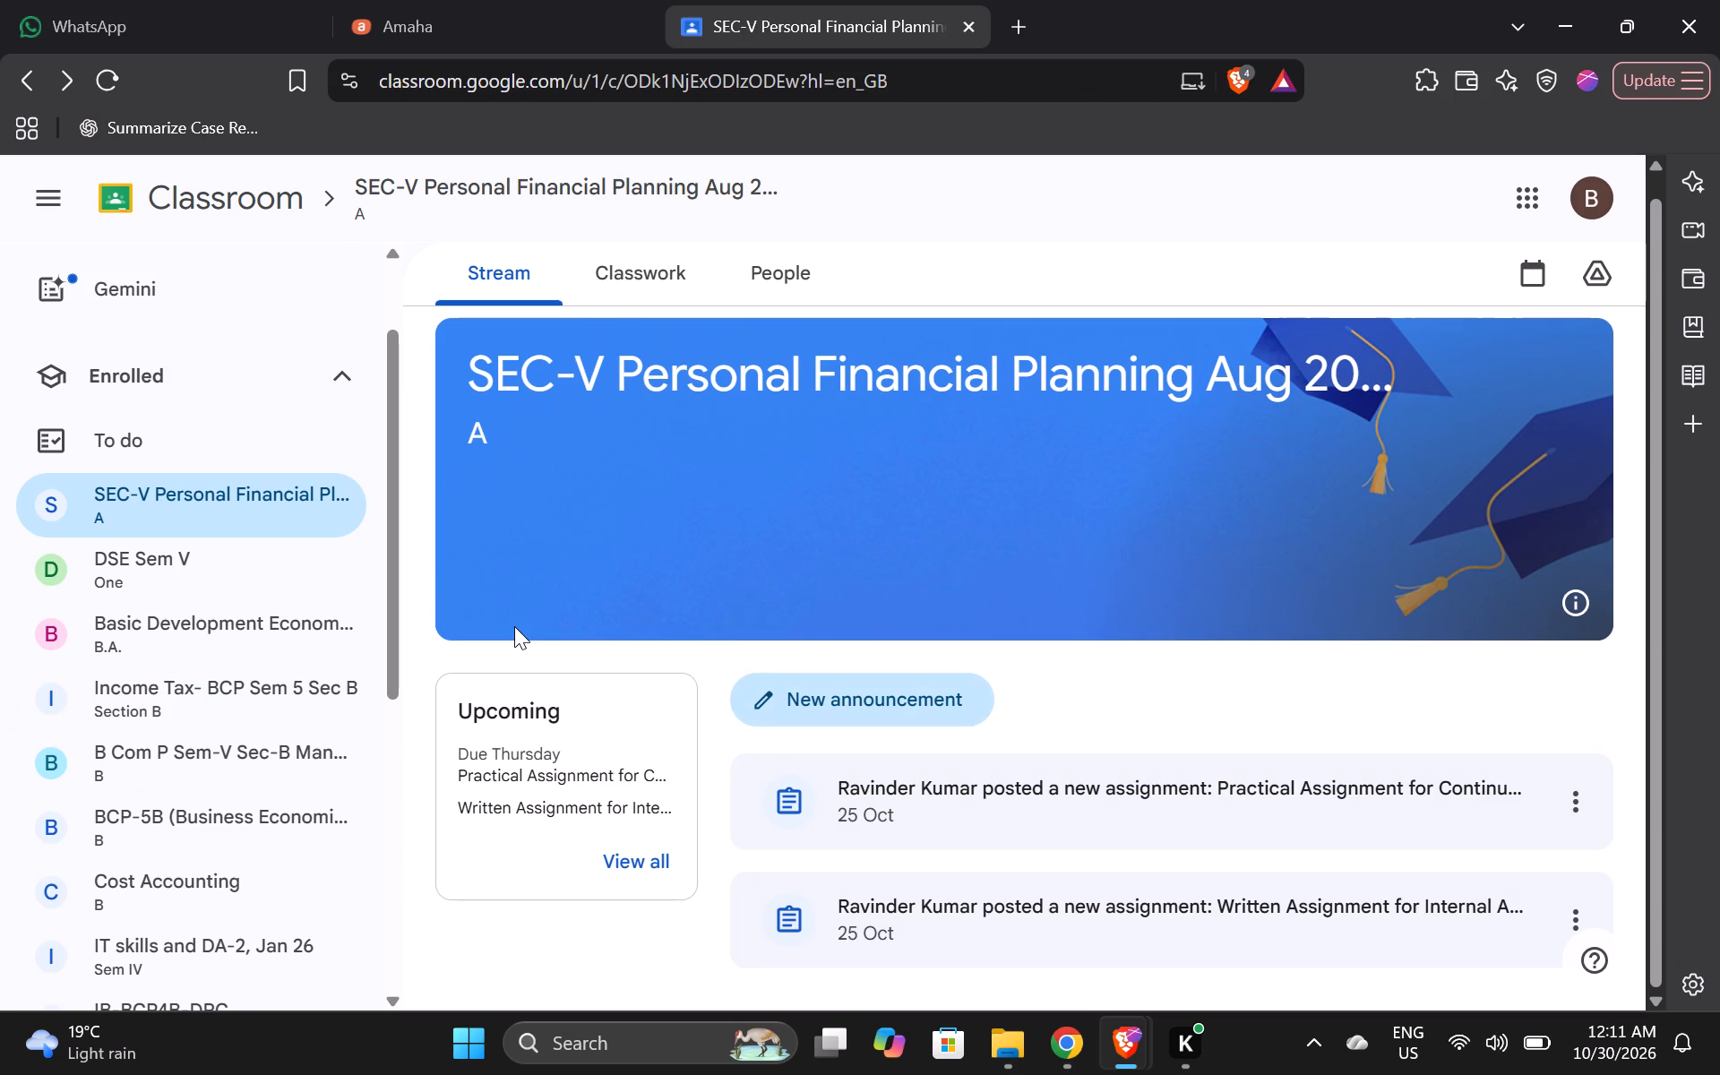
Look through the Basic Development Economics class stream for posted materials, assignments and upcoming work.
click(187, 625)
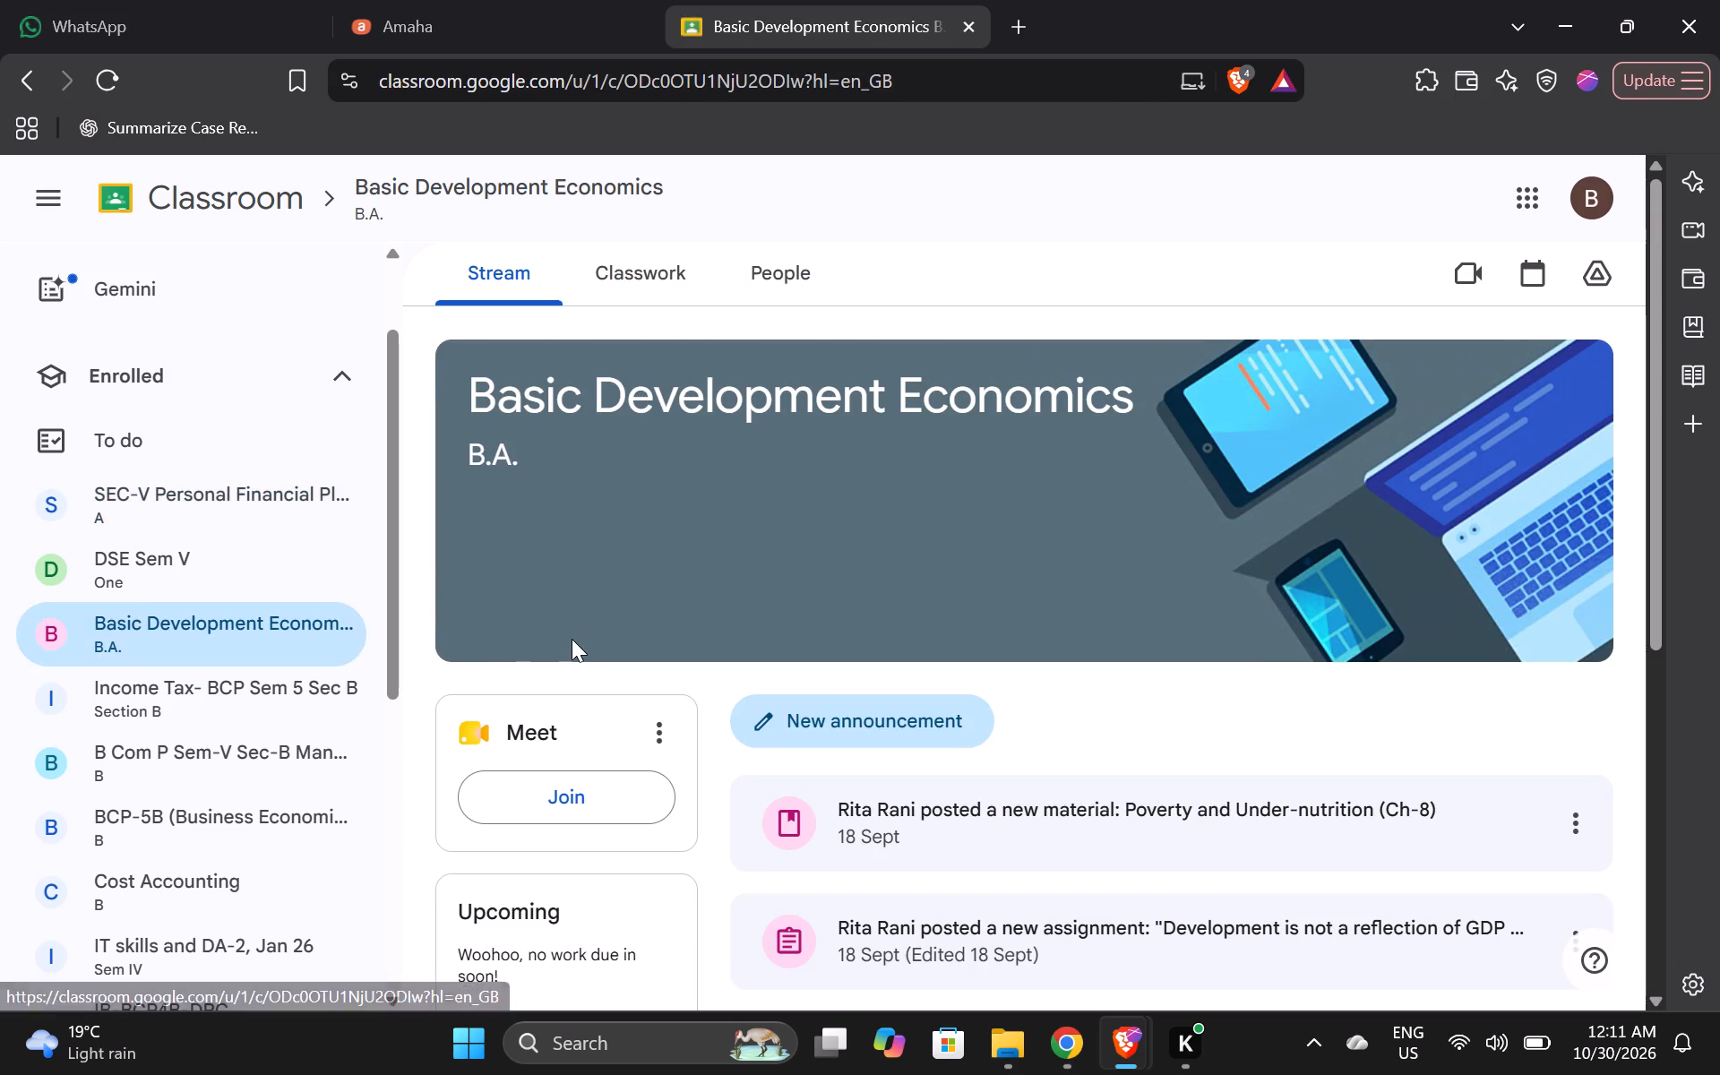
scroll(572, 639, down, 4)
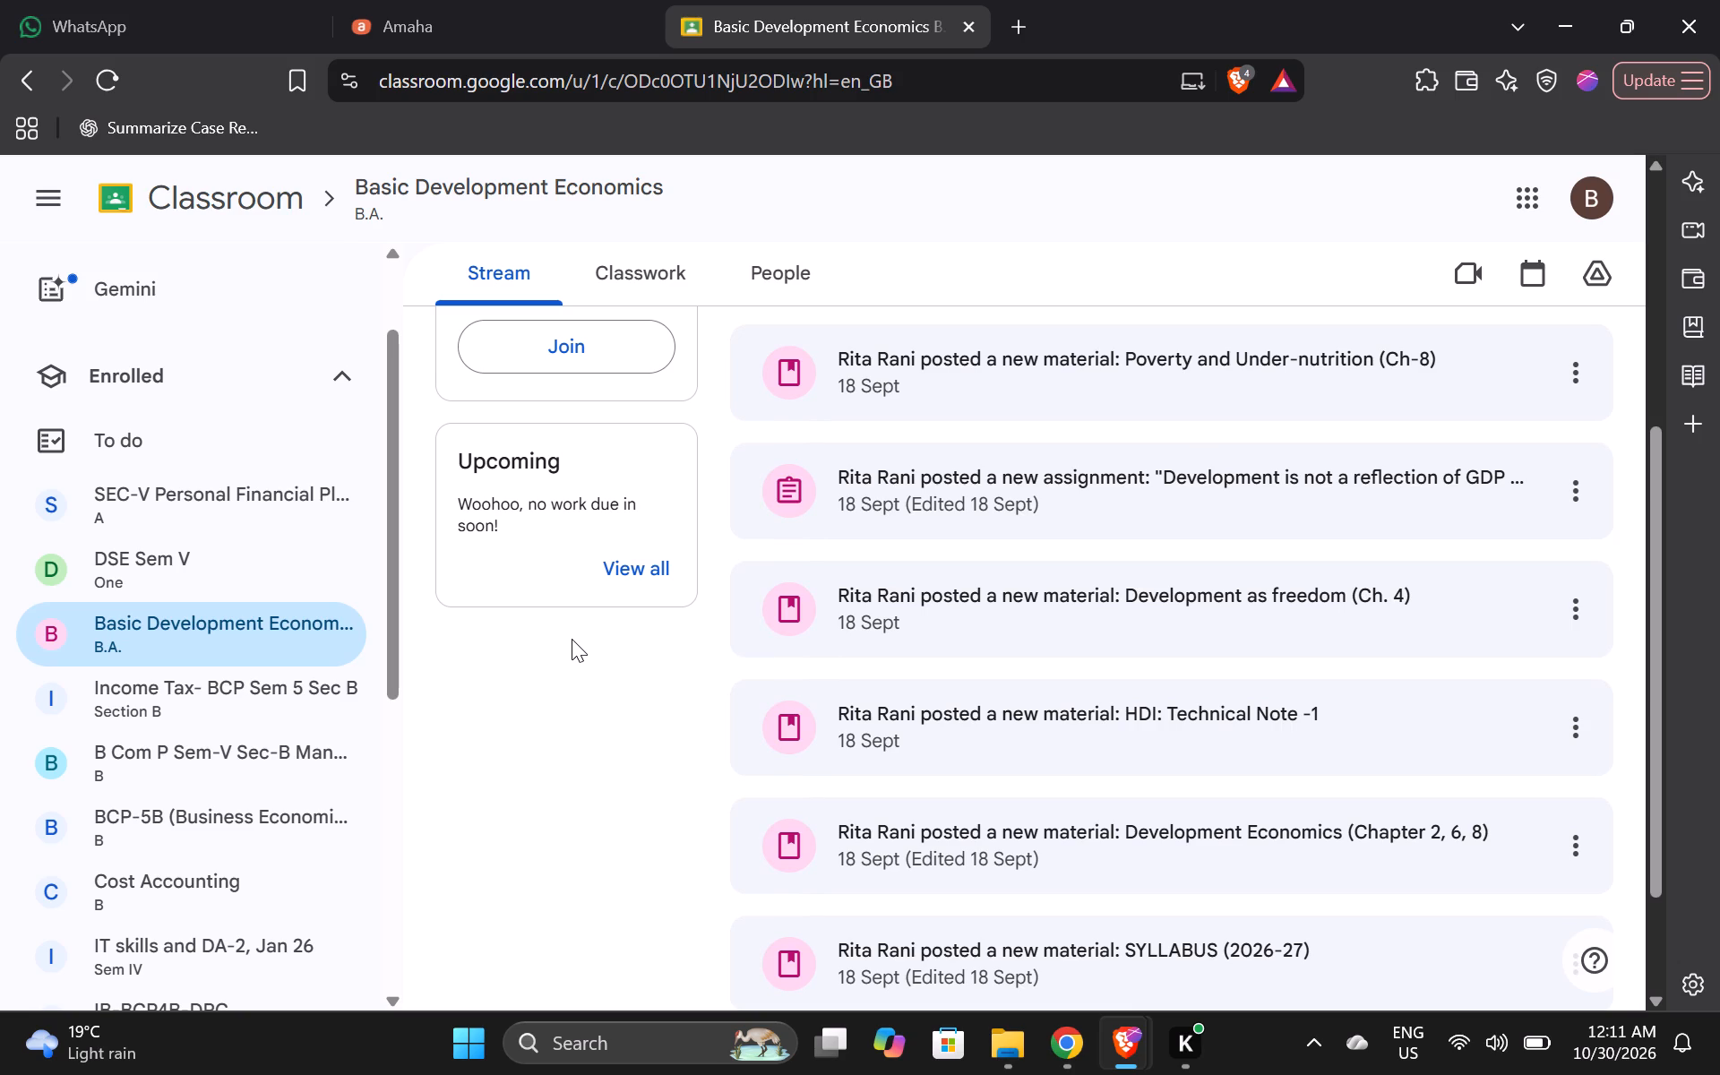
scroll(572, 639, left, 3)
scroll(834, 678, up, 7)
scroll(834, 678, down, 10)
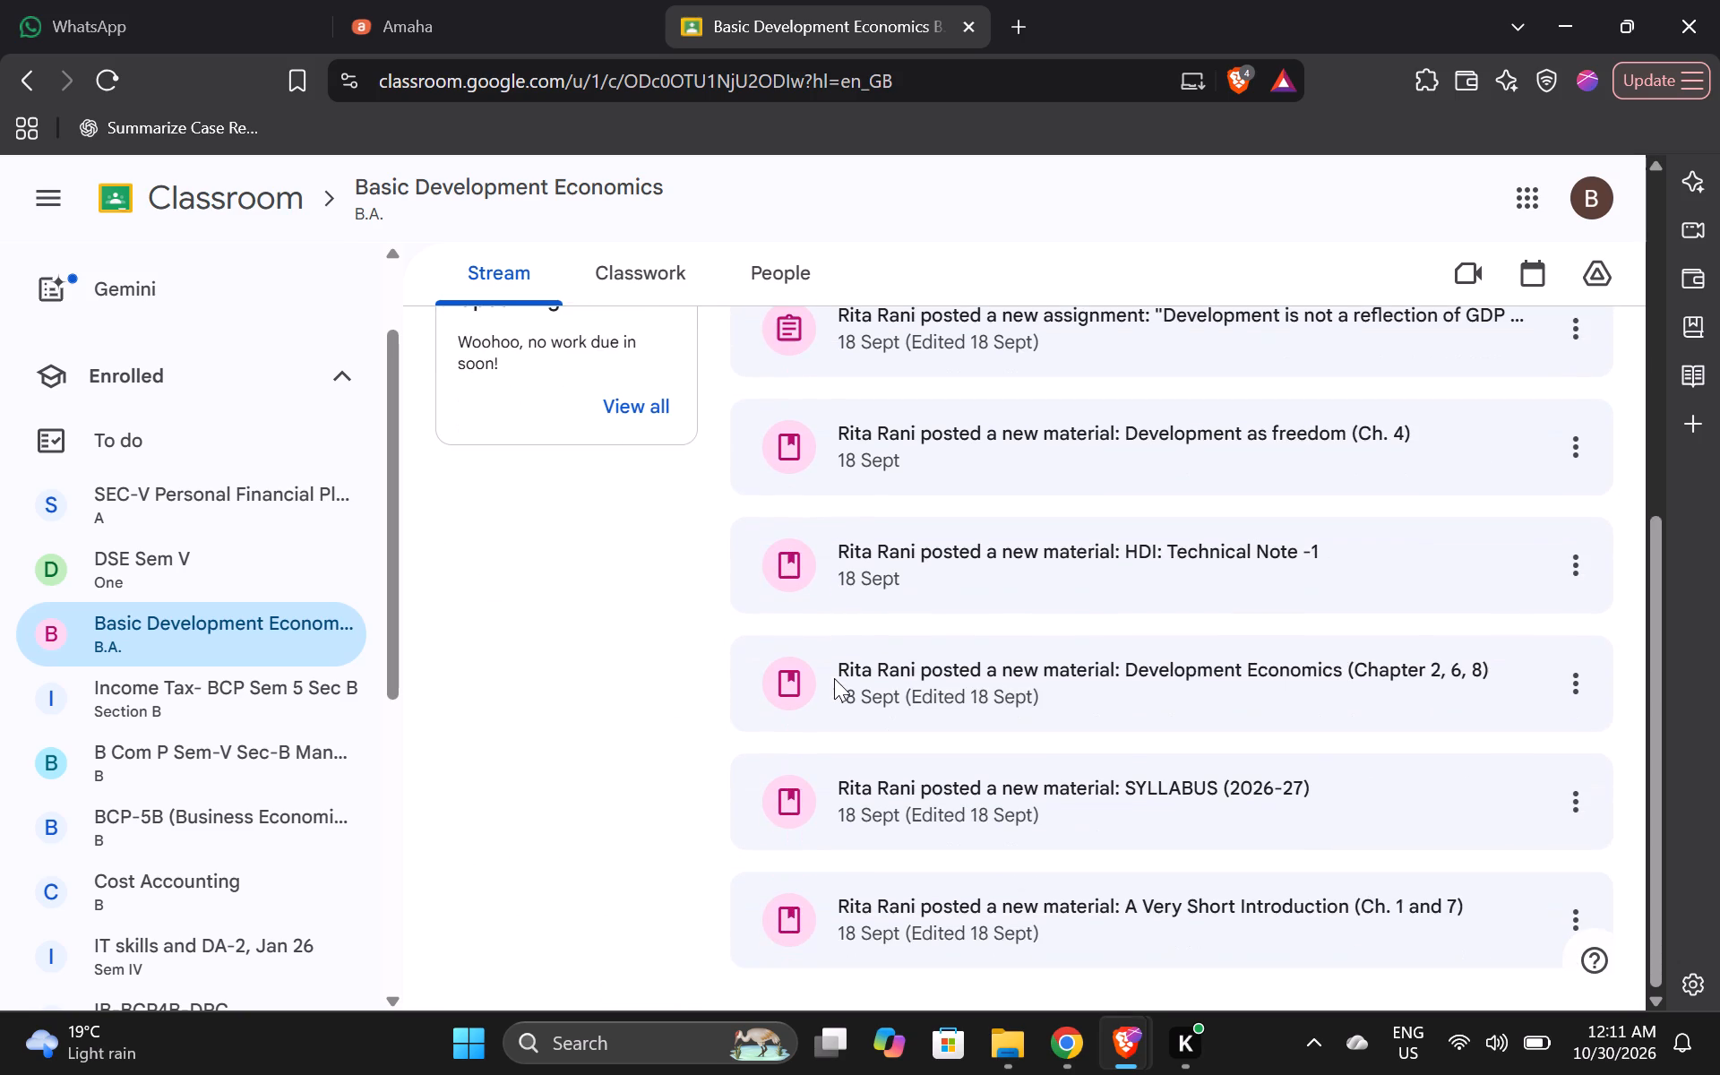
scroll(834, 678, up, 6)
scroll(834, 678, down, 2)
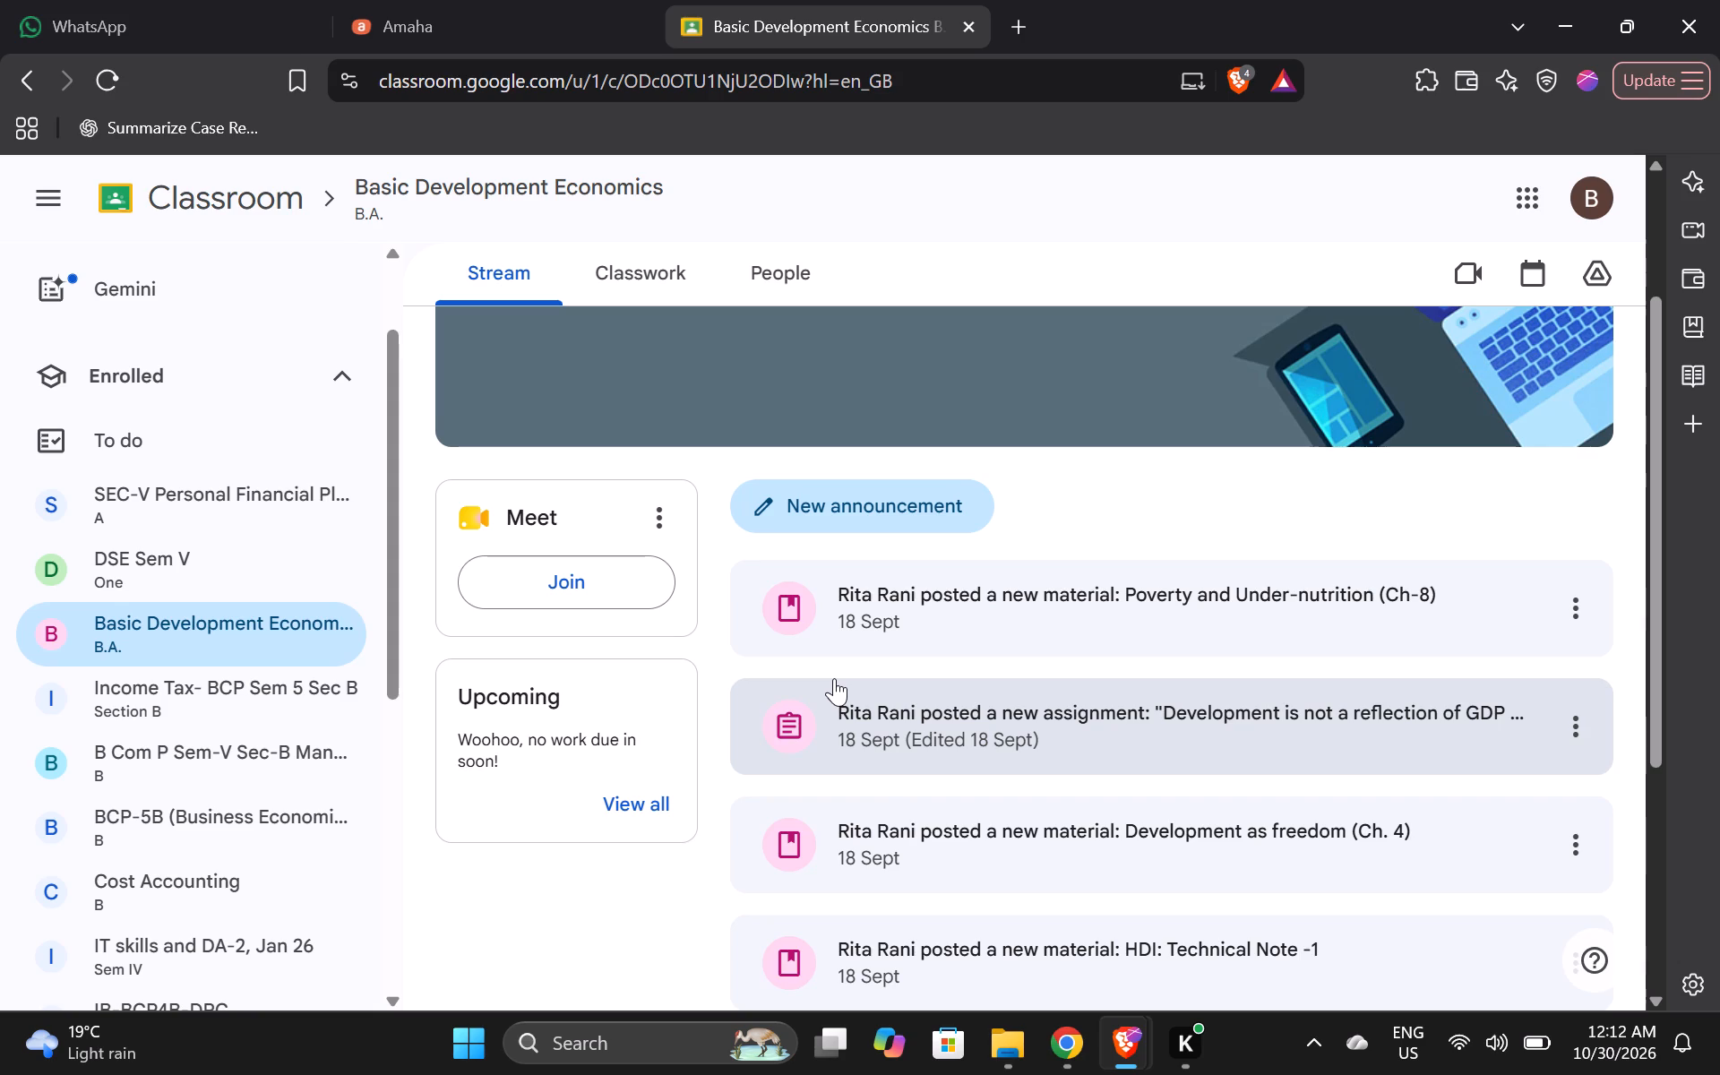
scroll(834, 678, down, 3)
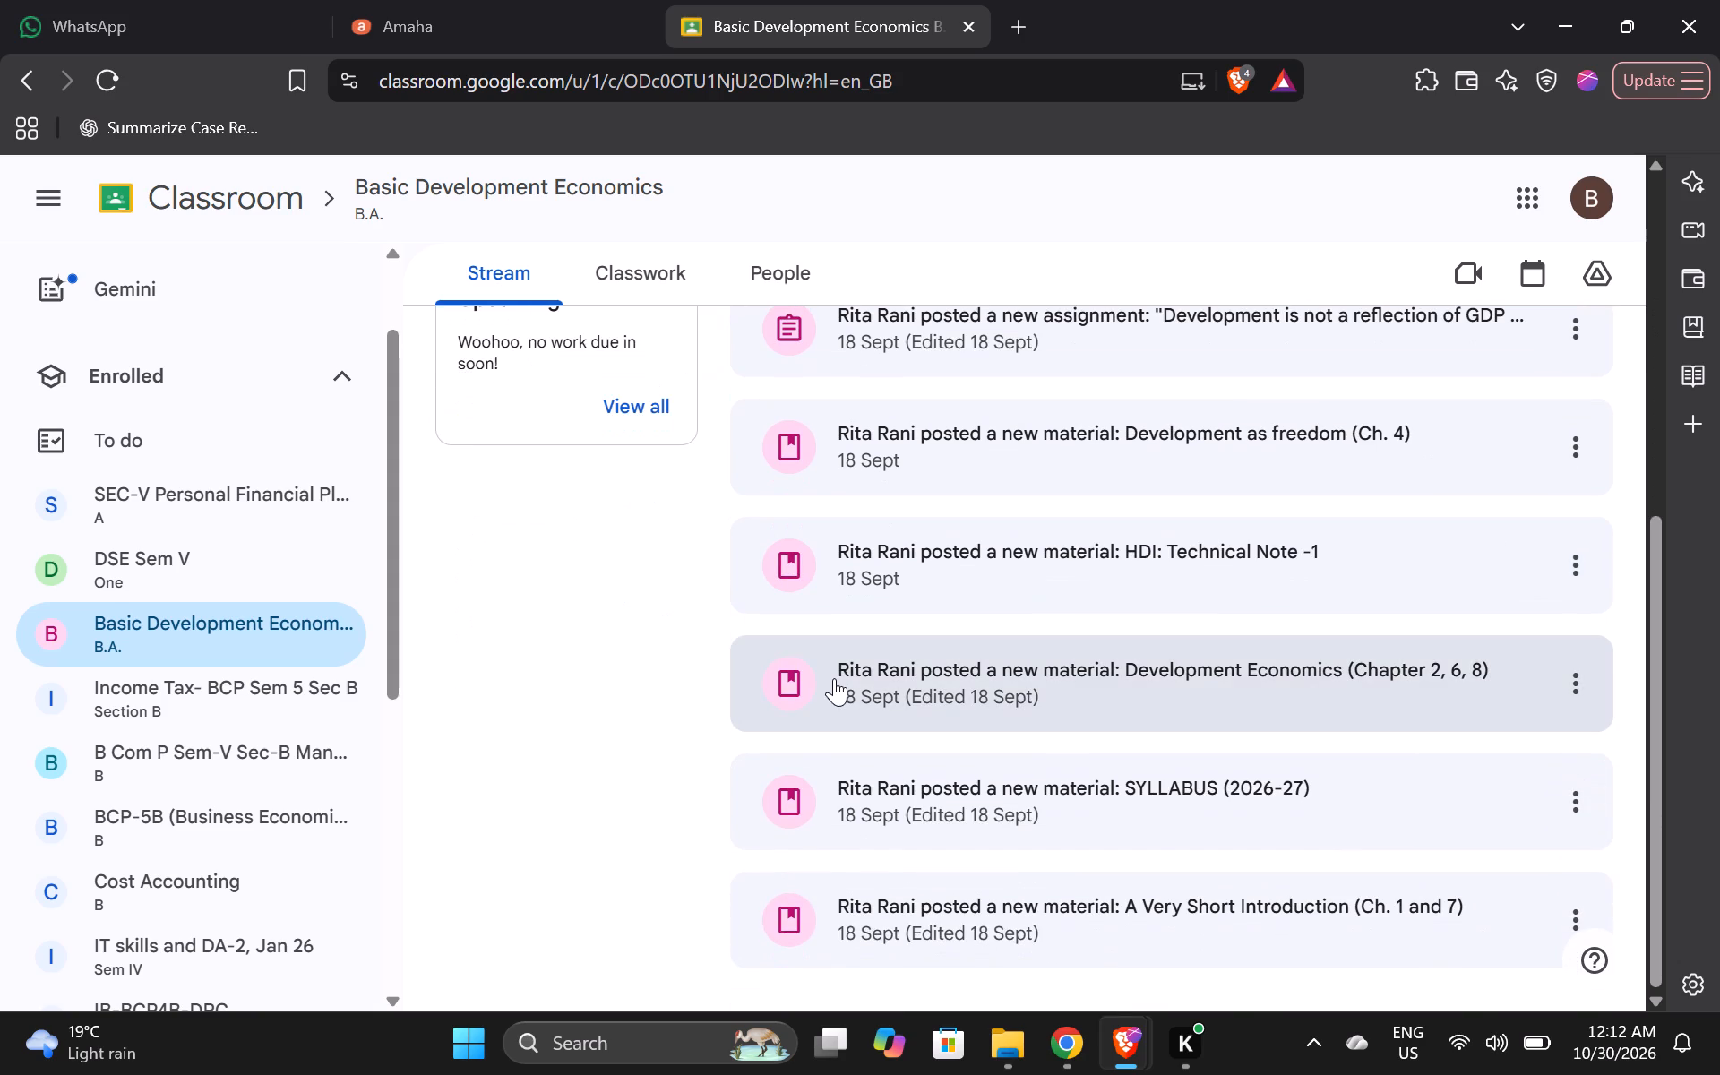
scroll(834, 678, down, 3)
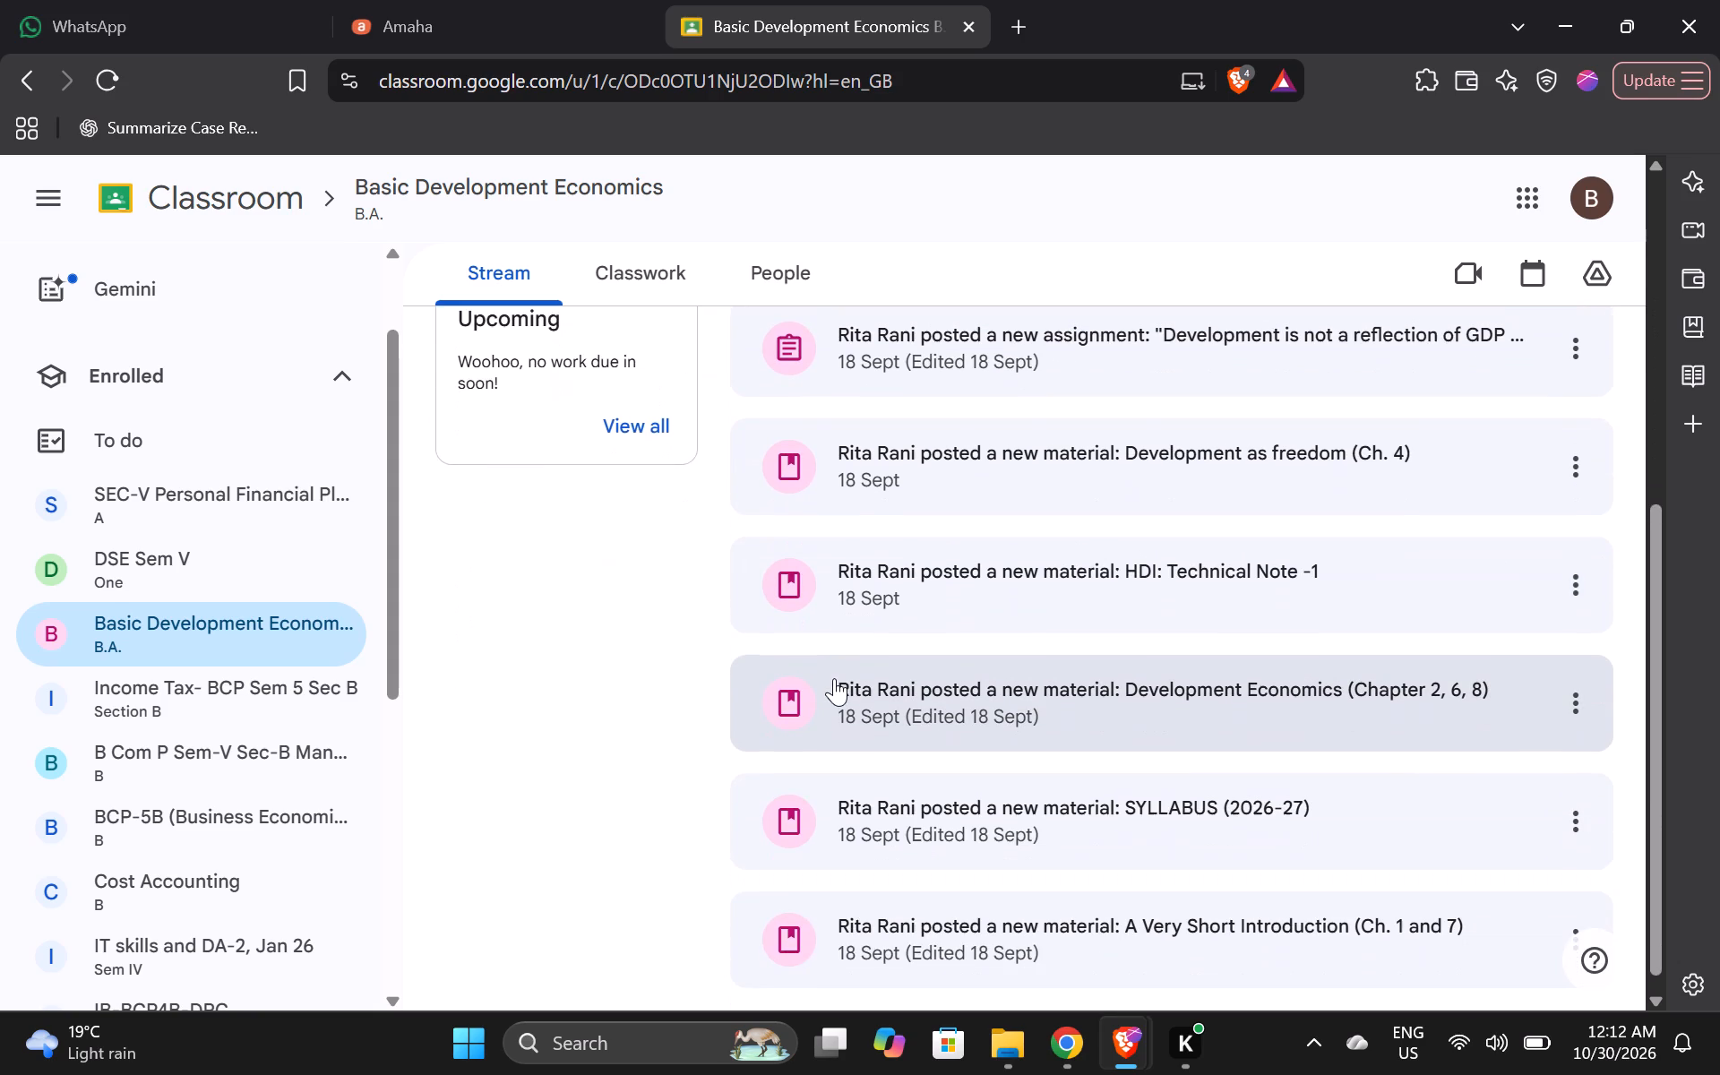
scroll(834, 678, up, 2)
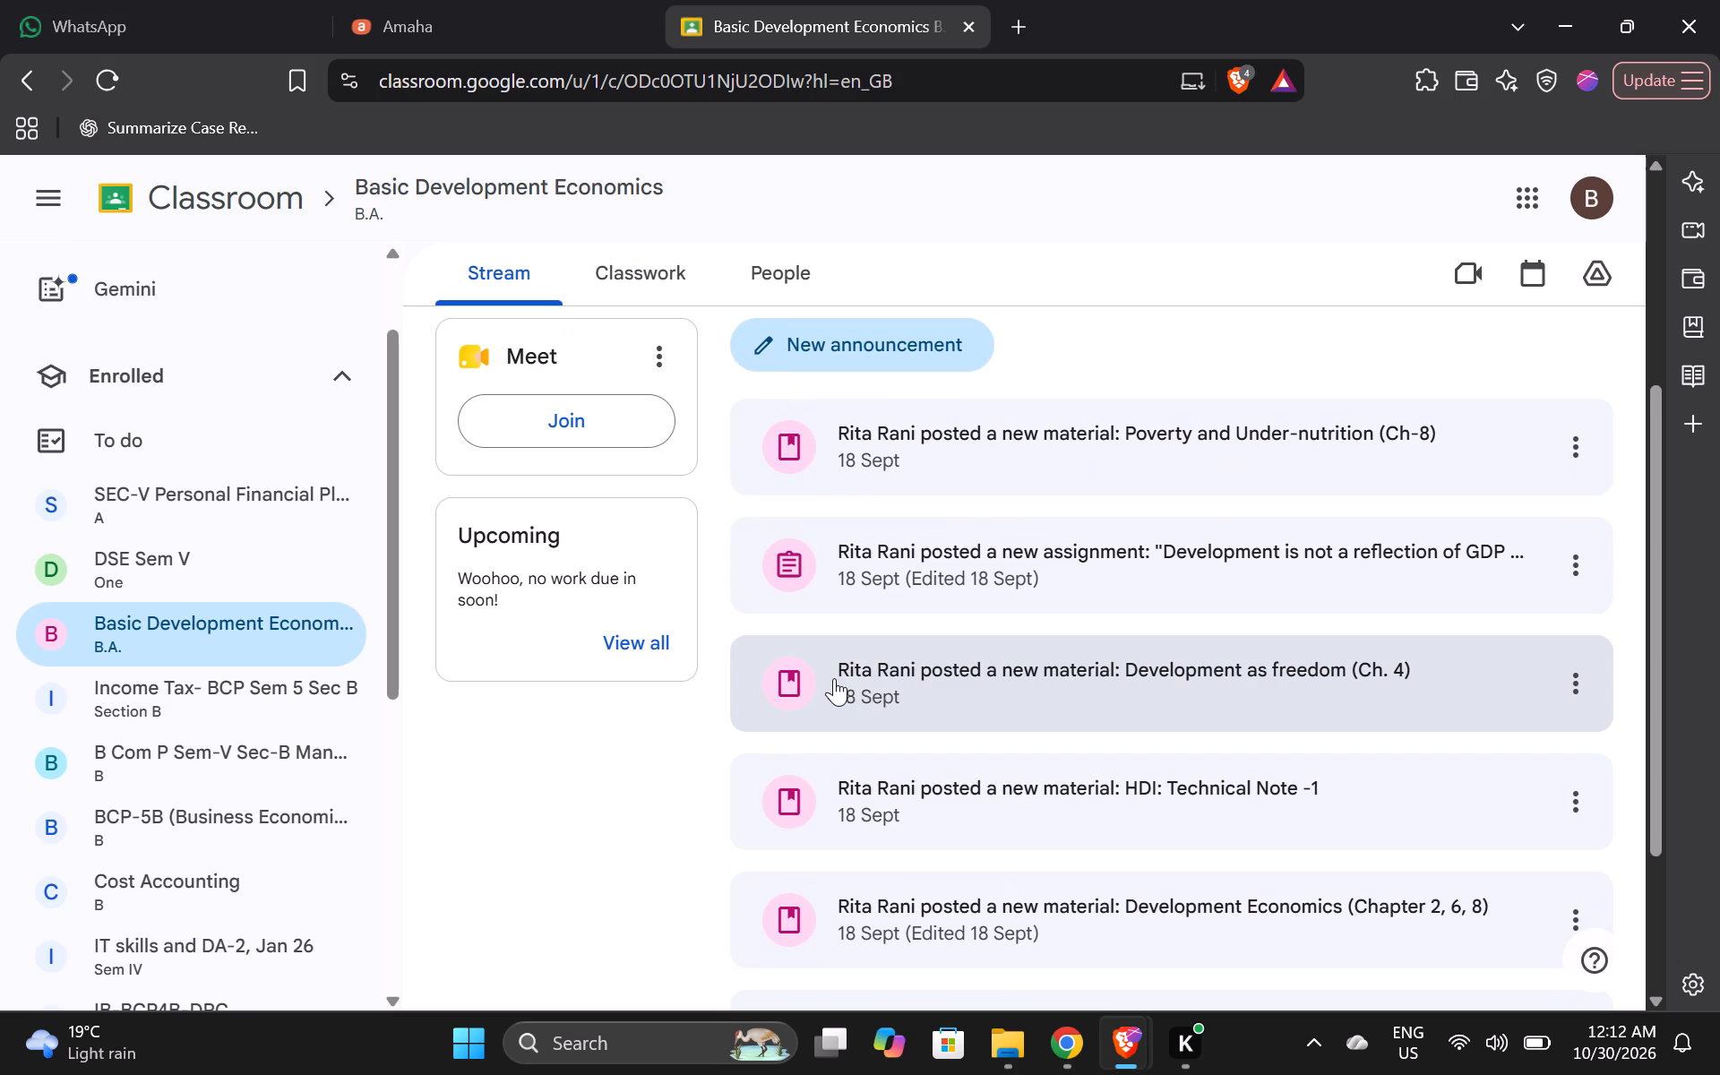
scroll(834, 678, up, 3)
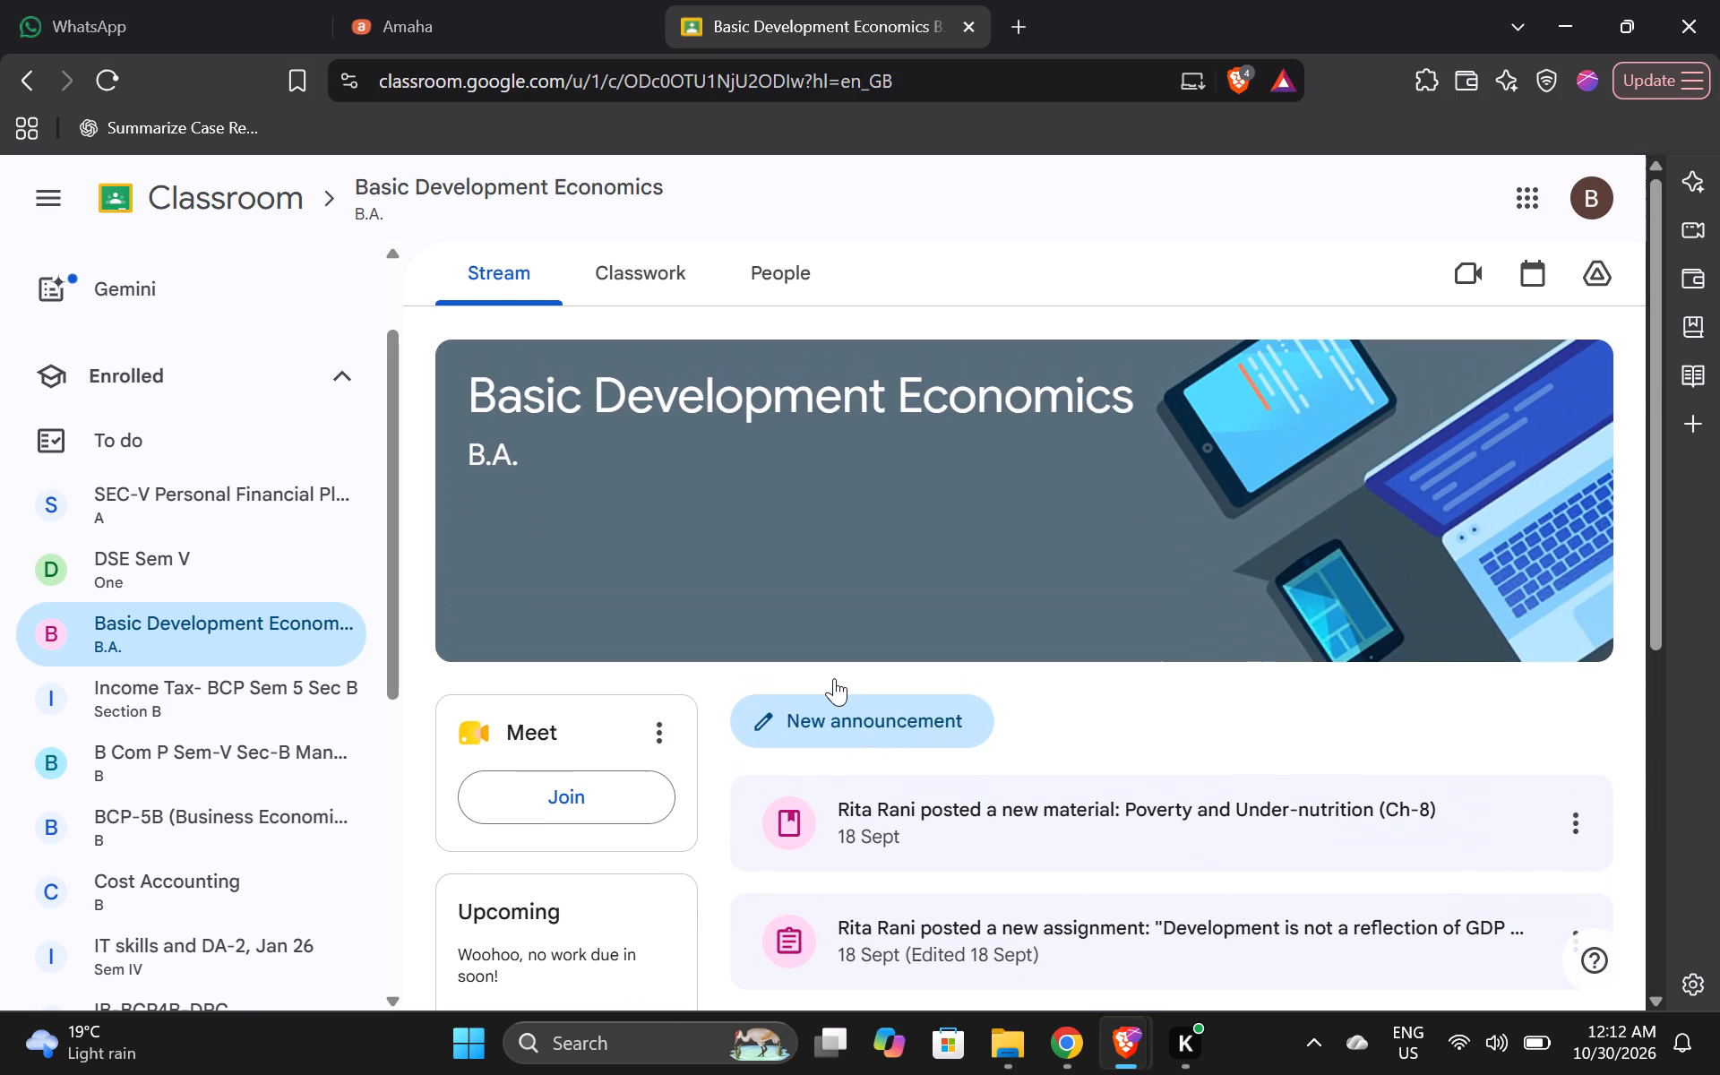
scroll(834, 678, down, 5)
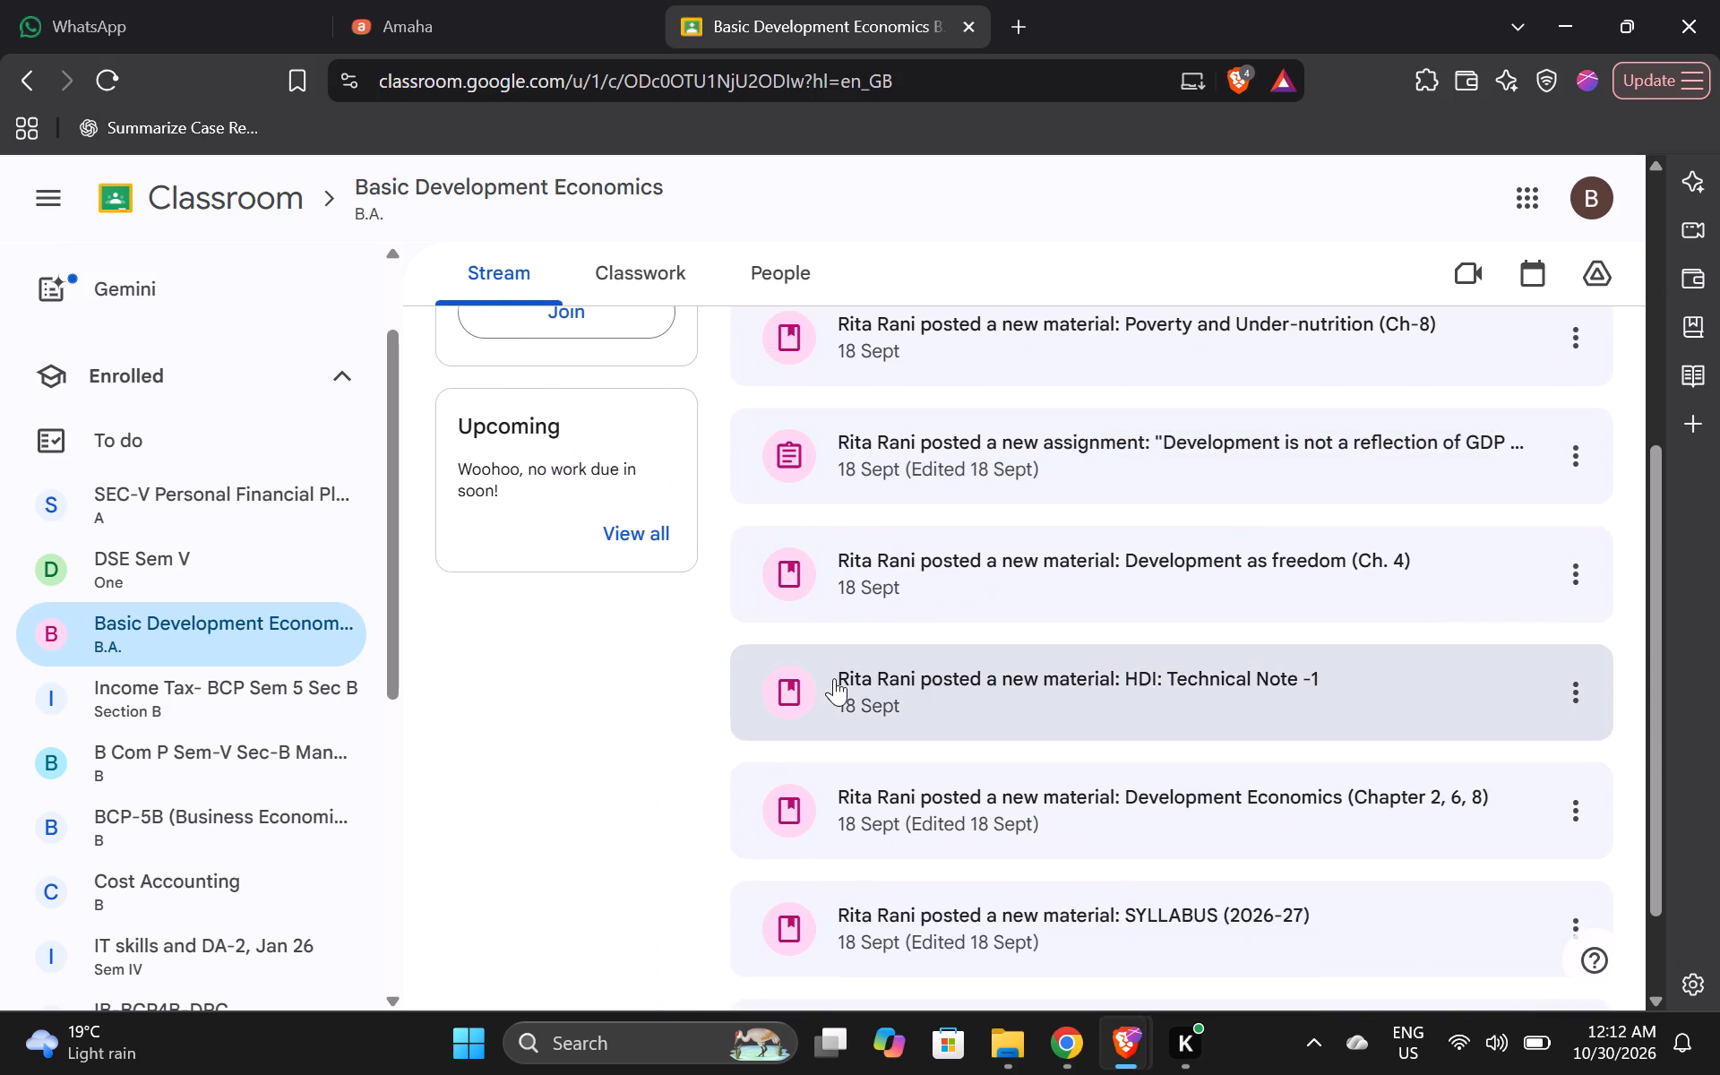
scroll(834, 678, up, 1)
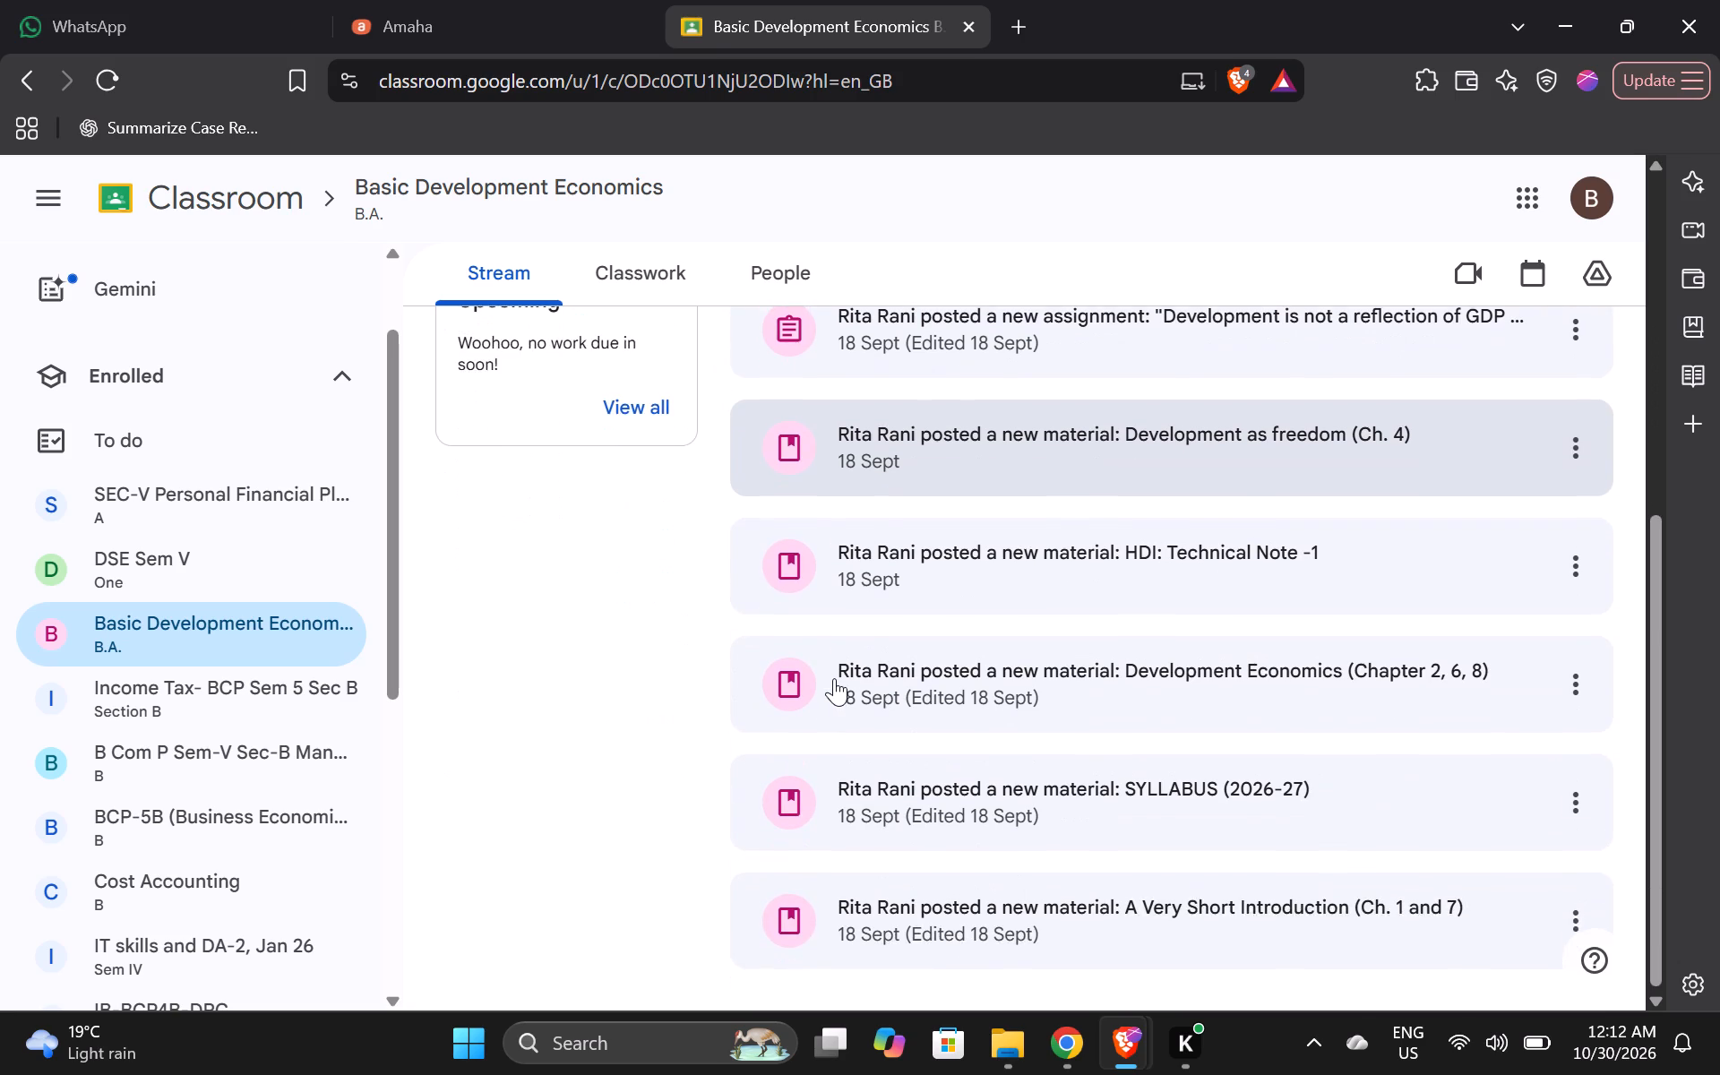
scroll(834, 678, down, 2)
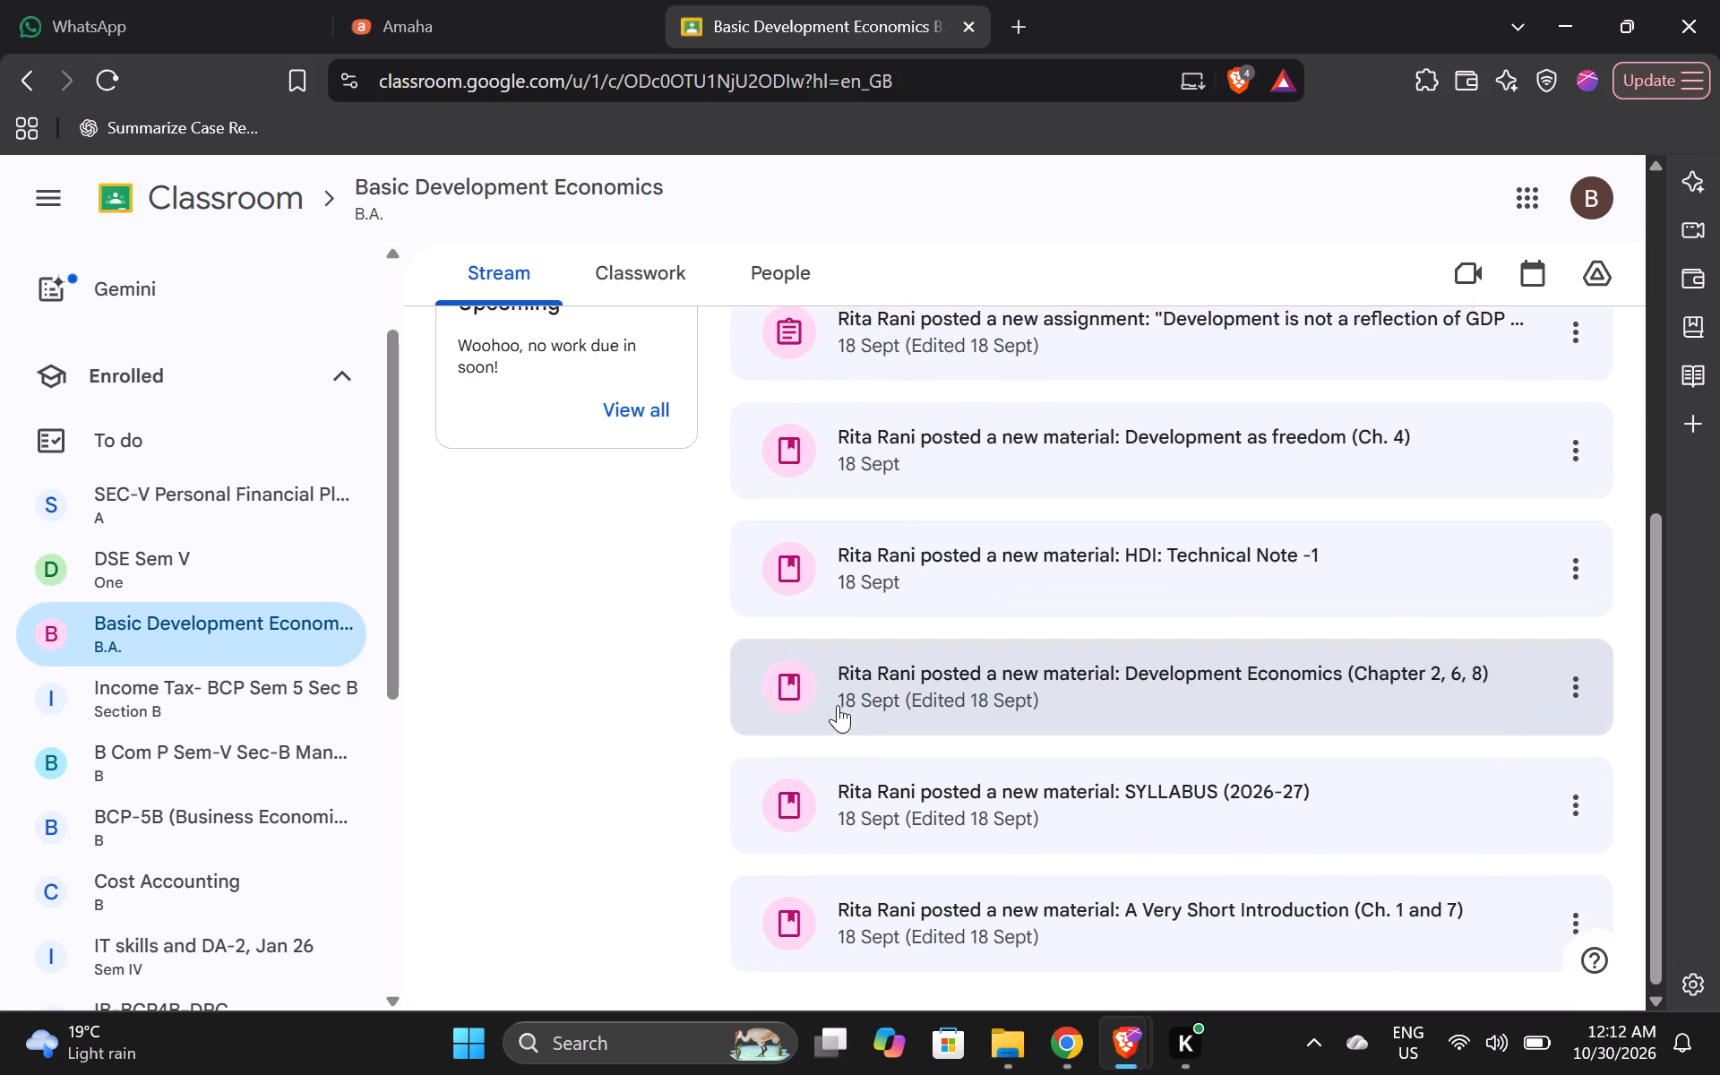
scroll(838, 705, up, 5)
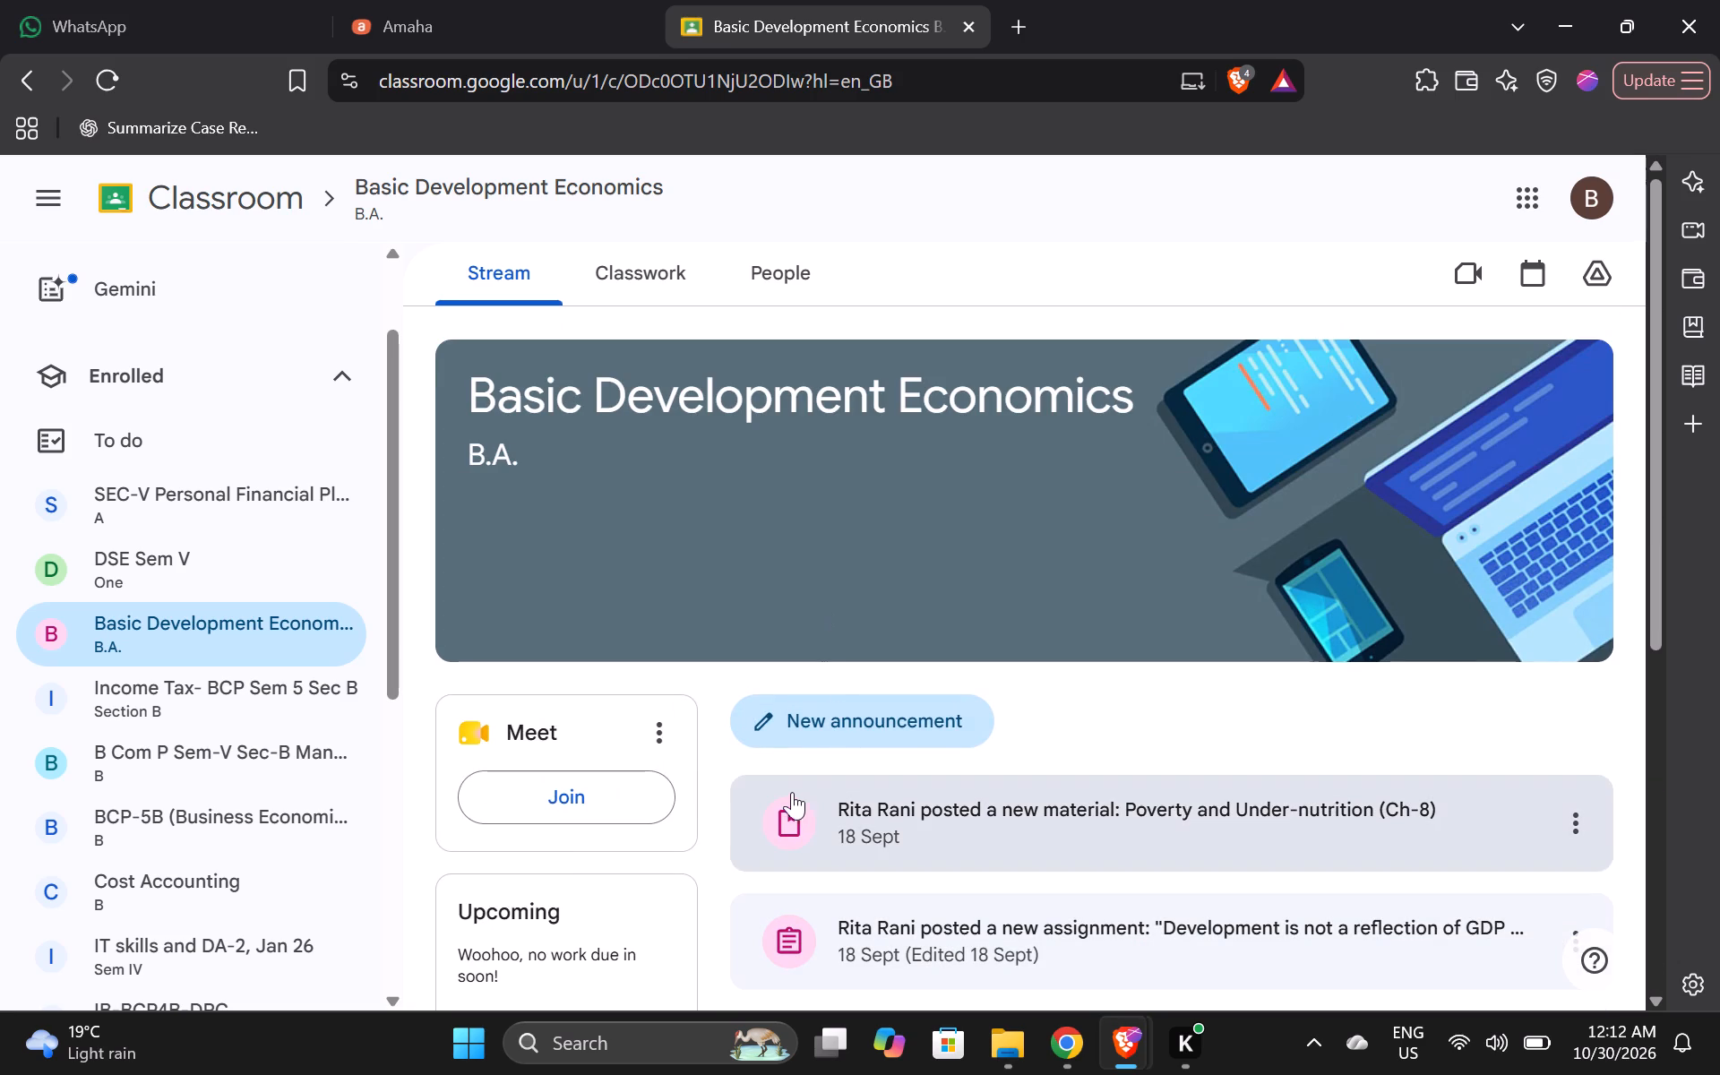
click(660, 735)
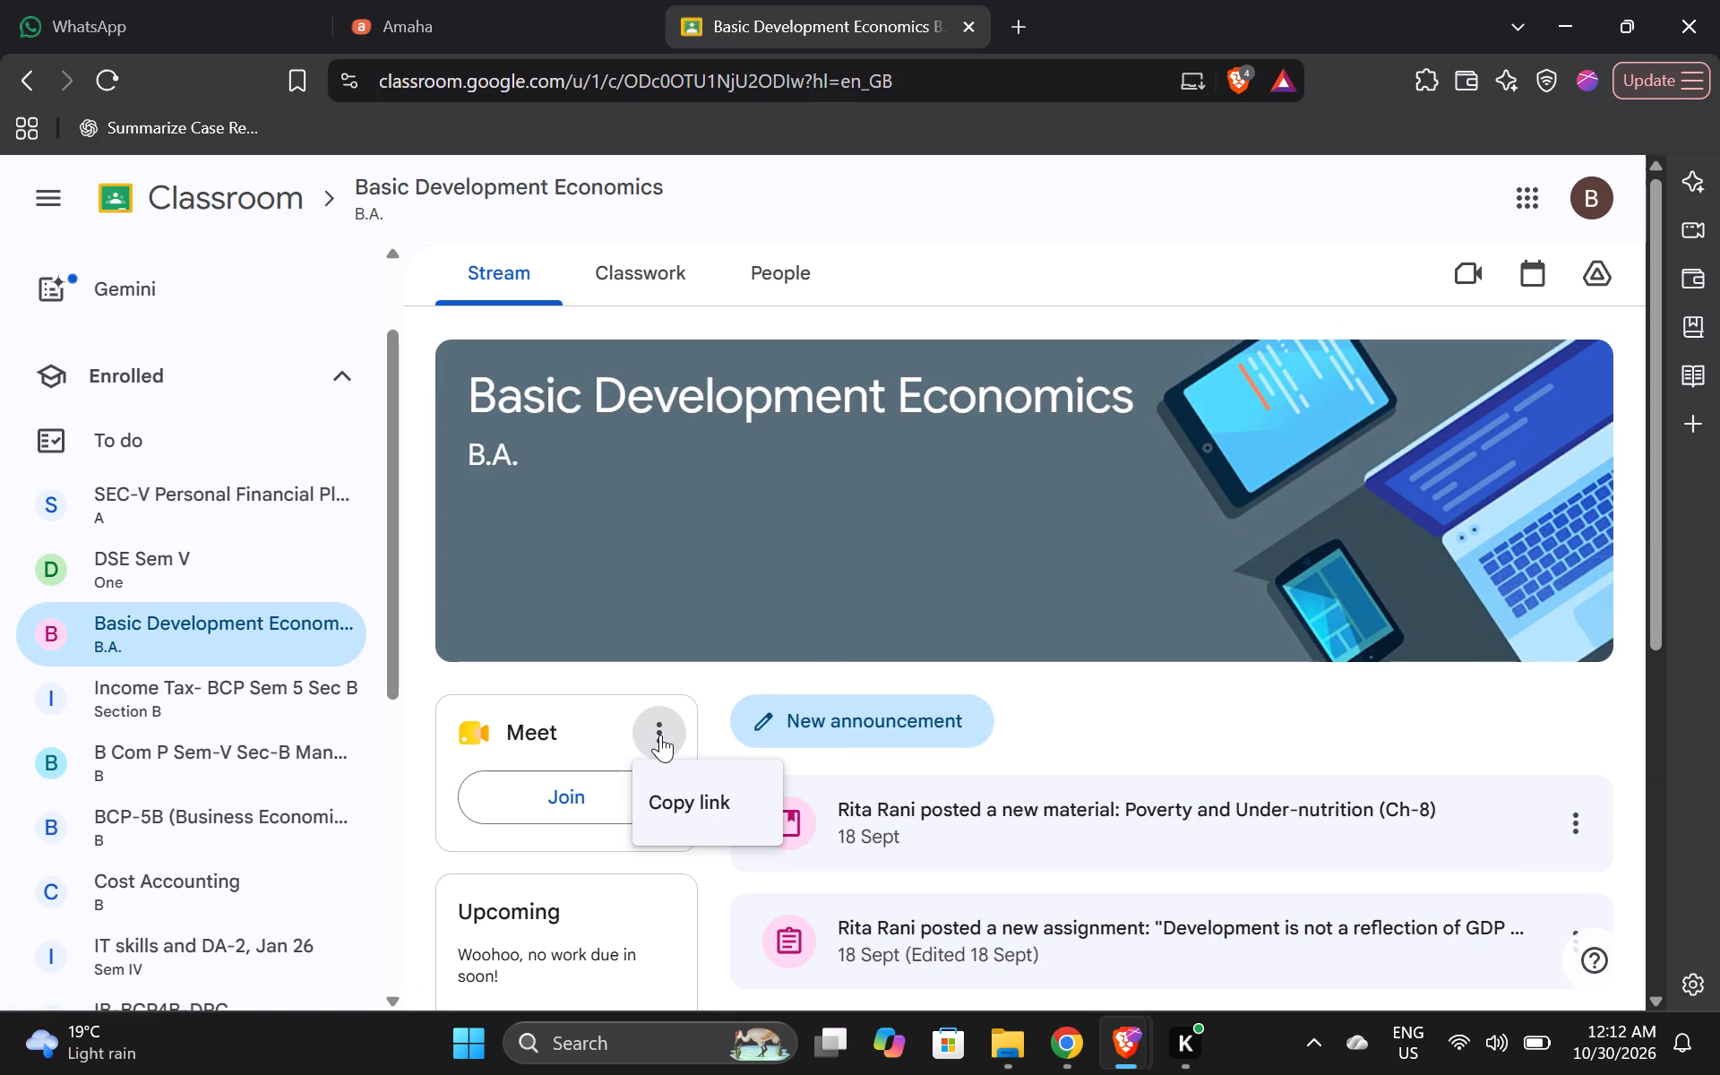
click(1076, 726)
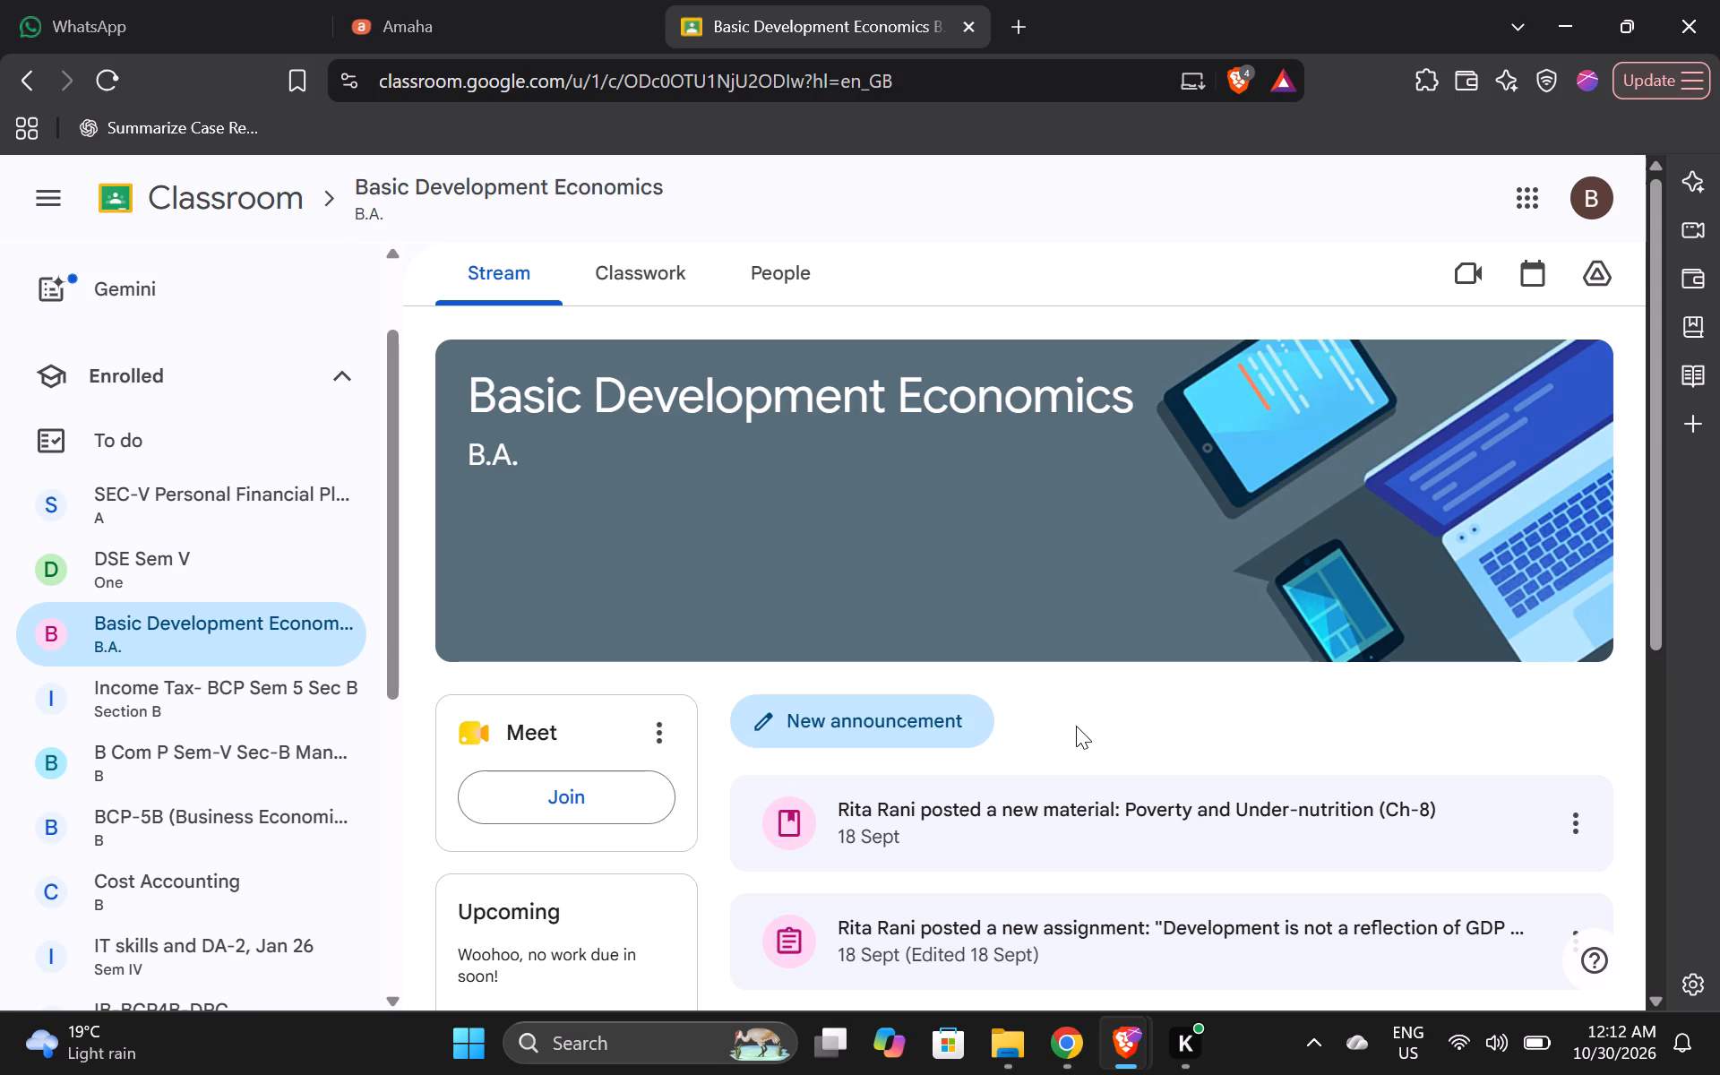
click(1076, 726)
scroll(1076, 660, down, 3)
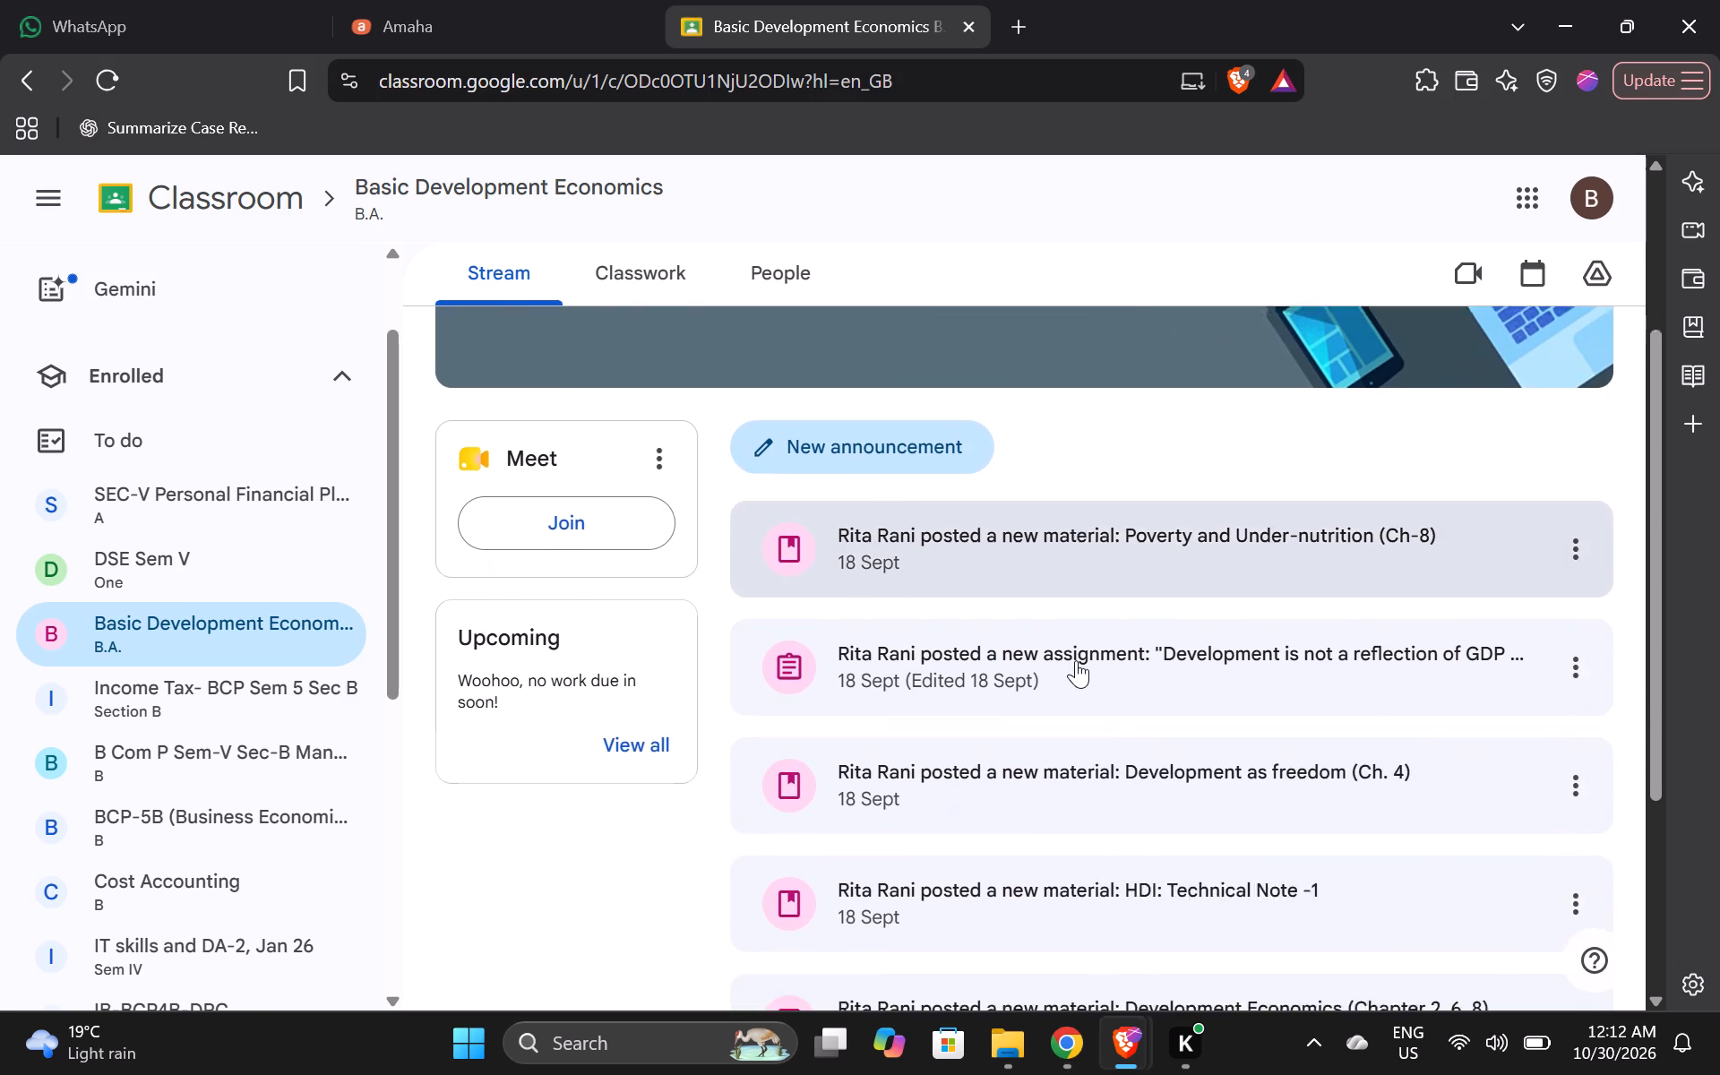
scroll(1076, 660, down, 2)
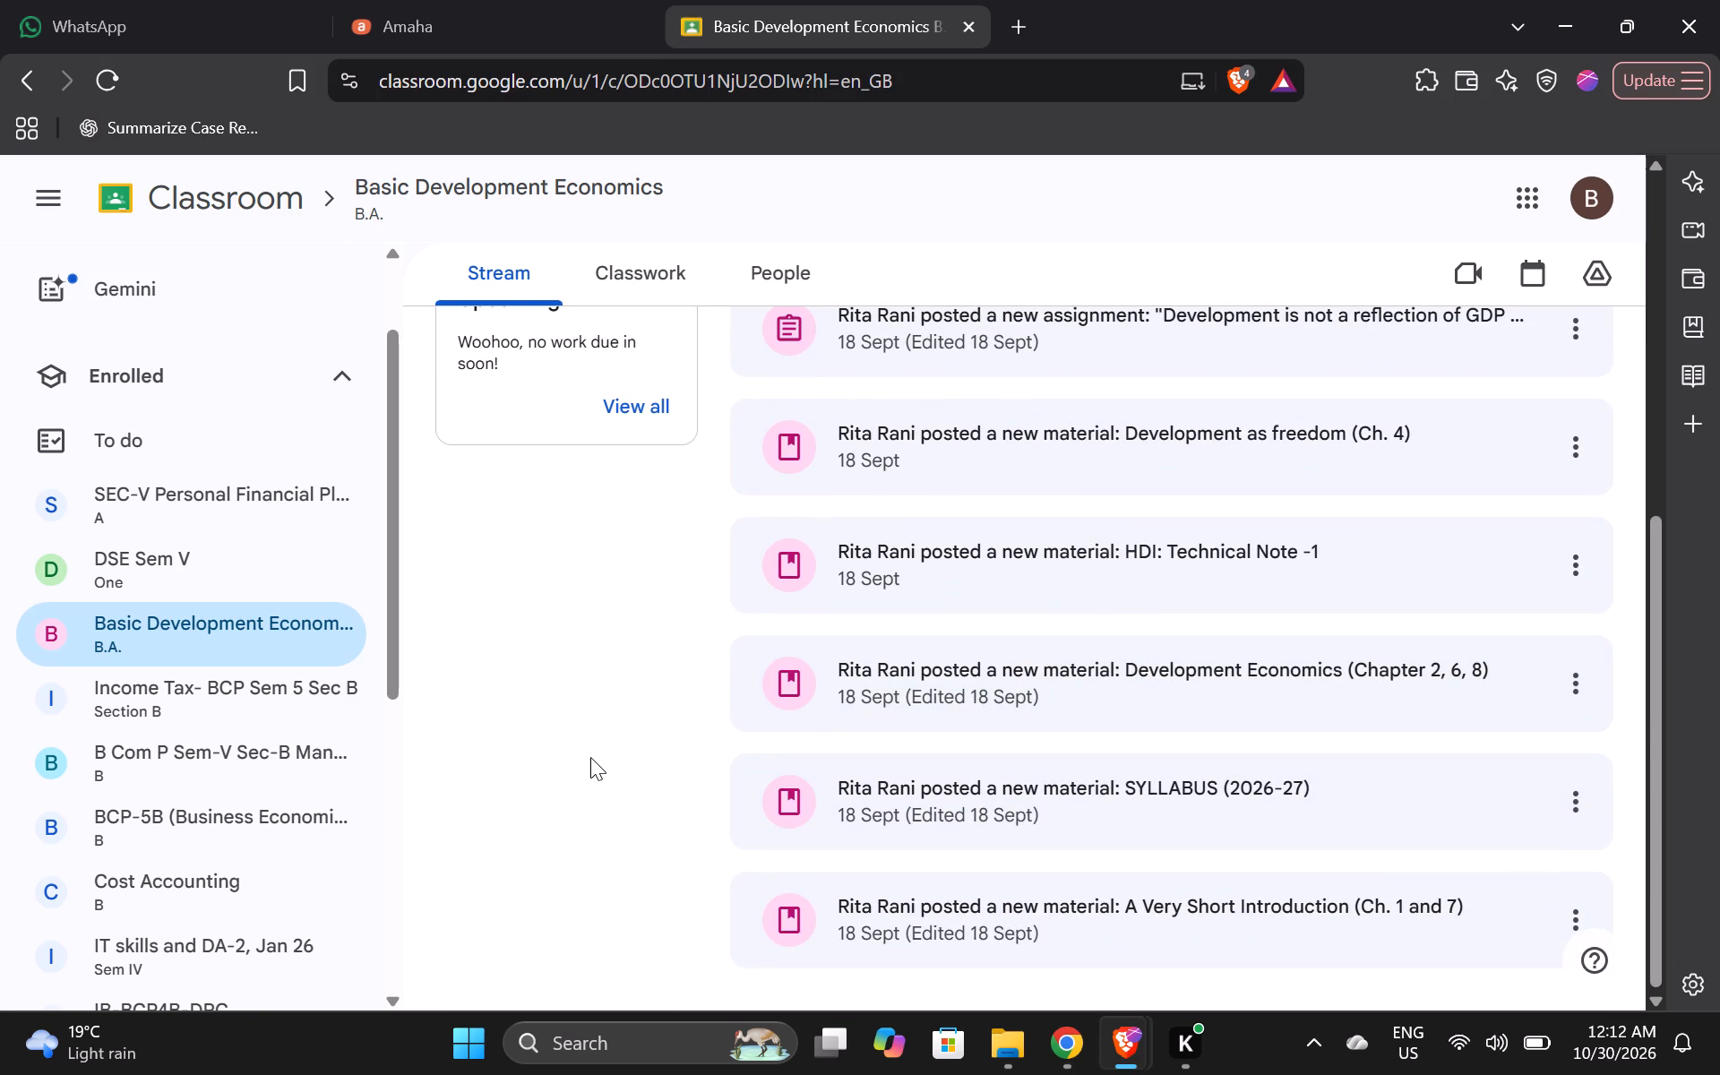